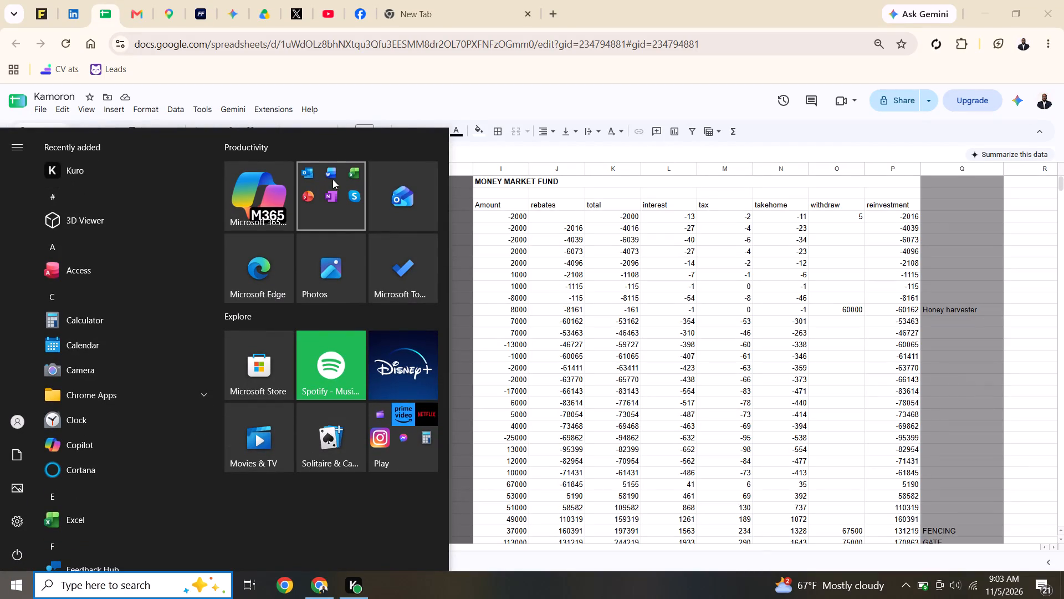
# Open the recent workbook Book1 in Excel.
pyautogui.click(355, 175)
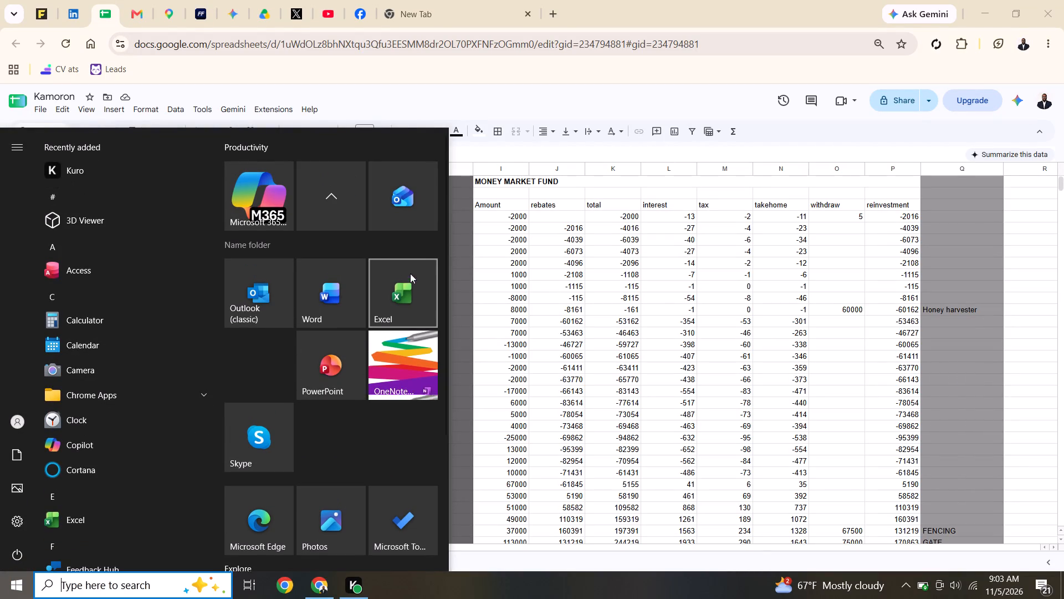
pyautogui.click(409, 290)
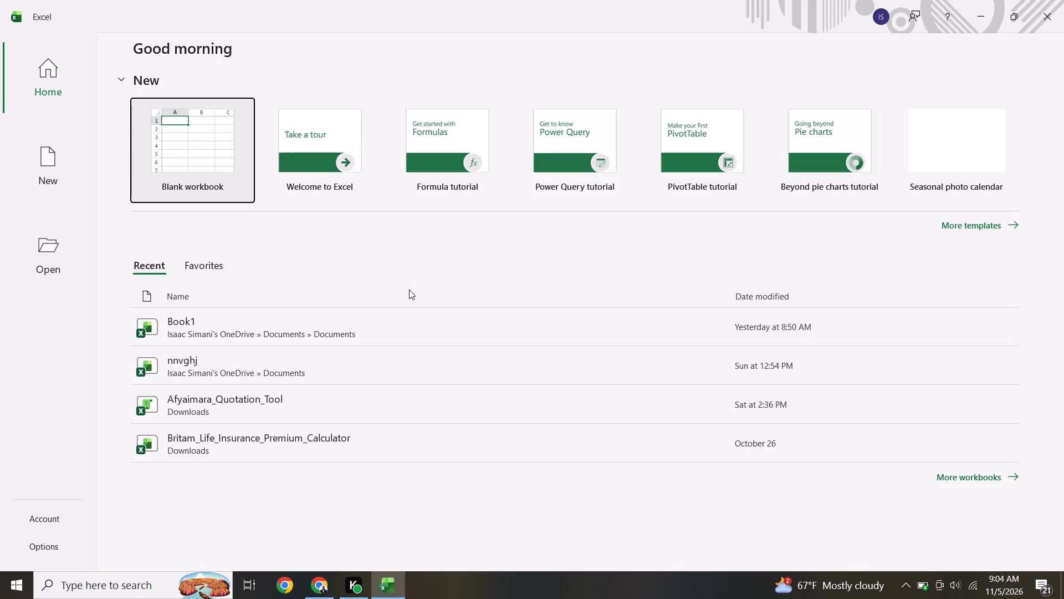
pyautogui.click(213, 327)
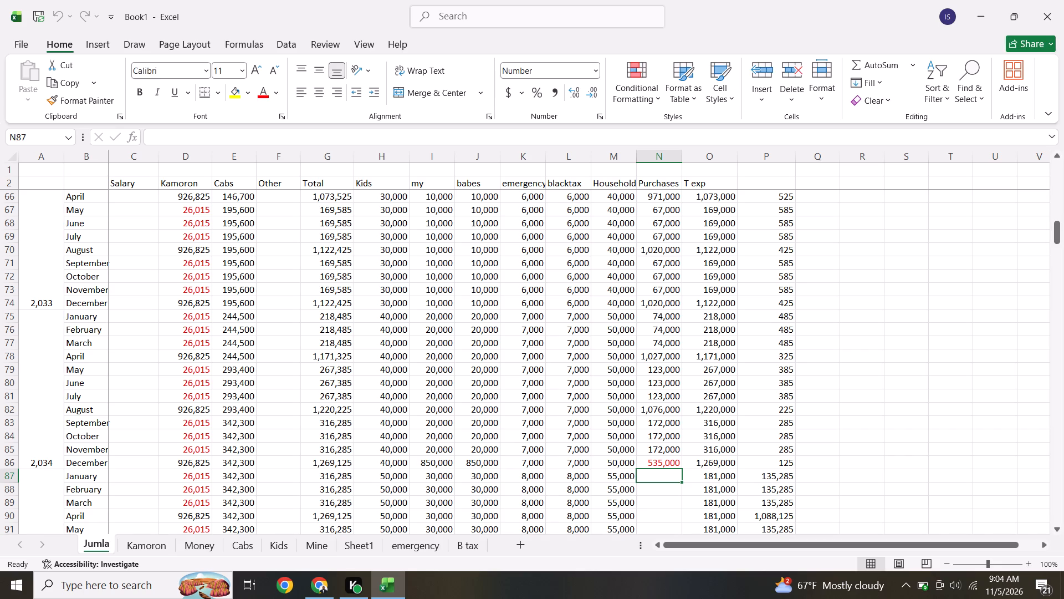
# Examine the Jumla sheet rows with blank Purchases cells, from January 2035 to March of the following year.
pyautogui.press('Down')
pyautogui.press('Down')
pyautogui.press('Down')
pyautogui.press('Down')
pyautogui.press('Down')
pyautogui.press('Down')
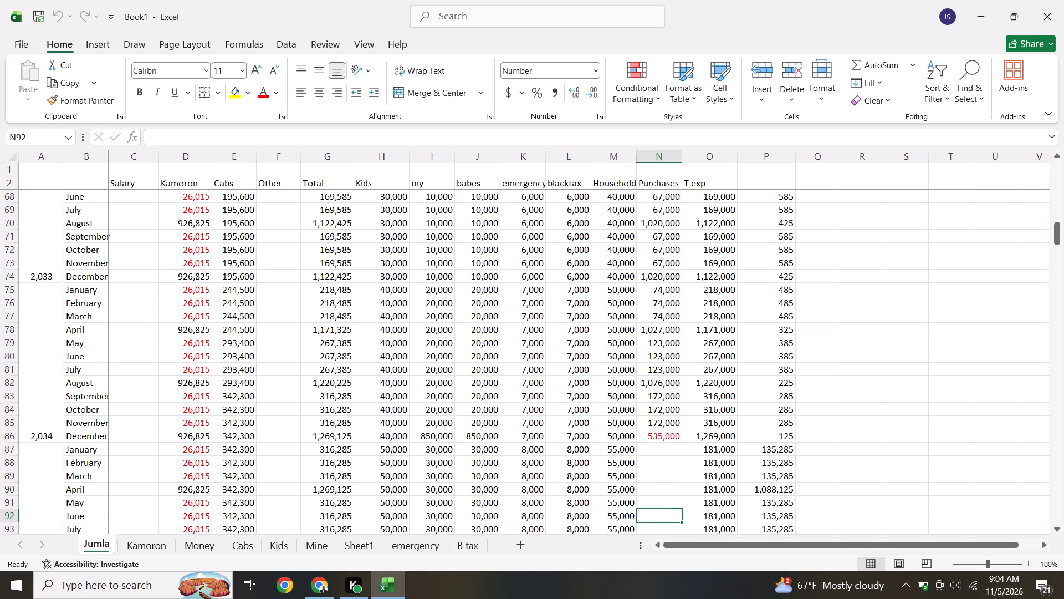
pyautogui.press('Down')
pyautogui.press('Down')
pyautogui.press('Down')
pyautogui.press('Down')
pyautogui.press('Down')
pyautogui.press('Down')
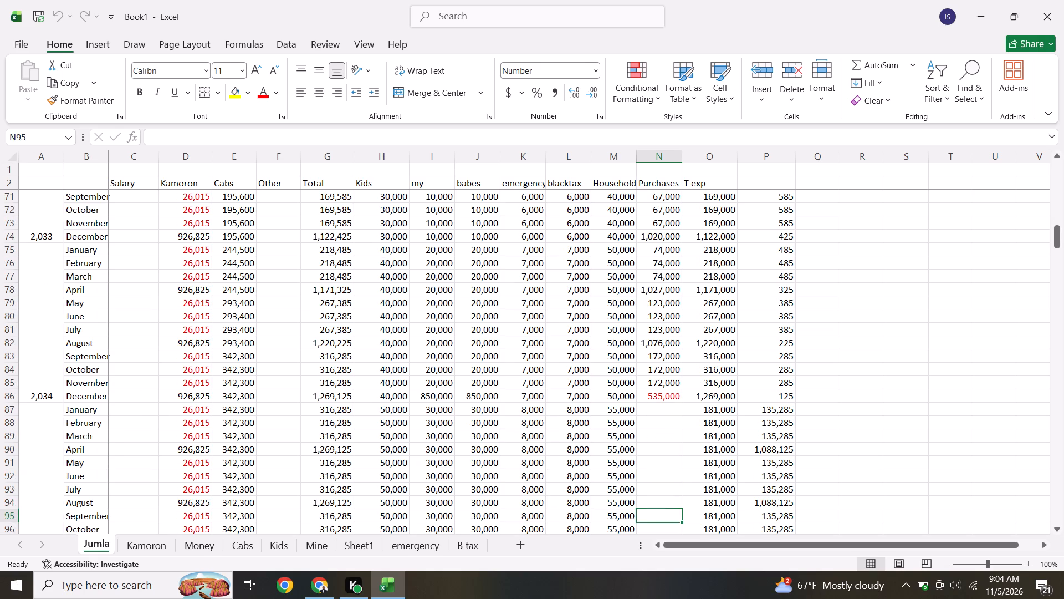
pyautogui.press('Down')
pyautogui.press('Down')
pyautogui.press('Down')
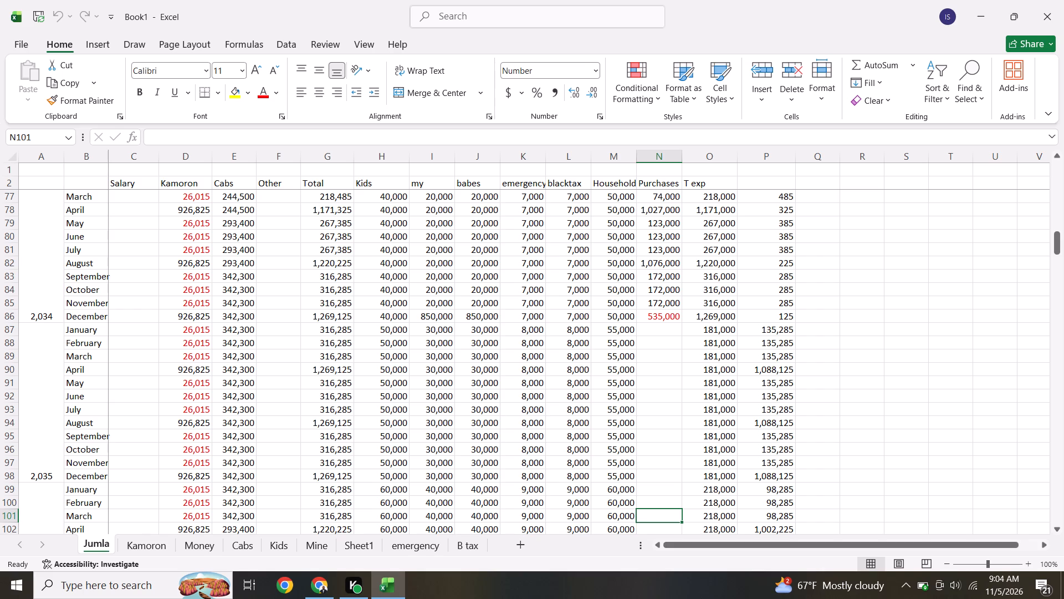
# Enter 2035 Purchases of 135000 for each of January, February and March, and 1088000 for April in column N.
pyautogui.click(667, 327)
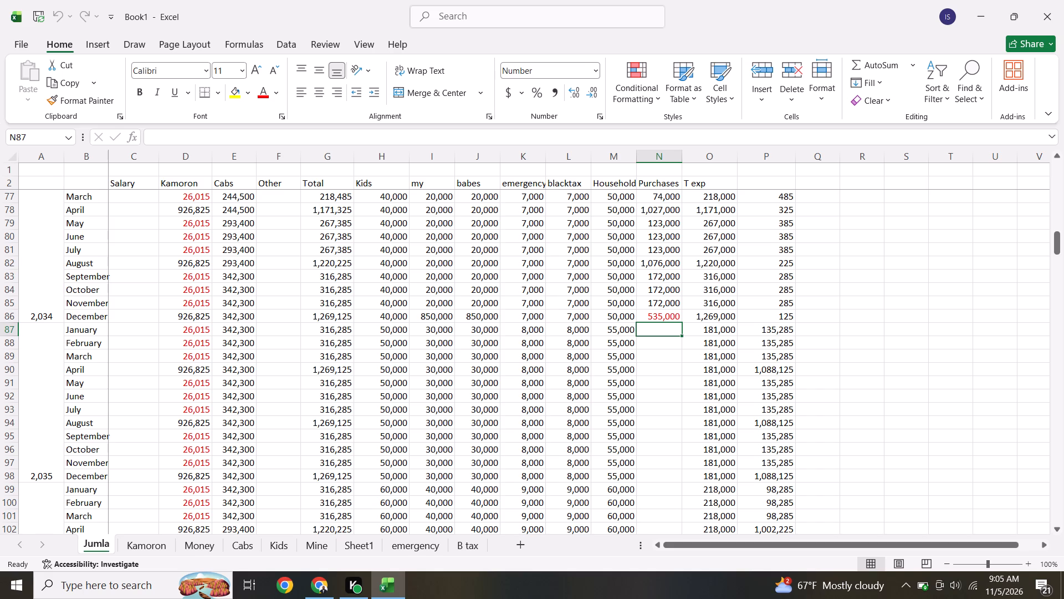
pyautogui.press('1')
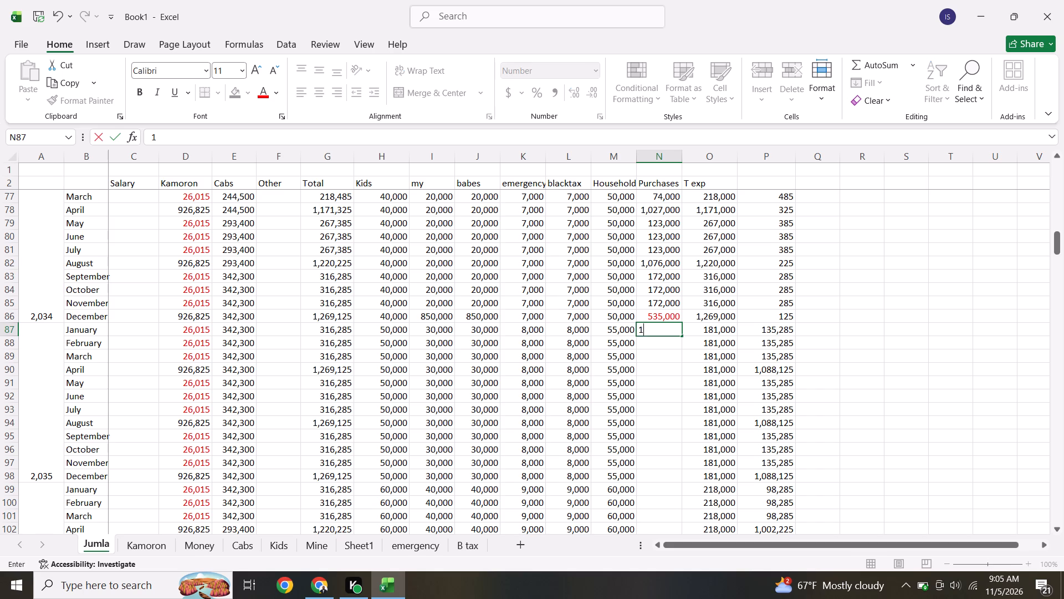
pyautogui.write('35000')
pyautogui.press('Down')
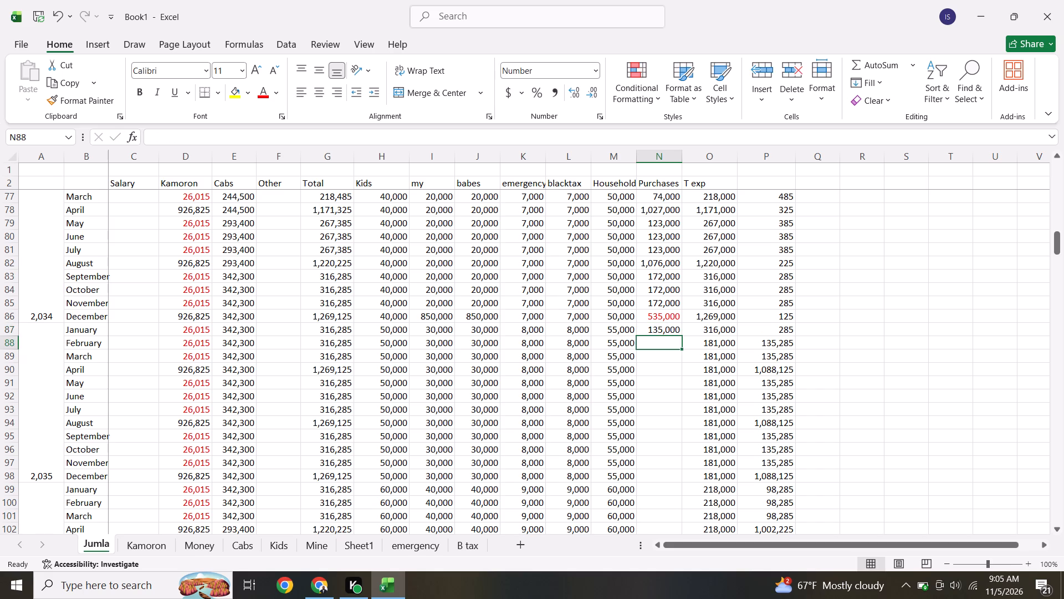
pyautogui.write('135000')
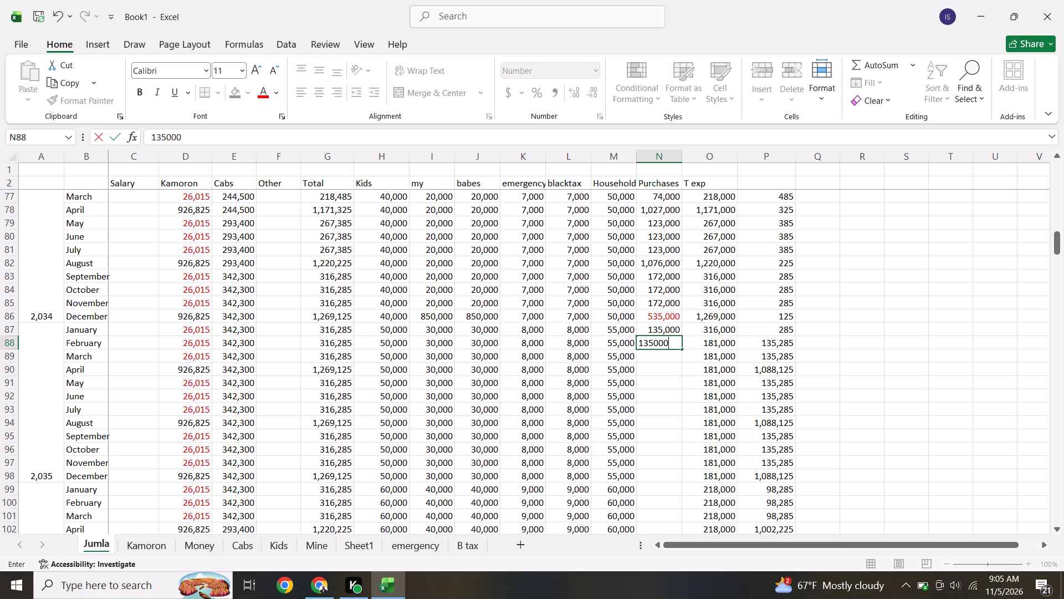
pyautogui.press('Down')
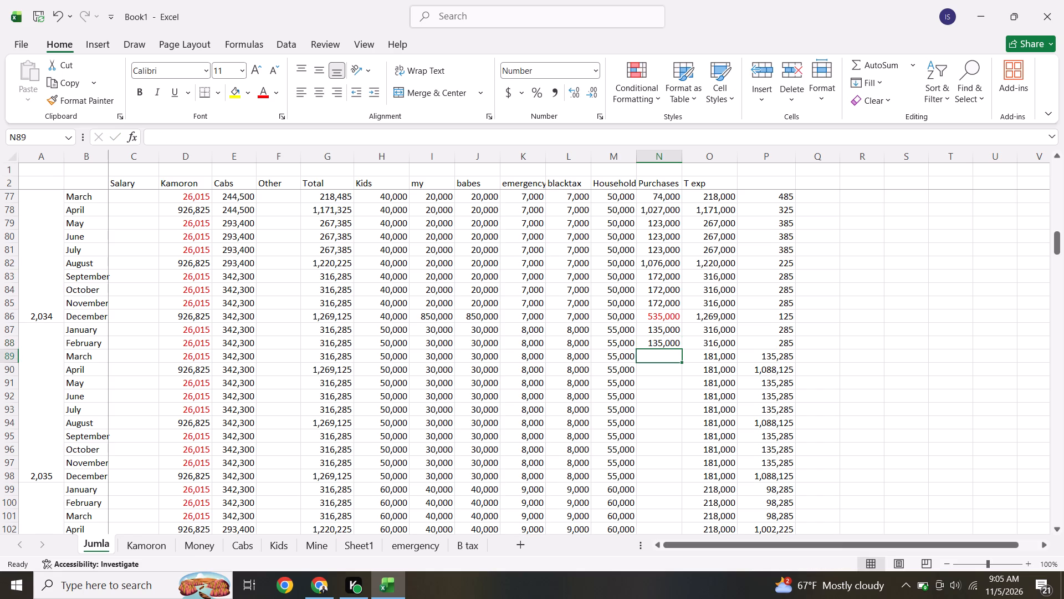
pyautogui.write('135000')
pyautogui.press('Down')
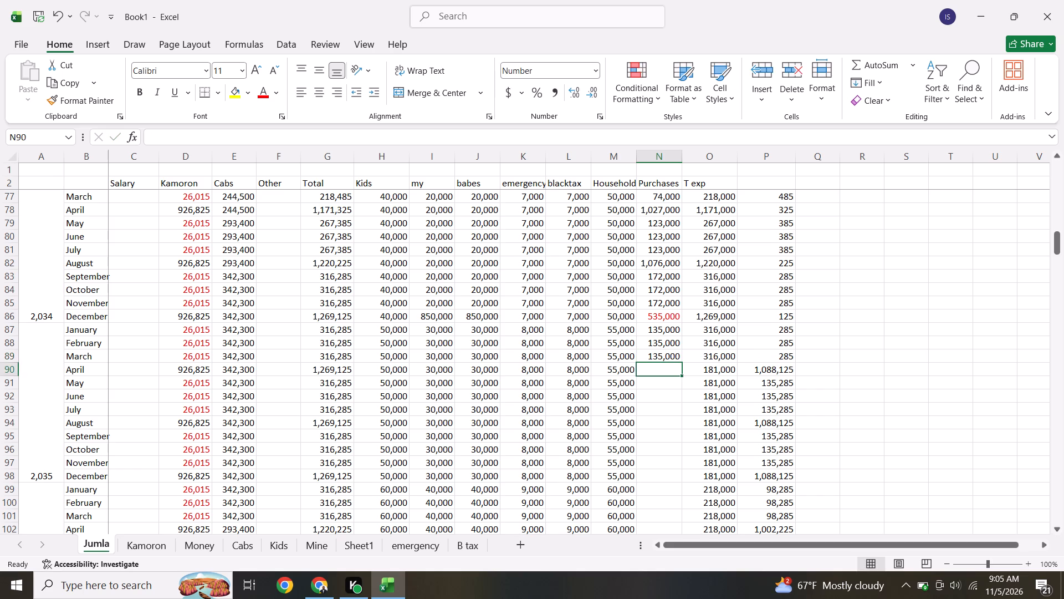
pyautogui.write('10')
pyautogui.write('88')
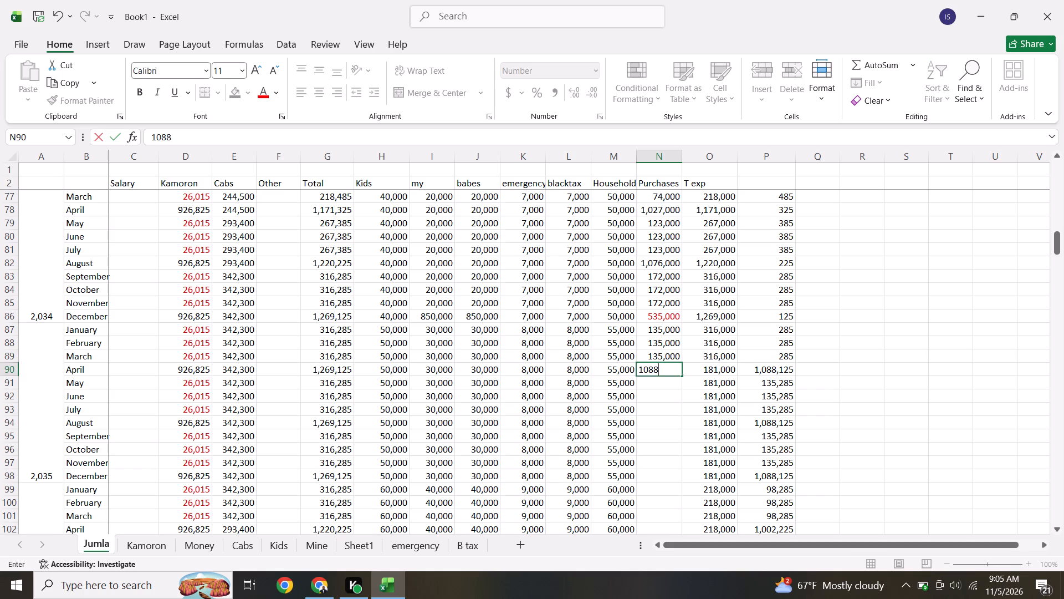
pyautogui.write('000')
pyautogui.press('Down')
# Set both the "my" and "babes" amounts for December 2035 to 850000 in row 98.
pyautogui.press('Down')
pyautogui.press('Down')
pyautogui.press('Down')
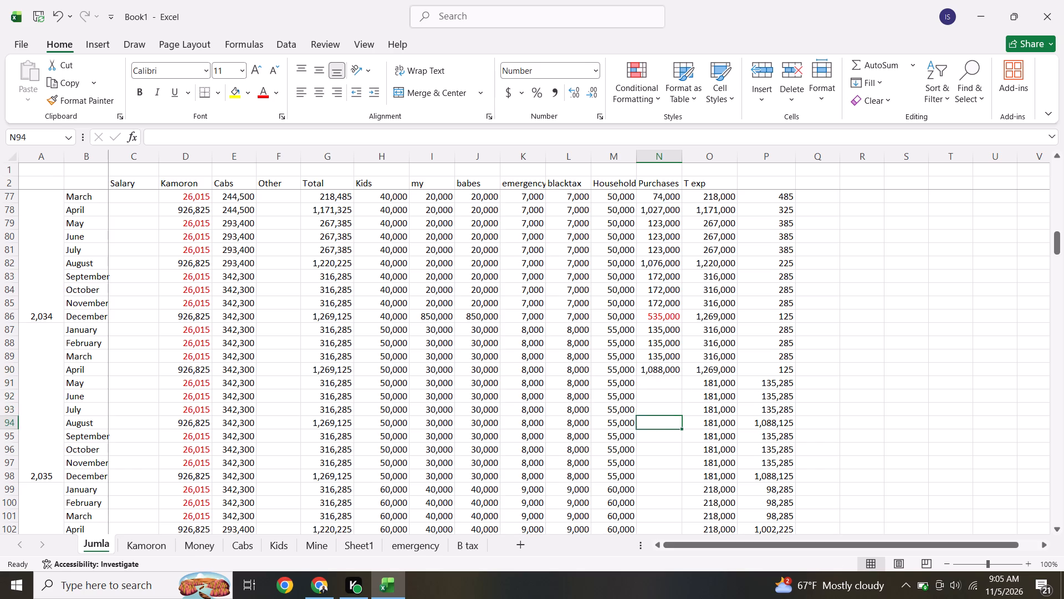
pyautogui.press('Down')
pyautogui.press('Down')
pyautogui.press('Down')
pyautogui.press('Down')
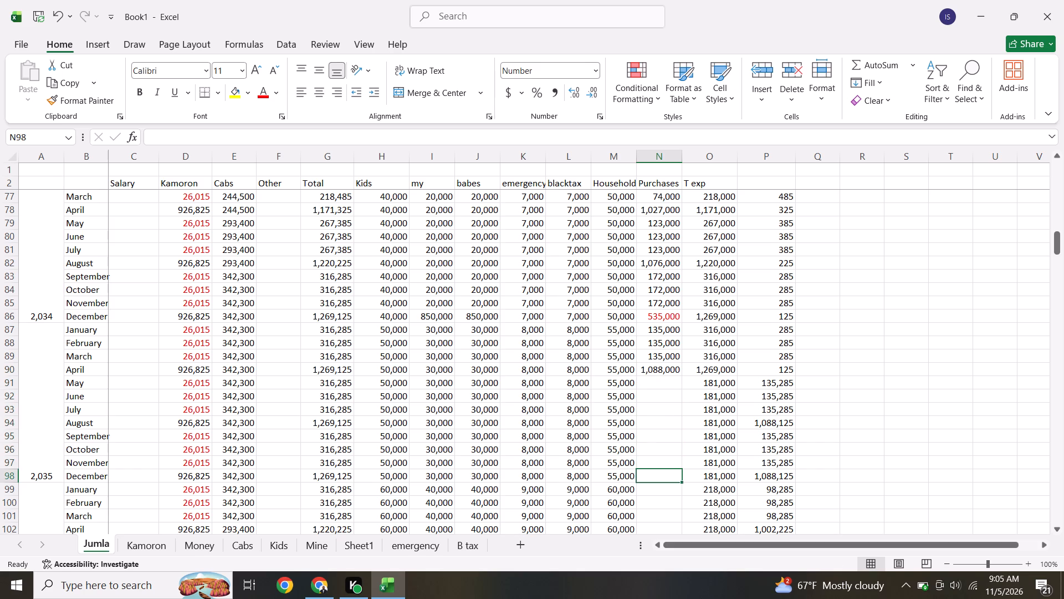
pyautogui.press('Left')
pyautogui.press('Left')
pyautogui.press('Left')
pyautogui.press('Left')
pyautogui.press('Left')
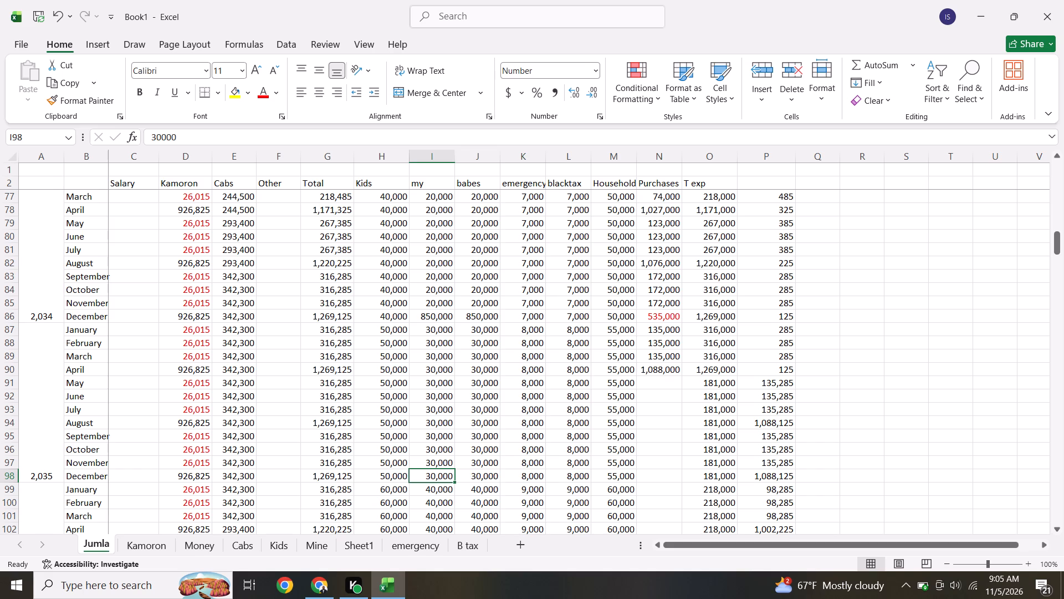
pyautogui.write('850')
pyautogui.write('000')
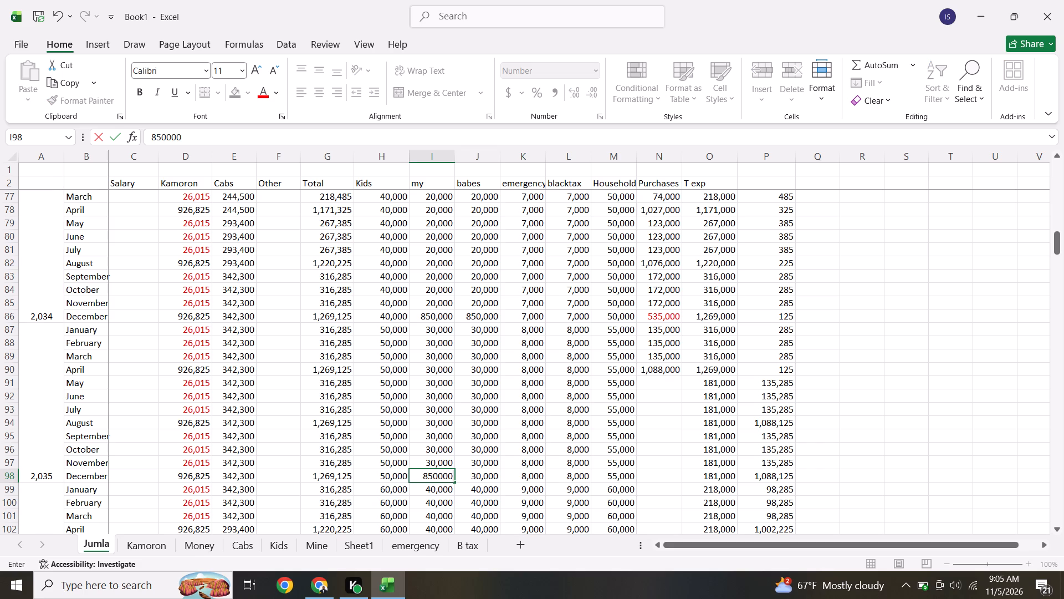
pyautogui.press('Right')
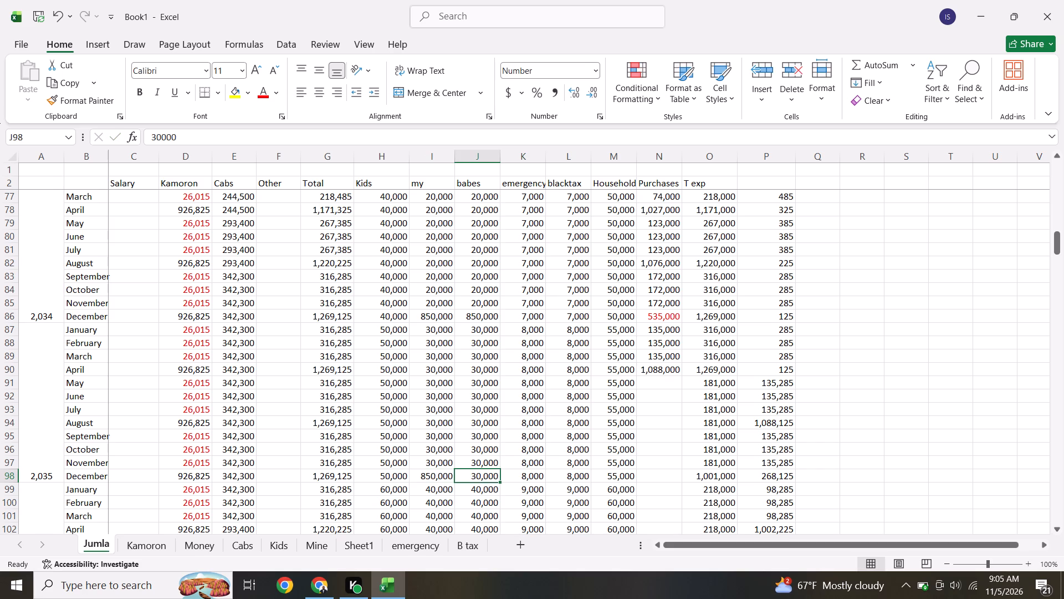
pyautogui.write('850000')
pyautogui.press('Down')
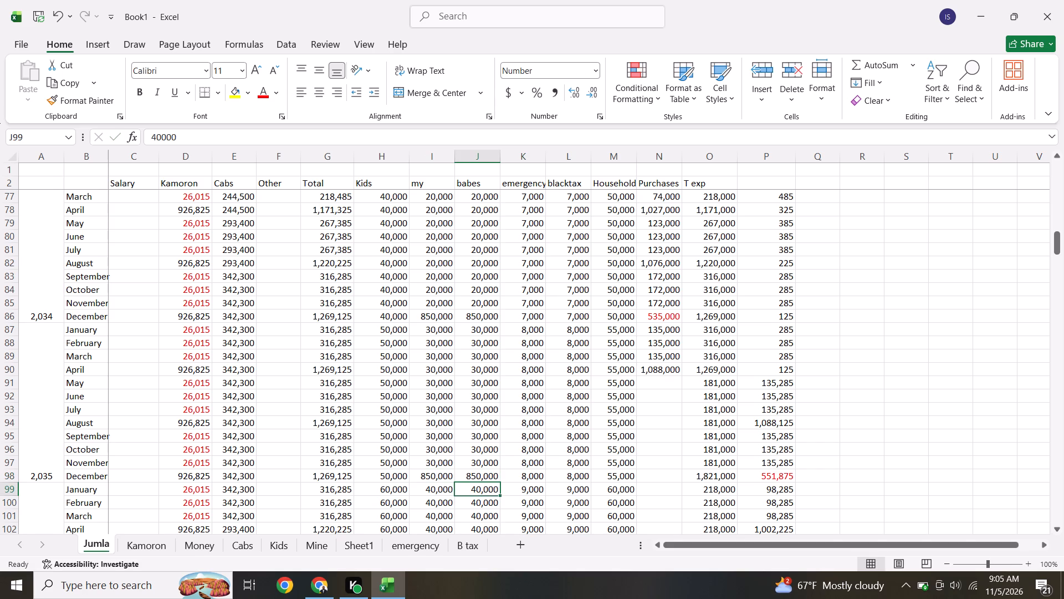
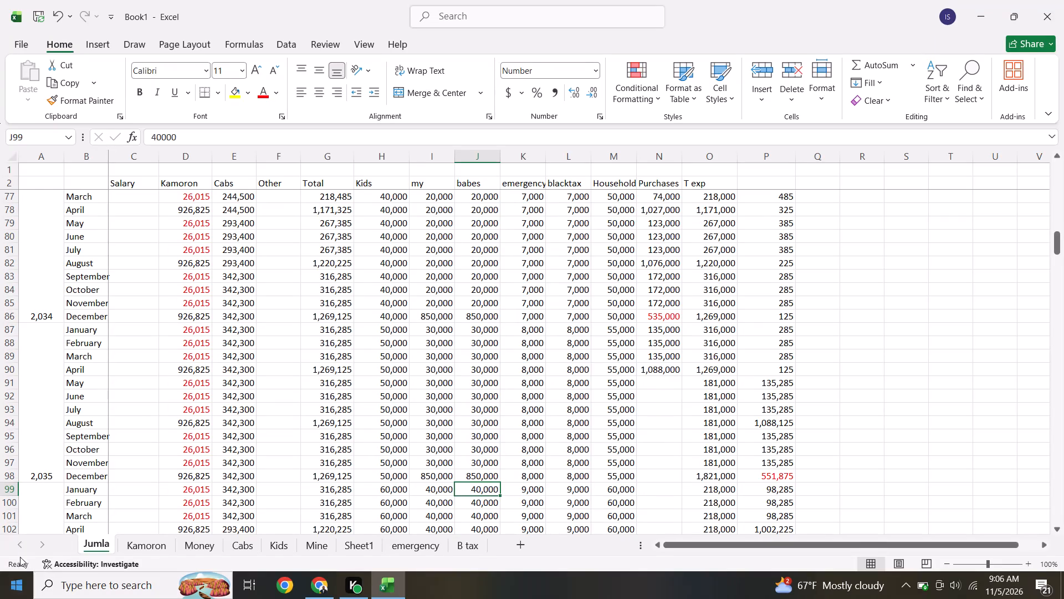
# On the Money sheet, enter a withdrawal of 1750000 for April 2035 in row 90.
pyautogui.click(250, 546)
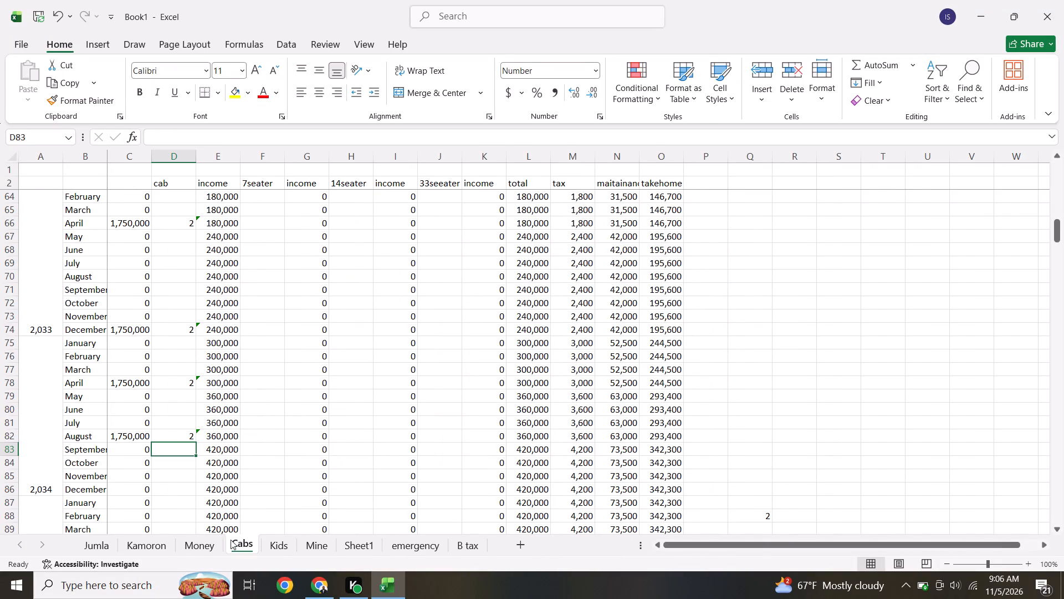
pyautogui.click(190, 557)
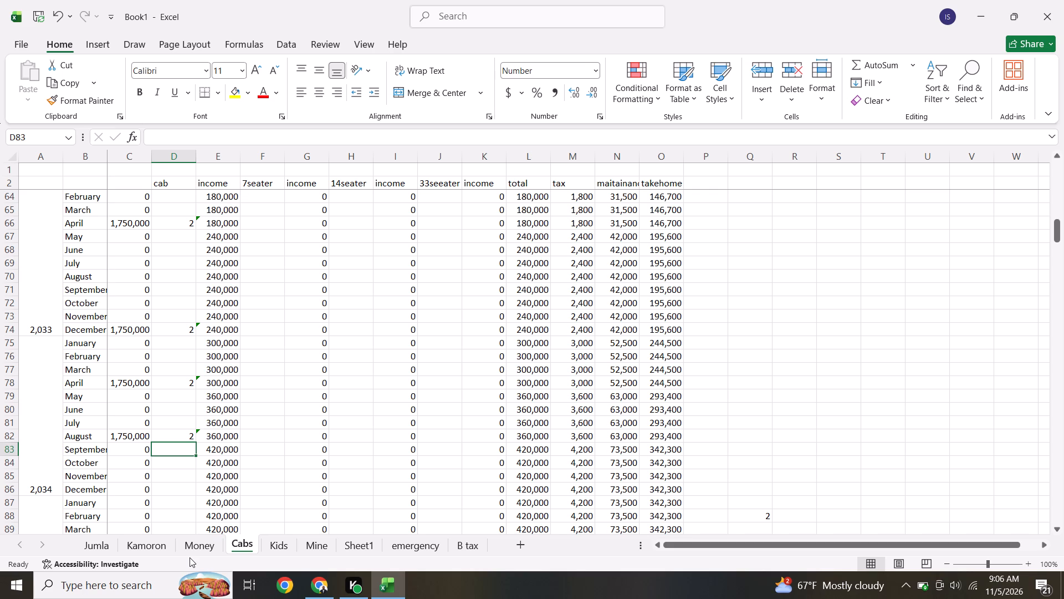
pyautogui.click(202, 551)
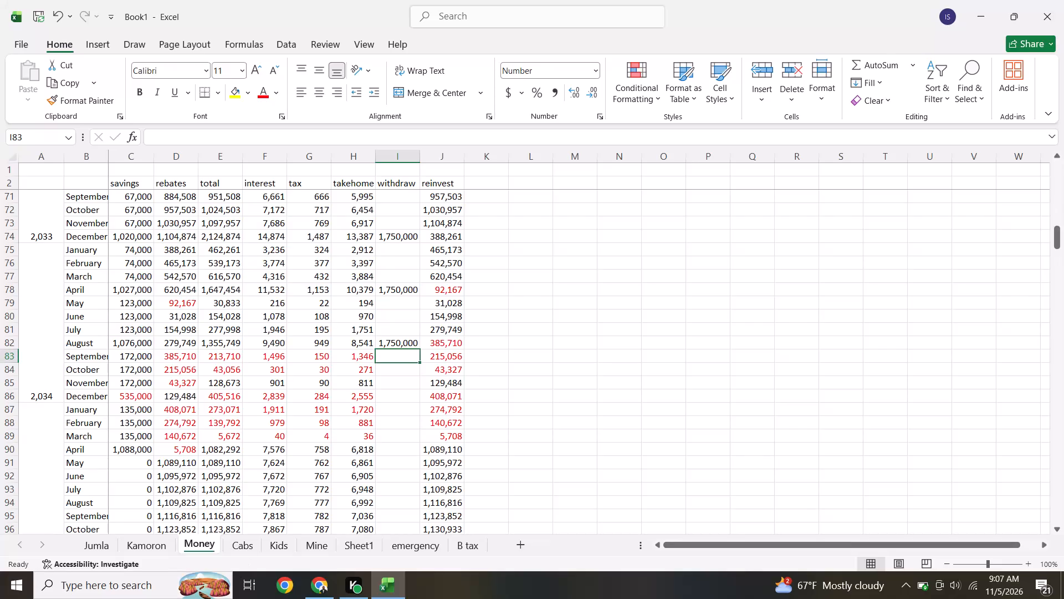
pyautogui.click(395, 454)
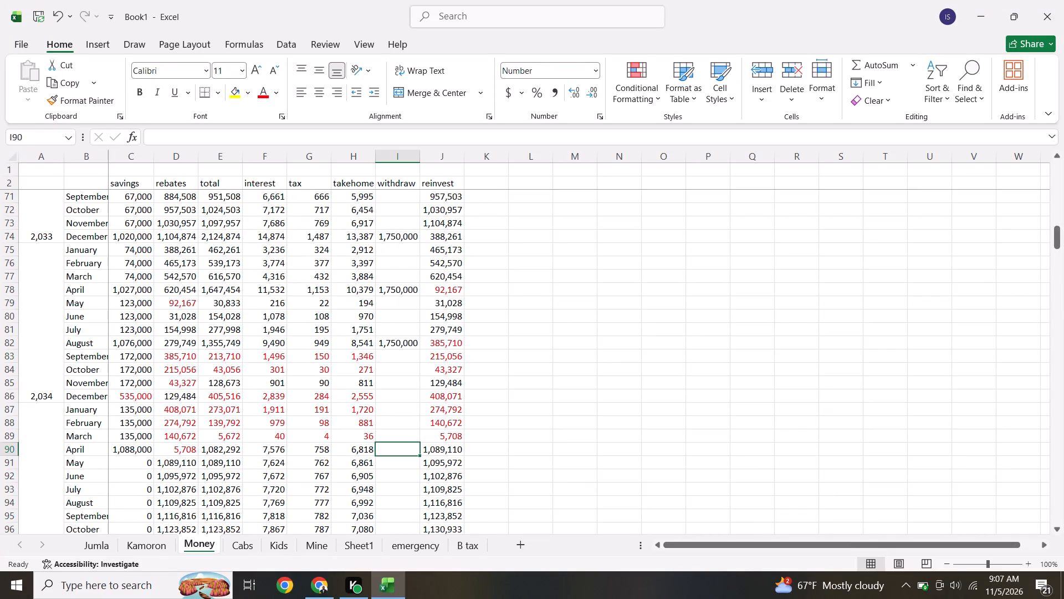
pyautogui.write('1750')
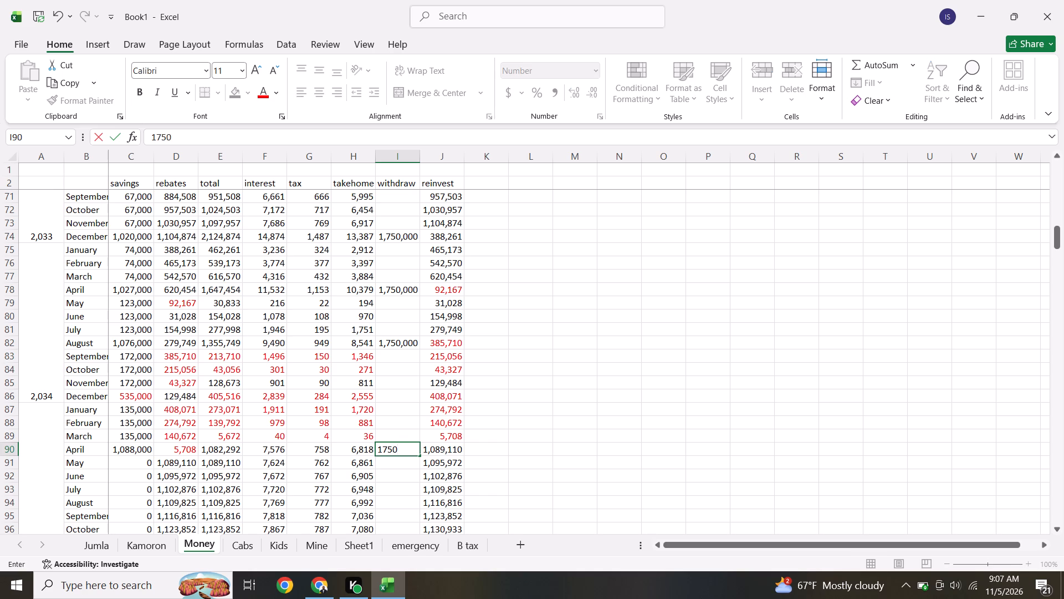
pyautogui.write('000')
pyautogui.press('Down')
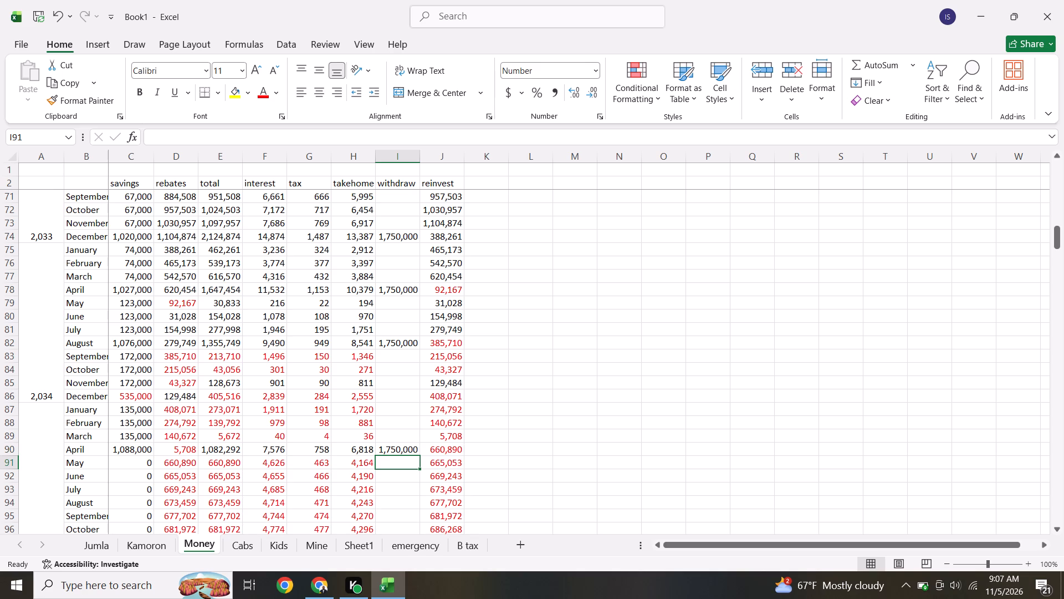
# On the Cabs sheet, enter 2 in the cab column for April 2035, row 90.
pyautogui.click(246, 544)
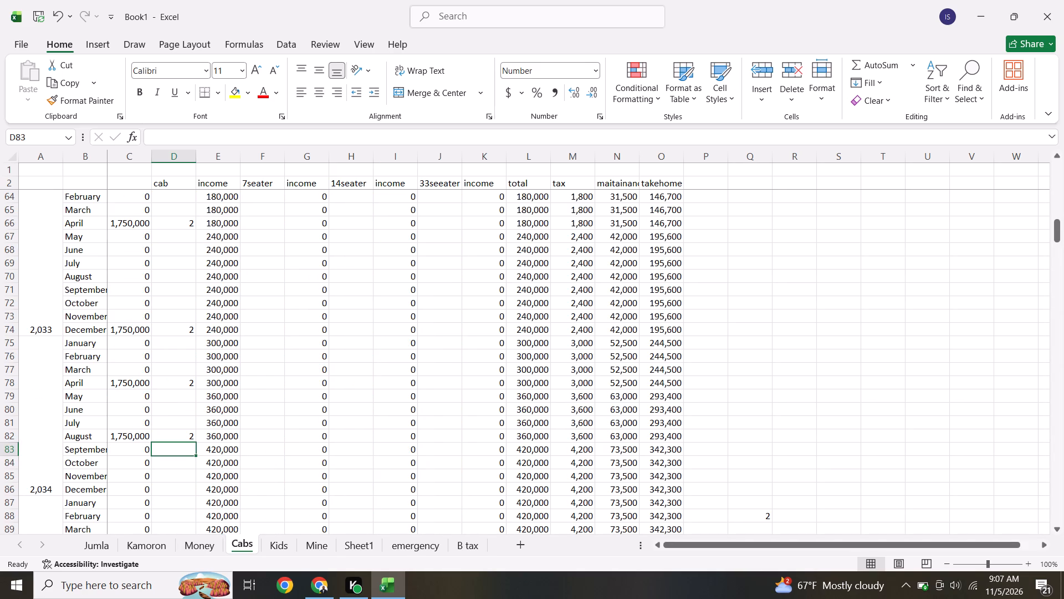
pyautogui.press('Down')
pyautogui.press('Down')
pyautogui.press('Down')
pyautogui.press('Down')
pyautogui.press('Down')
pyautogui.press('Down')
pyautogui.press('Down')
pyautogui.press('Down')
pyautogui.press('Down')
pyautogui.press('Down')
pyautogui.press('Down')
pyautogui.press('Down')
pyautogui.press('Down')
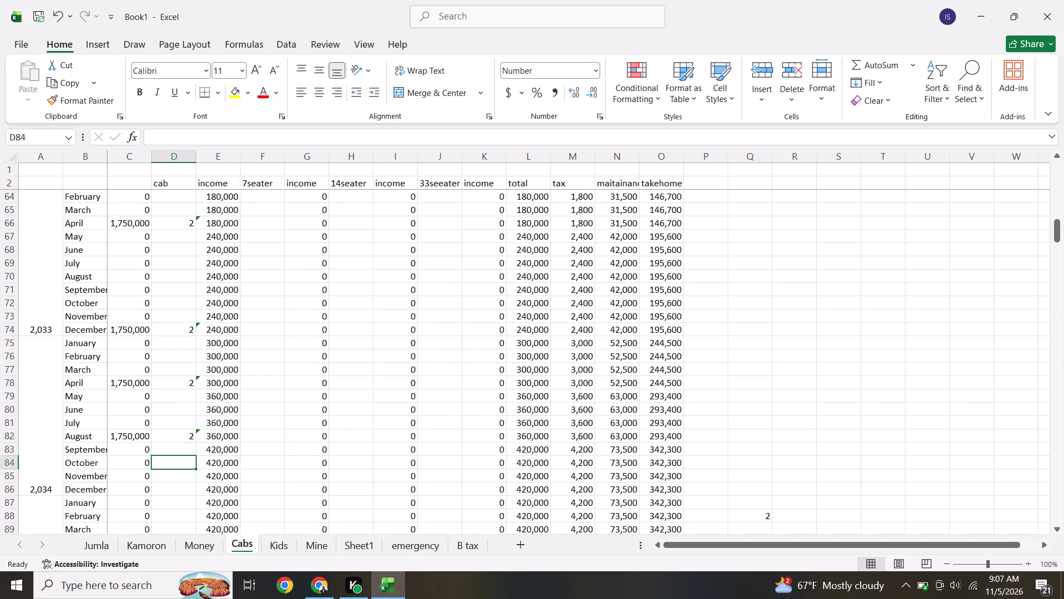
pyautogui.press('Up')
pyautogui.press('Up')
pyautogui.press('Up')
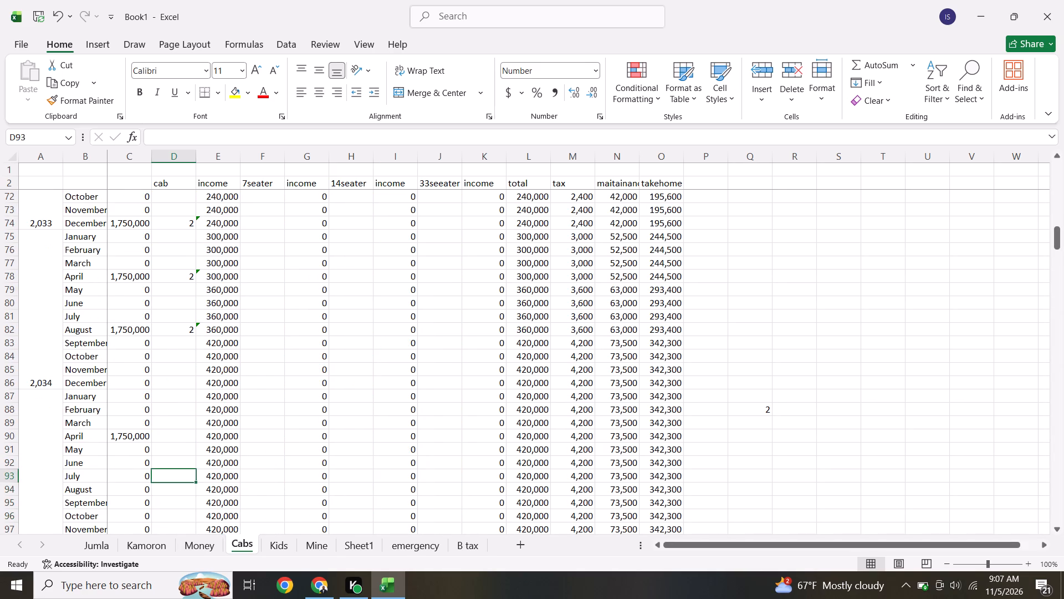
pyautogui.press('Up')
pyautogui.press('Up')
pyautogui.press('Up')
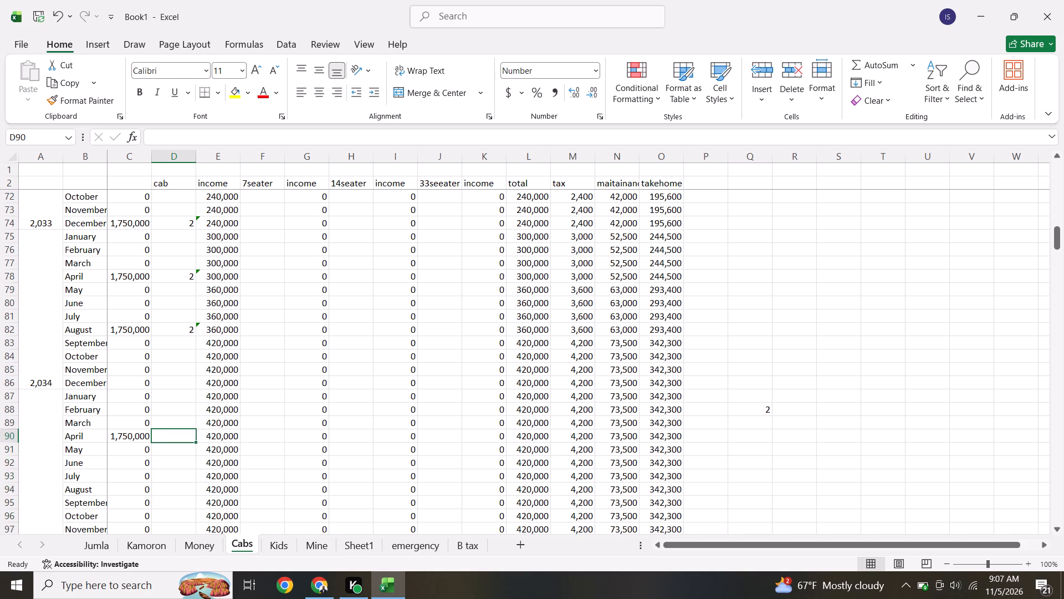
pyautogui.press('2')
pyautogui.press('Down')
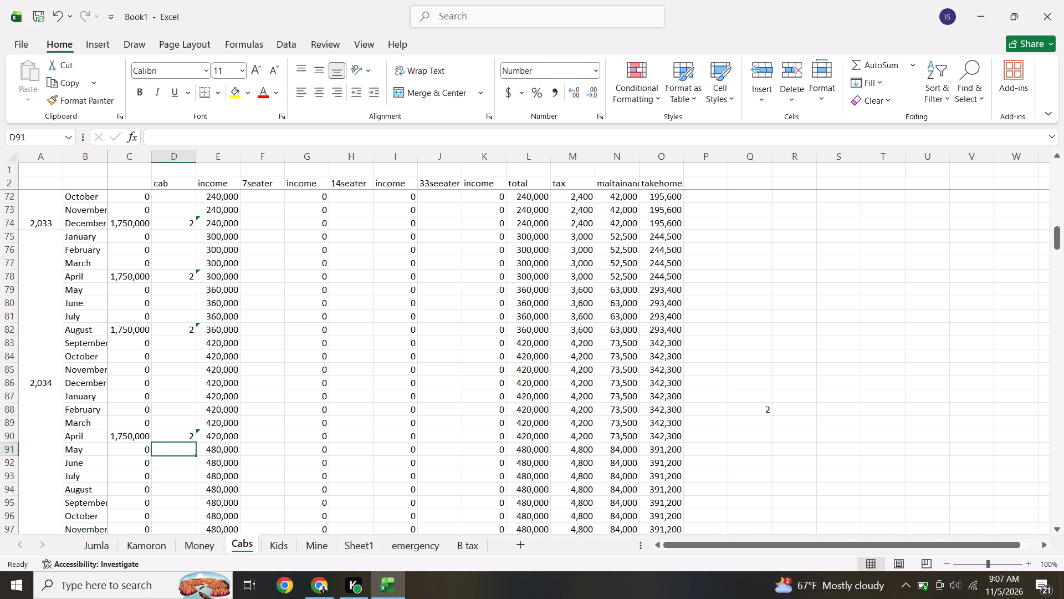
# On the Jumla sheet, enter Purchases of 184000 for each of May, June and July 2035.
pyautogui.click(99, 546)
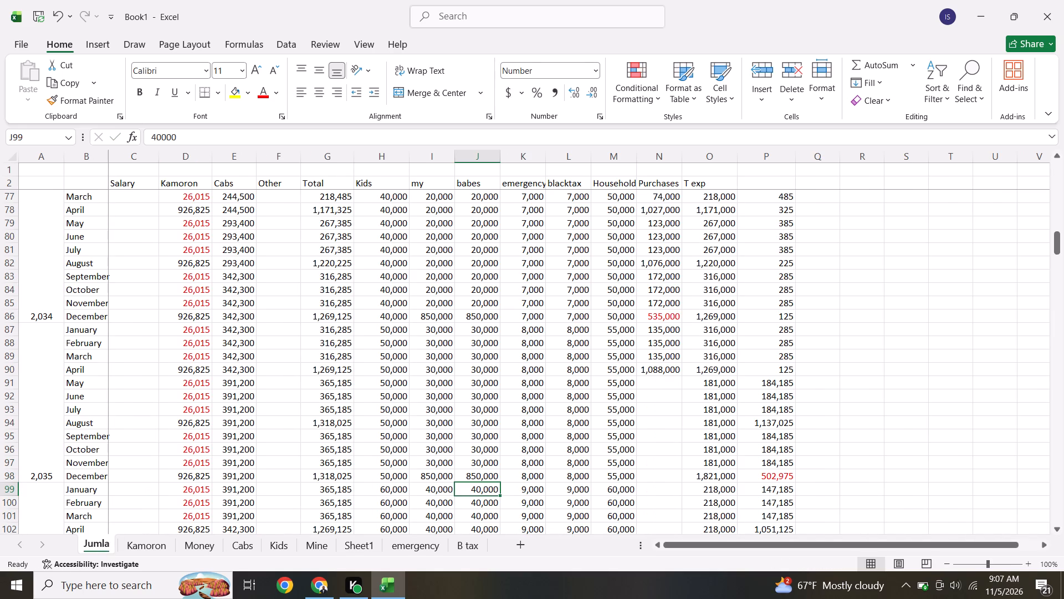
pyautogui.click(658, 379)
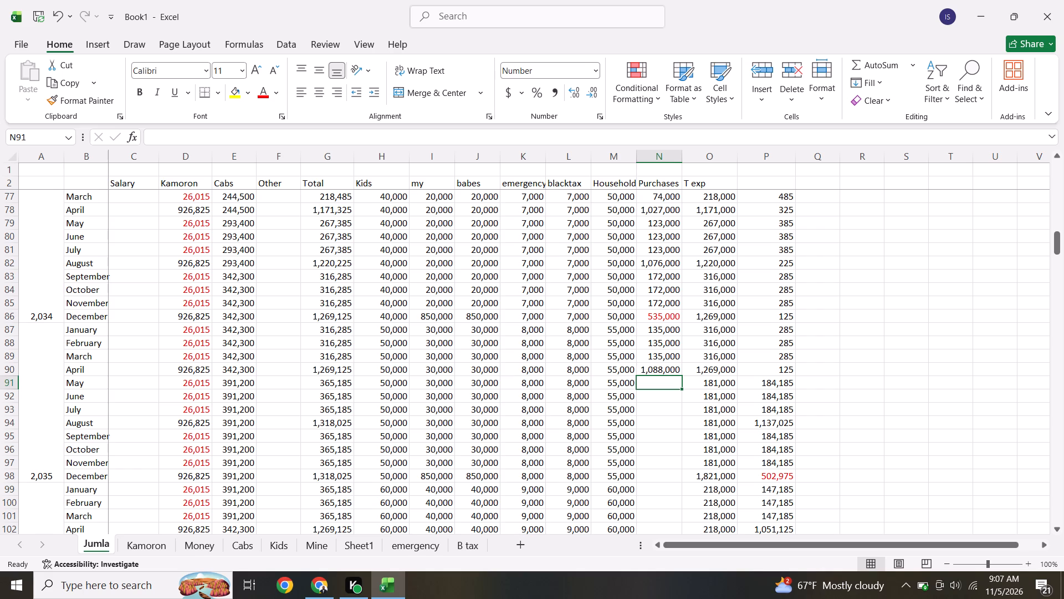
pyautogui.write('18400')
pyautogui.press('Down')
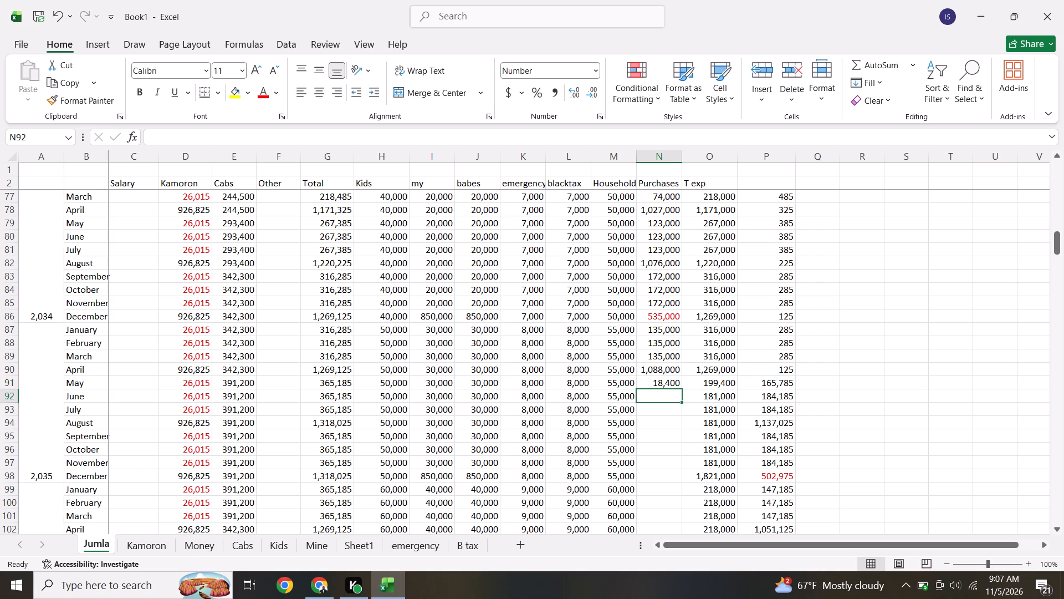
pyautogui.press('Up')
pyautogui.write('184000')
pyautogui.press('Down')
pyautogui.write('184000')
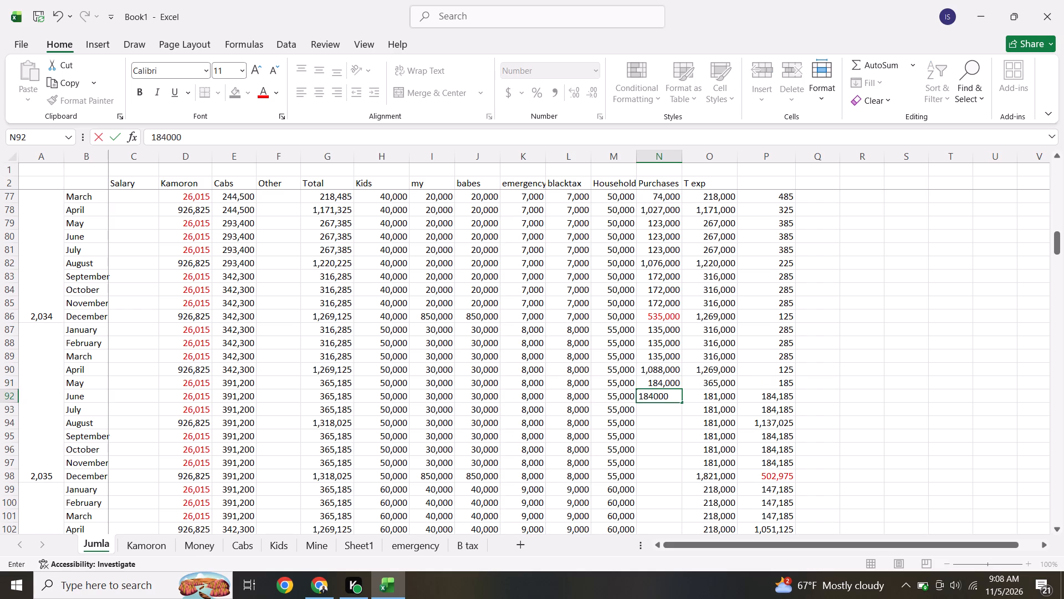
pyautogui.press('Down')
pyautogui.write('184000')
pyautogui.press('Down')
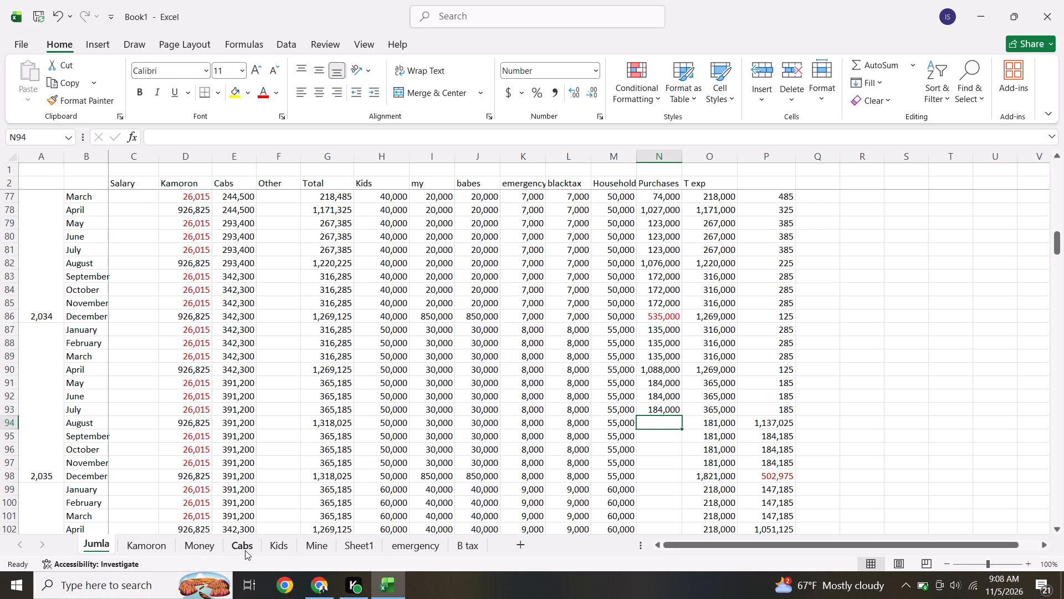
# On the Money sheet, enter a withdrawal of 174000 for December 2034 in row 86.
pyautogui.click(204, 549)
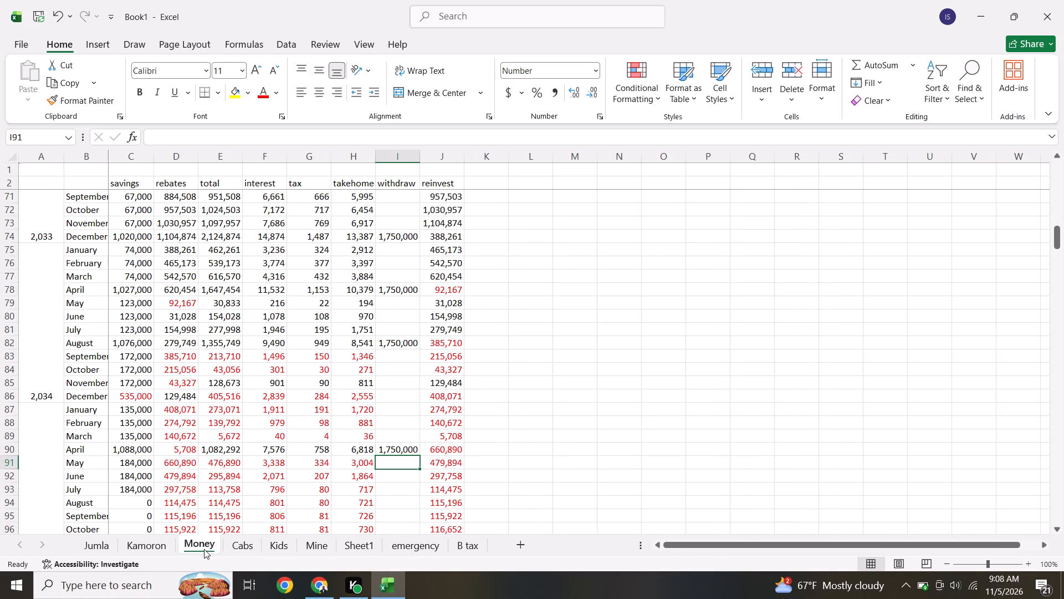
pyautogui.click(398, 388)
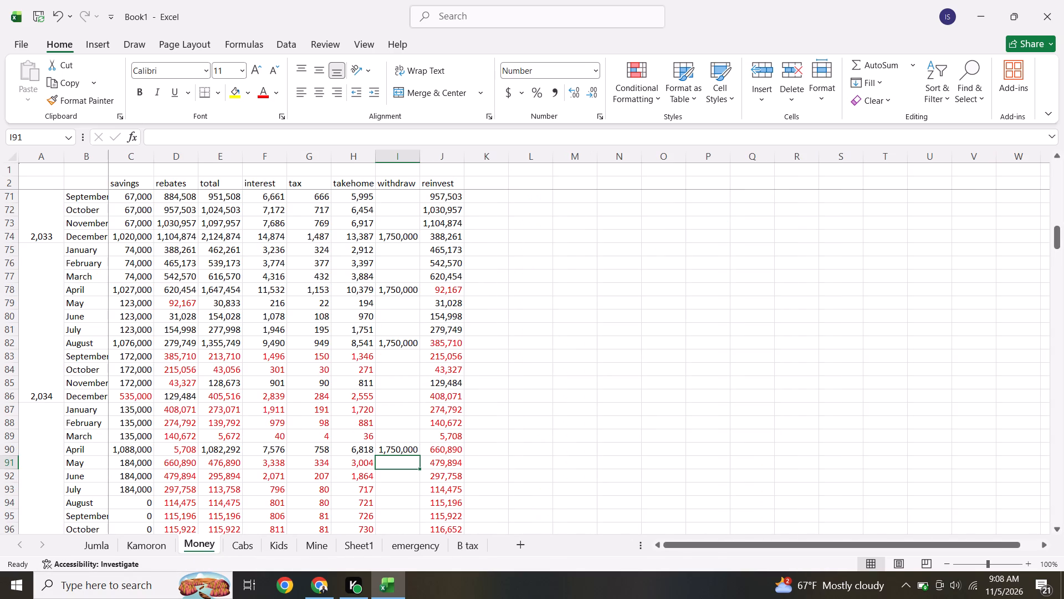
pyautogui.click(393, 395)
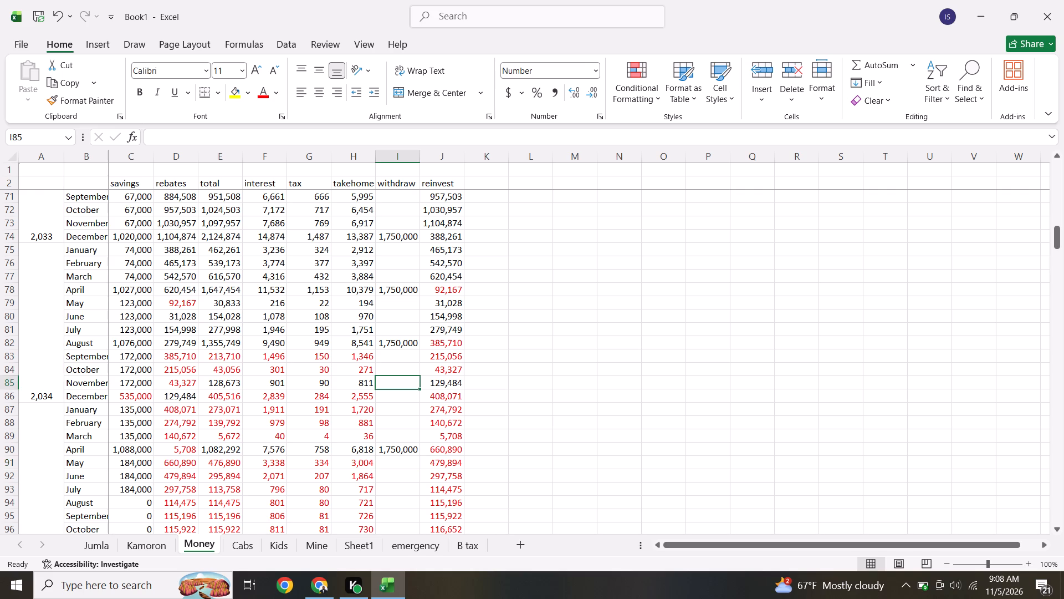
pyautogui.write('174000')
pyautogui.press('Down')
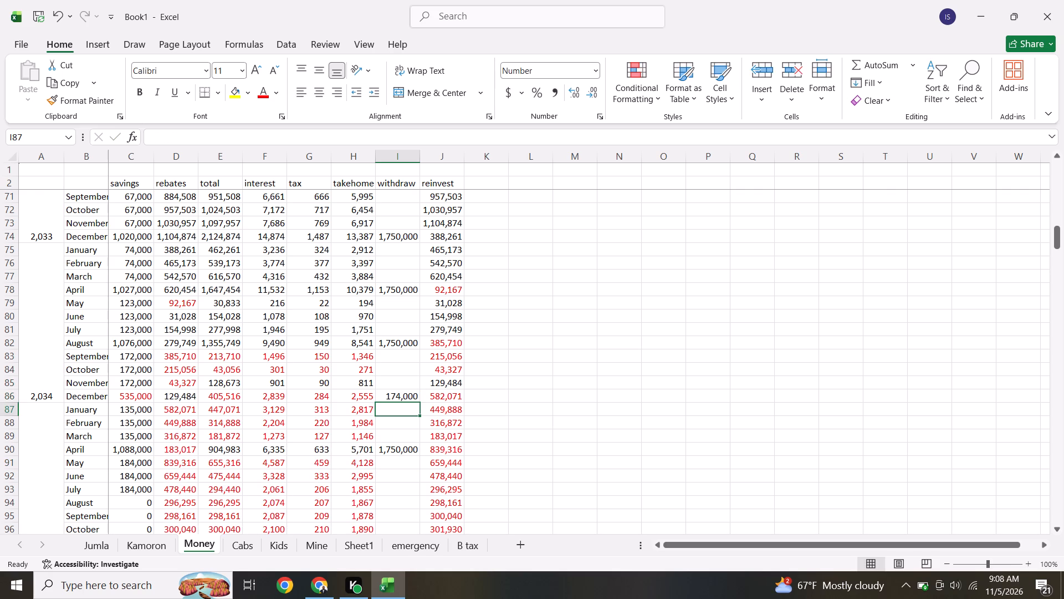
# Clear the April 2035 withdrawal in row 90 of the Money sheet.
pyautogui.click(403, 450)
pyautogui.press('BackSpace')
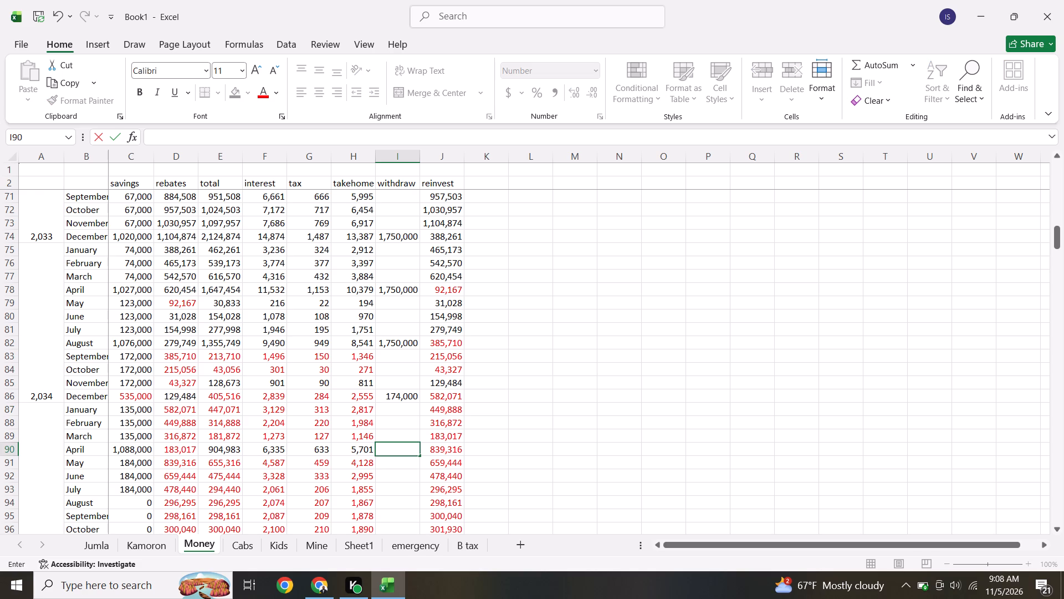
pyautogui.press('Down')
pyautogui.press('Down')
pyautogui.press('Down')
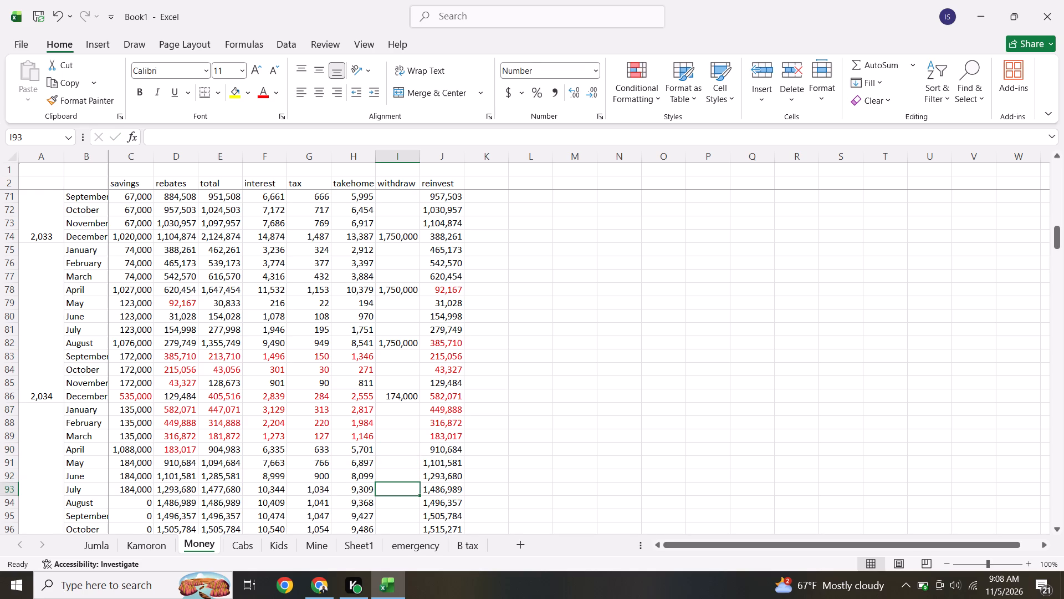
# On the Cabs sheet, move the cab count of 2 from April 2035 to December 2034 in row 86.
pyautogui.click(248, 545)
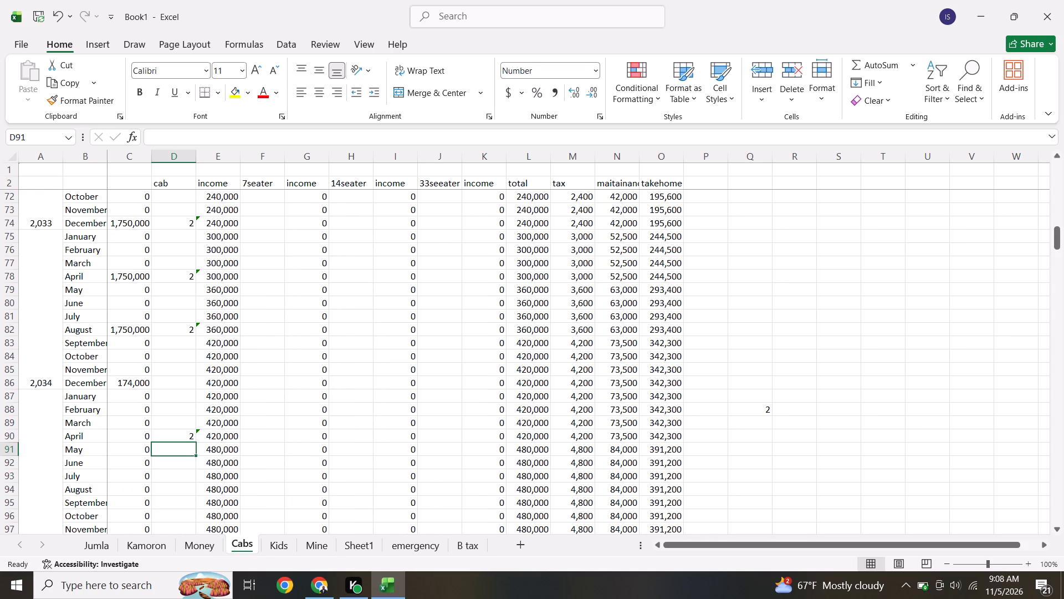
pyautogui.click(181, 386)
pyautogui.press('2')
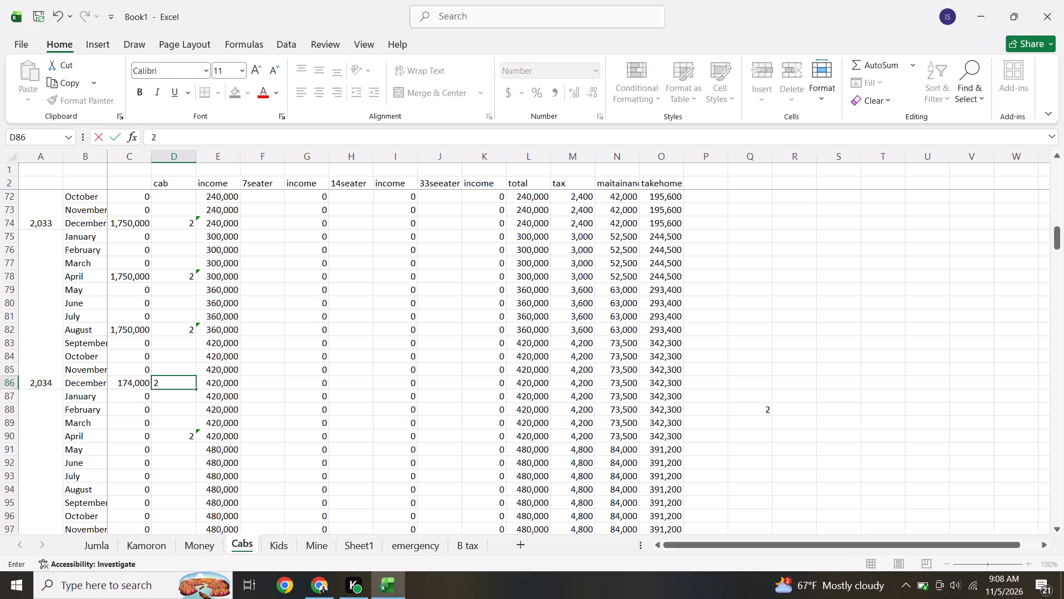
pyautogui.press('Down')
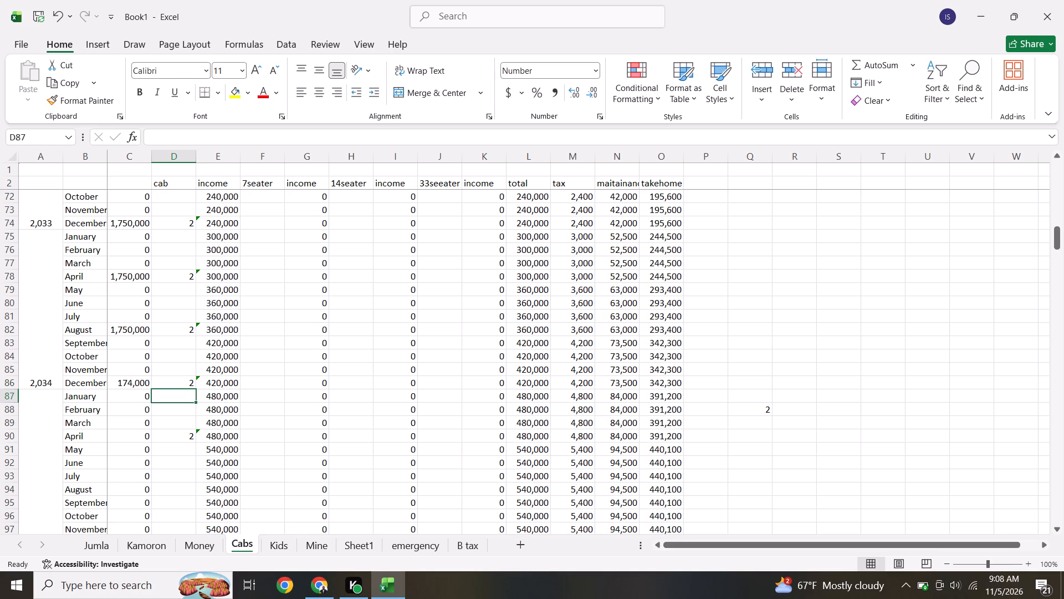
pyautogui.click(189, 434)
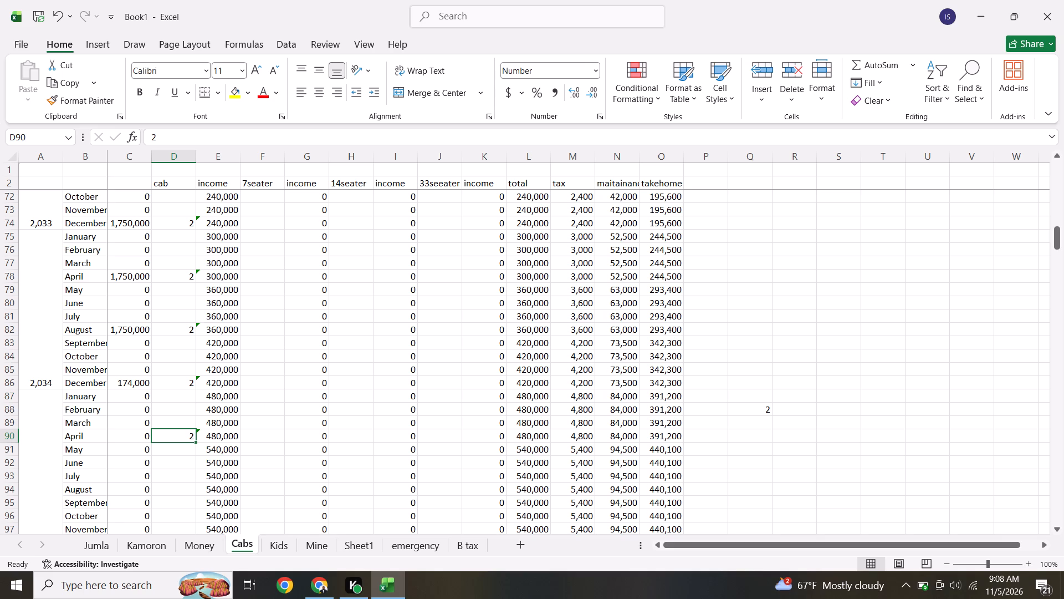
pyautogui.press('BackSpace')
pyautogui.click(315, 445)
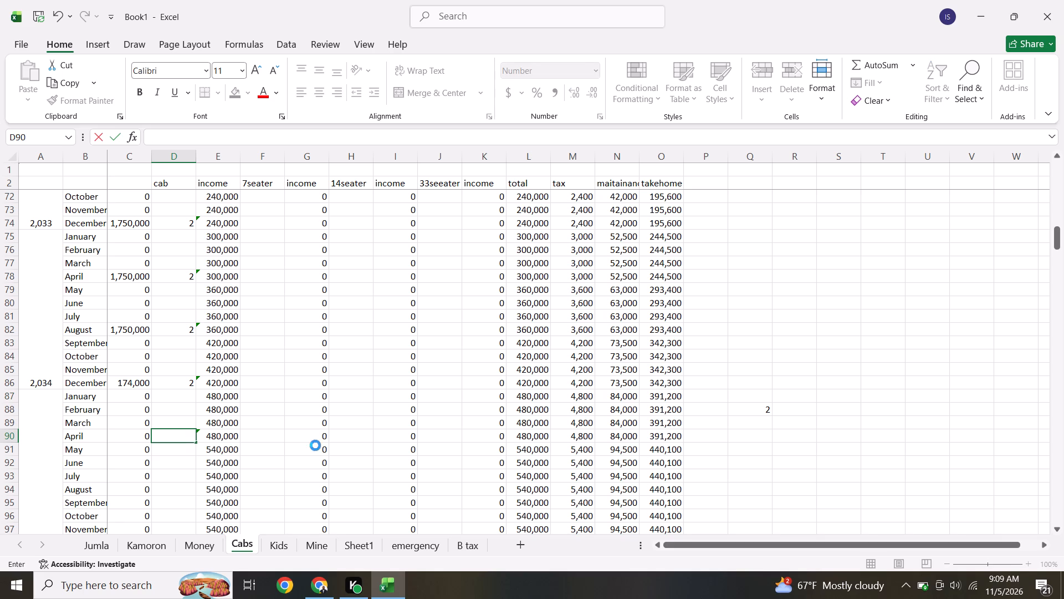
# On the Money sheet, set the December 2034 withdrawal to 1750000.
pyautogui.click(151, 543)
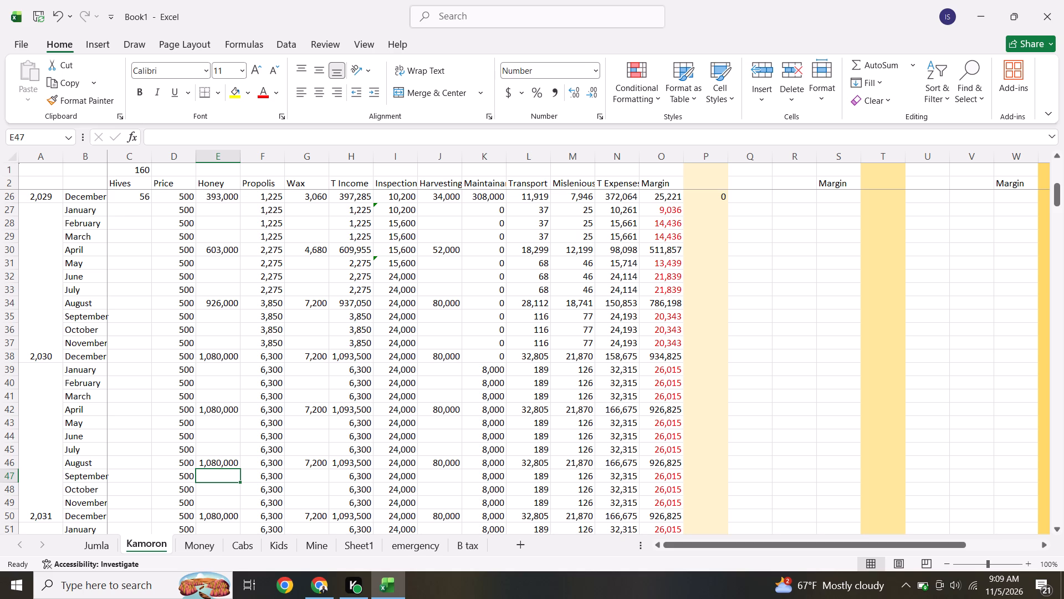
pyautogui.click(195, 542)
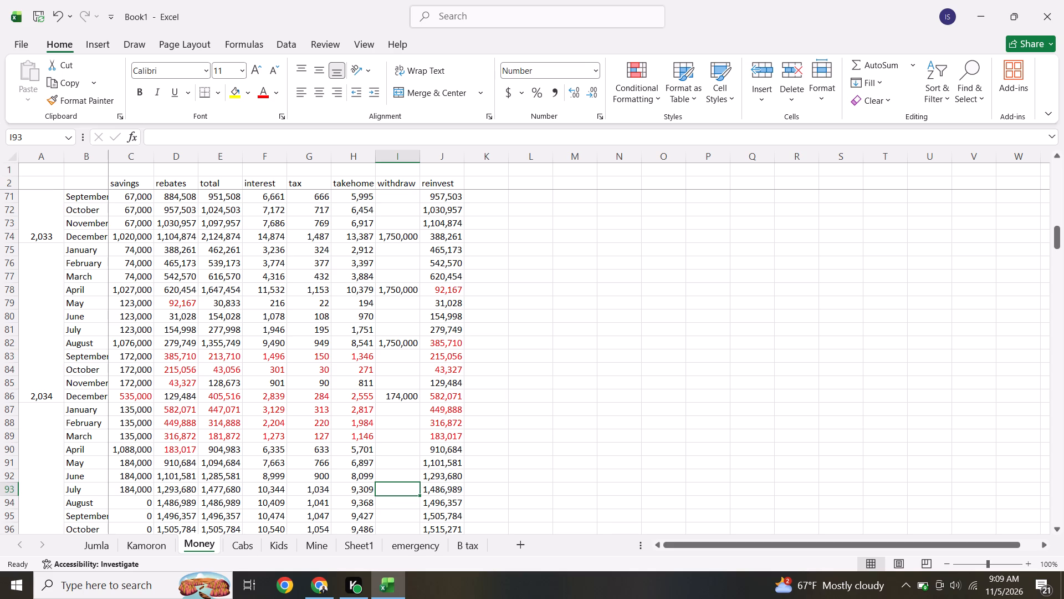
pyautogui.click(402, 398)
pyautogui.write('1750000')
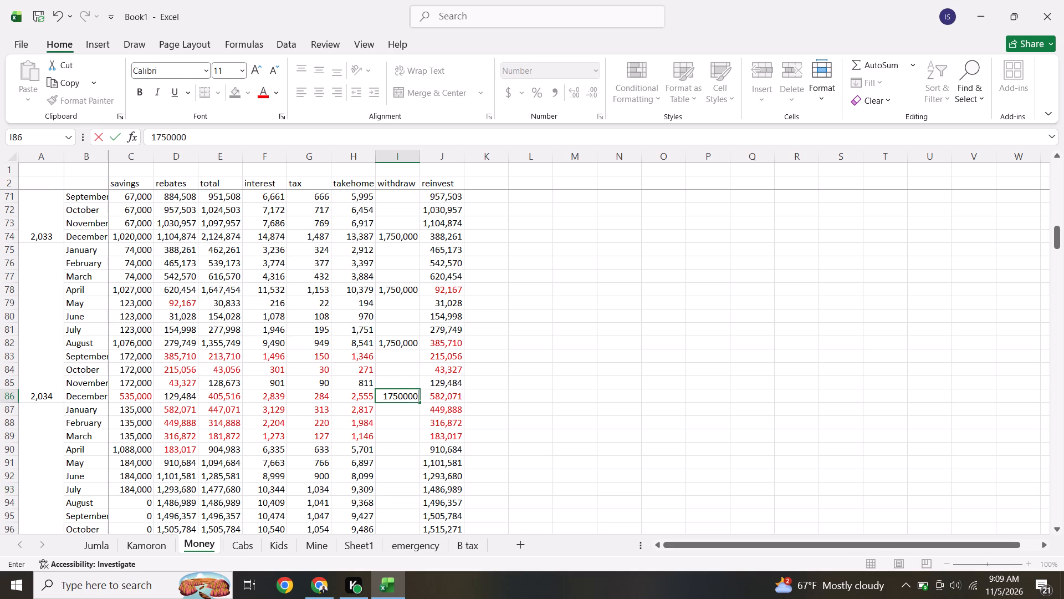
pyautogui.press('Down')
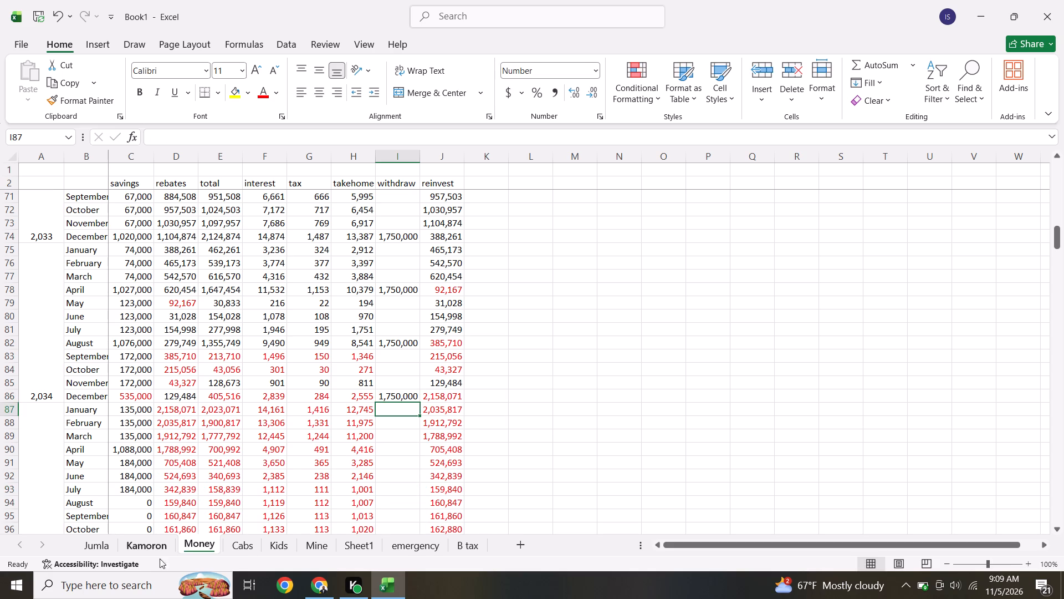
# On the Jumla sheet, fill November 2034's my and babes amounts of 20,000 down into December 2034, row 86.
pyautogui.click(106, 549)
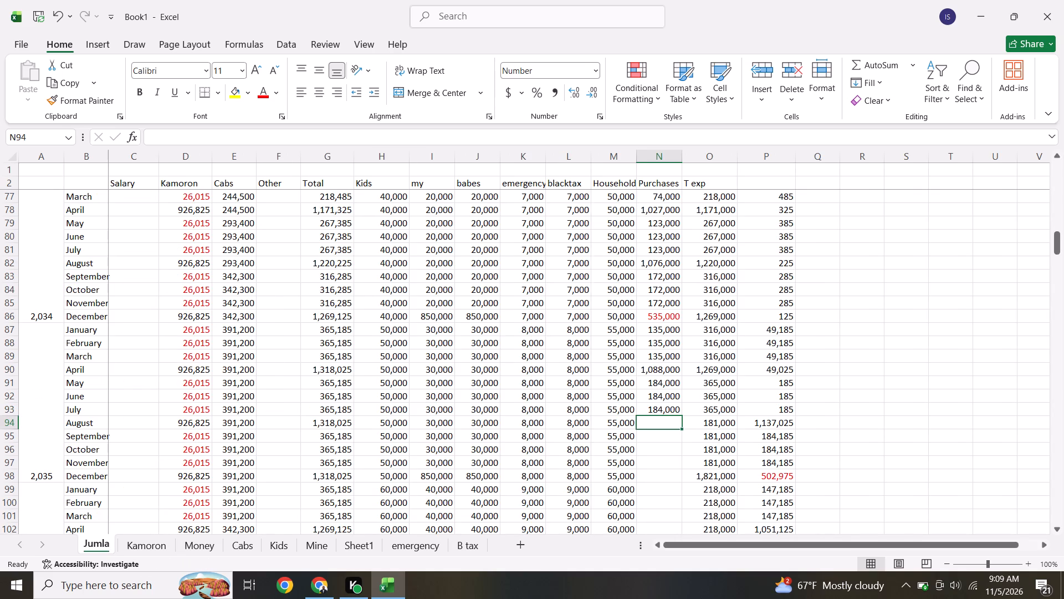
pyautogui.moveTo(442, 303); pyautogui.dragTo(479, 303)
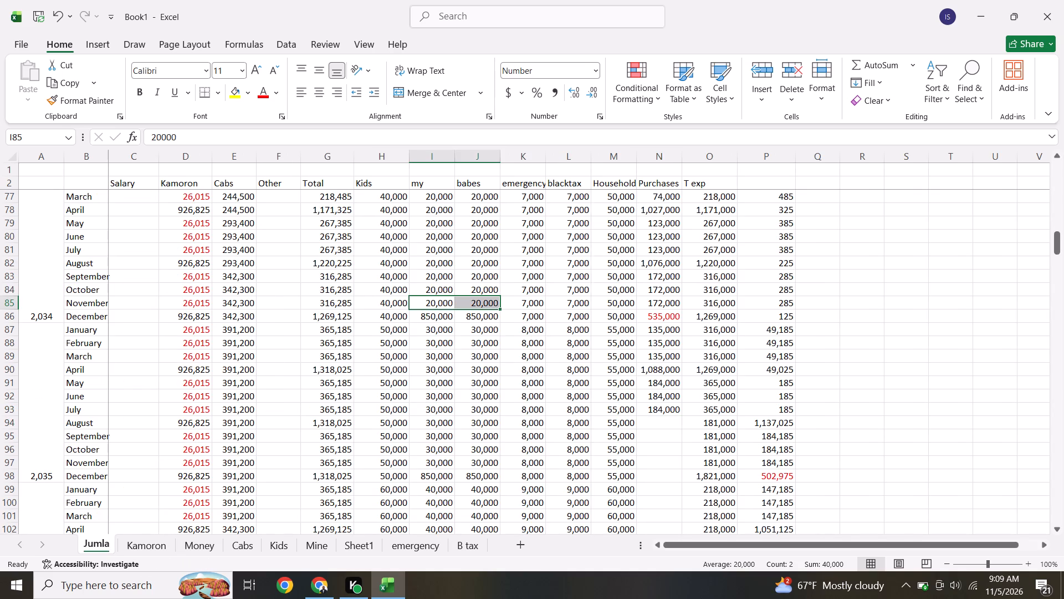
pyautogui.moveTo(498, 307); pyautogui.dragTo(498, 318)
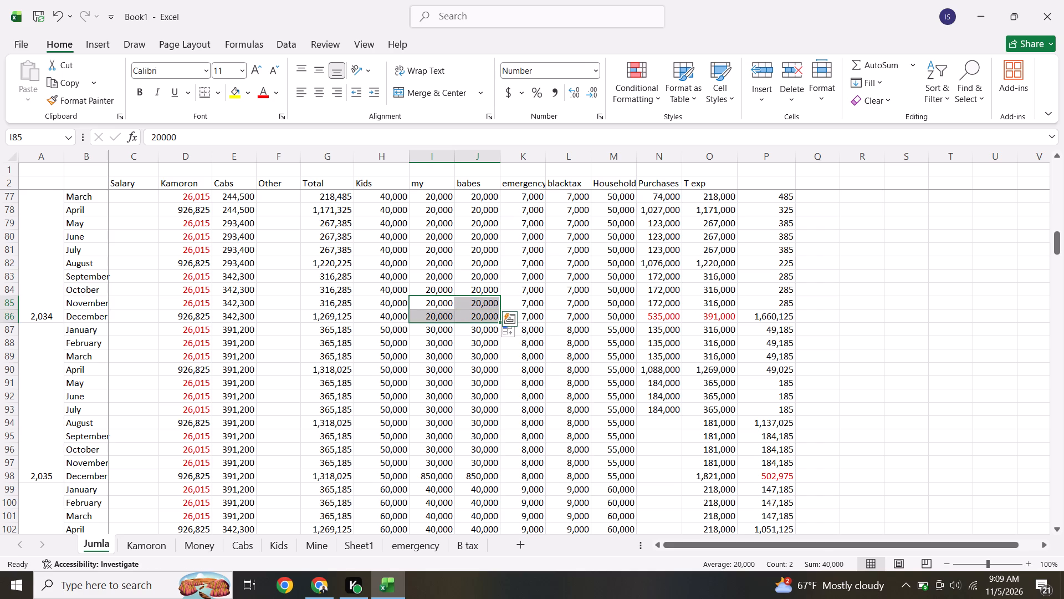
# Replace the December 2034 purchases amount in row 86 with 1125000.
pyautogui.click(665, 319)
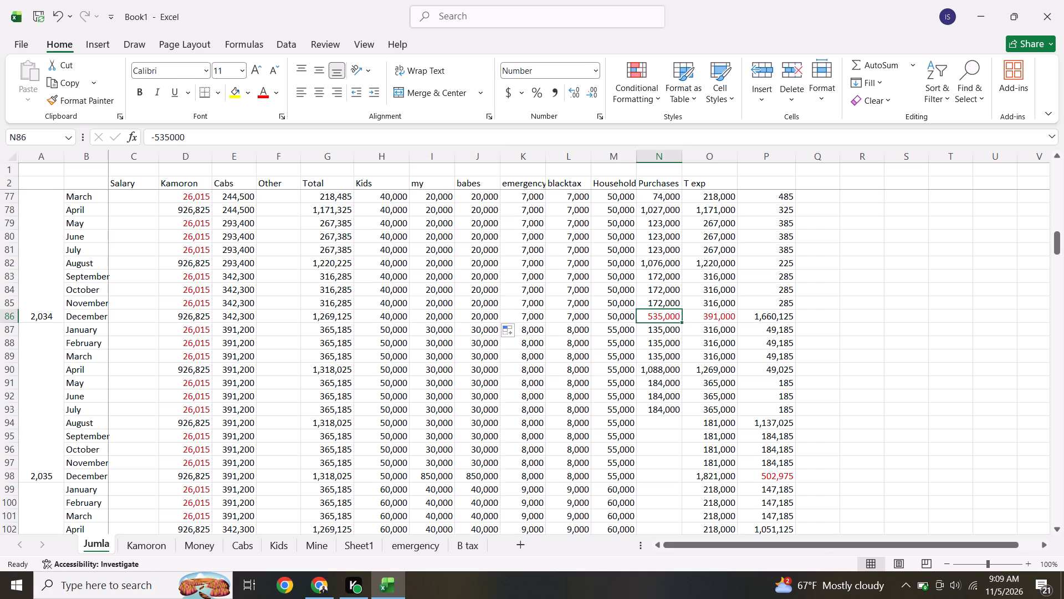
pyautogui.press('BackSpace')
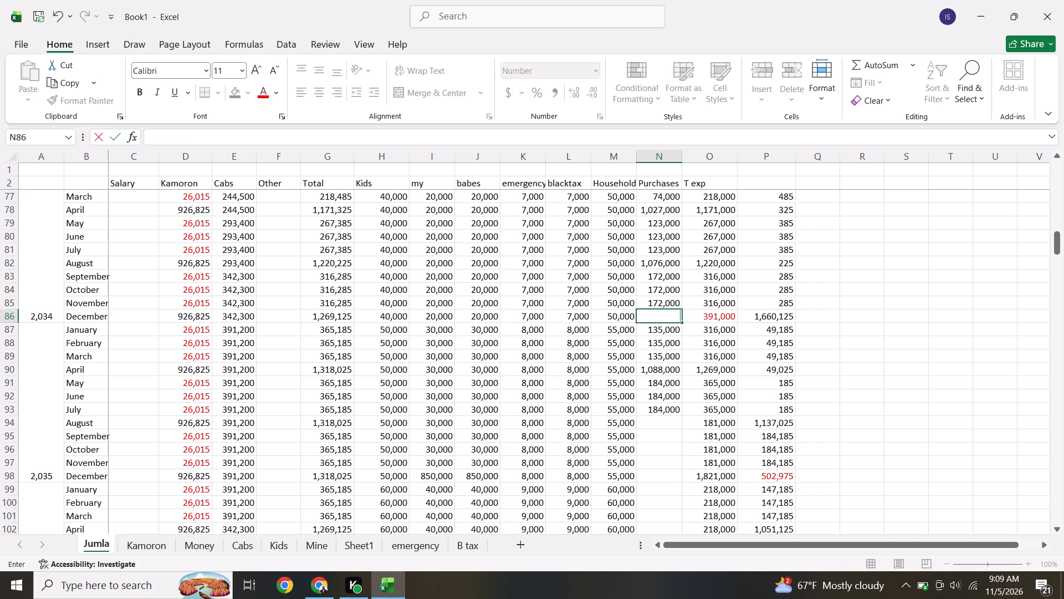
pyautogui.press('Down')
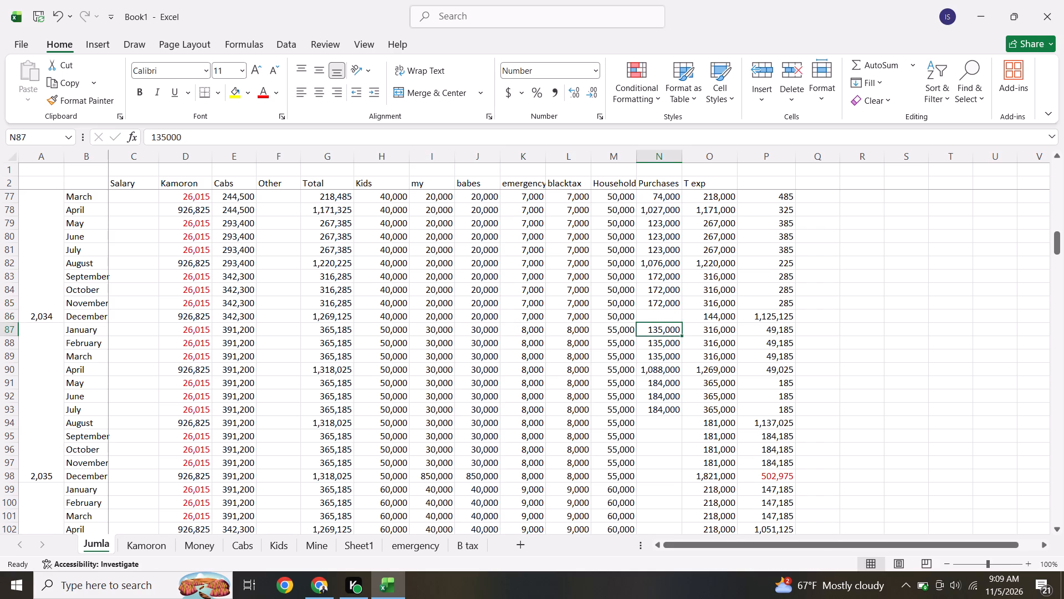
pyautogui.press('Up')
pyautogui.press('Up')
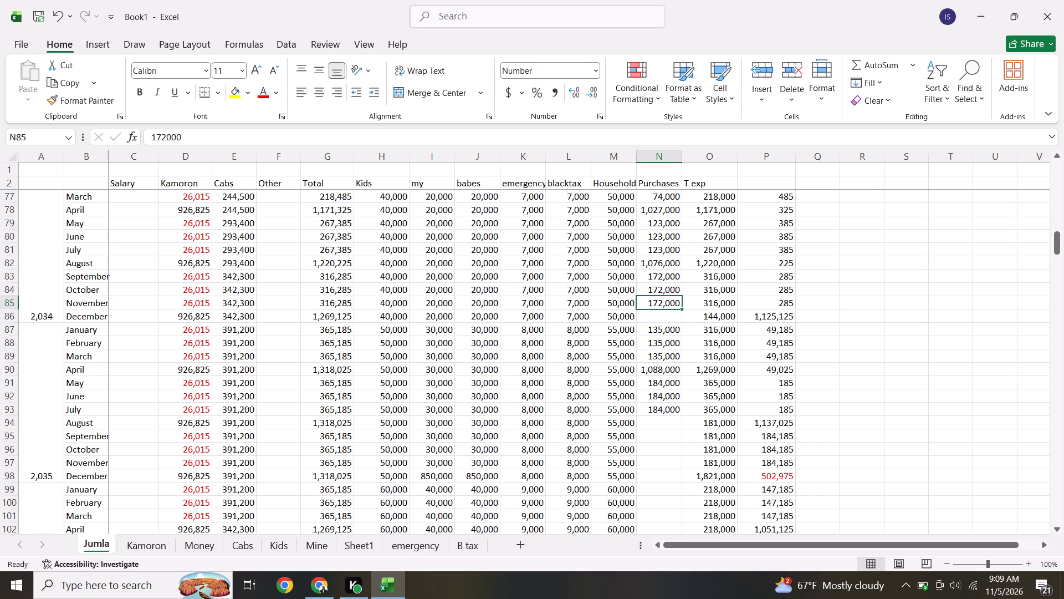
pyautogui.press('Down')
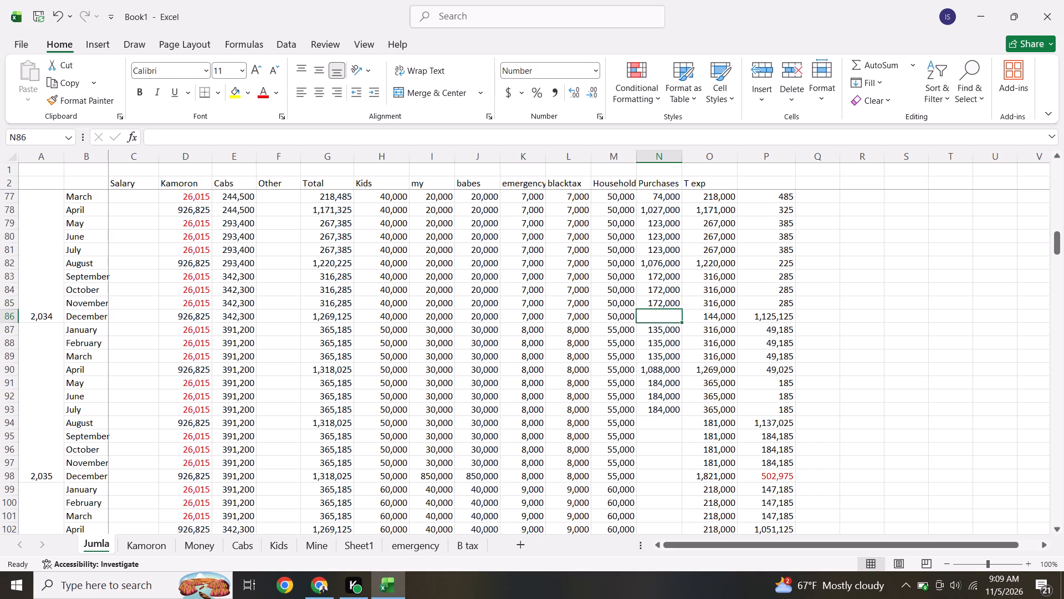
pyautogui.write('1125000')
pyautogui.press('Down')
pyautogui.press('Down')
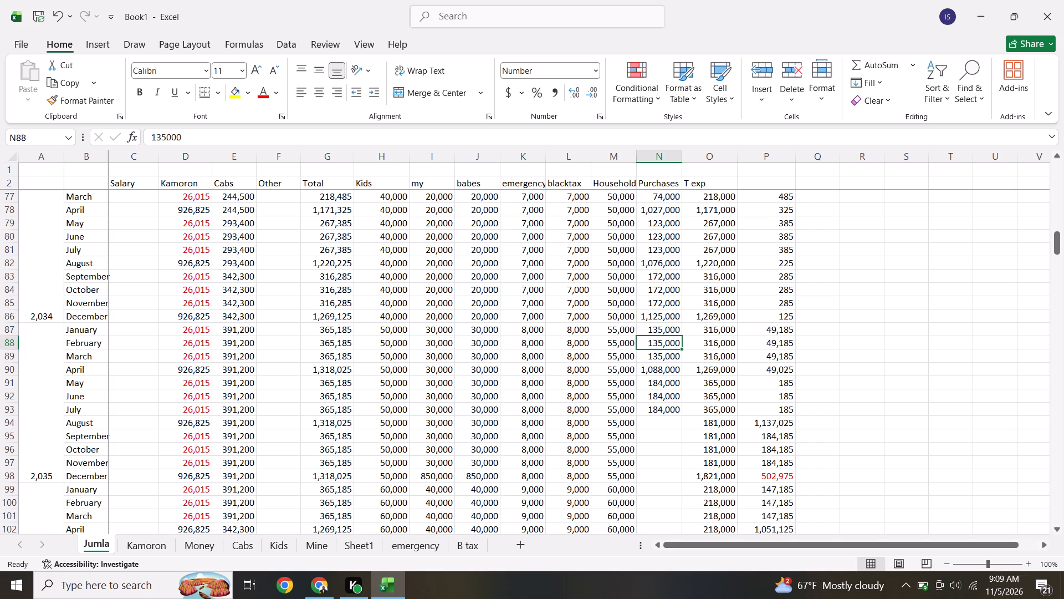
# Set the January 2035 purchases to 184000 and fill that value down through March 2035.
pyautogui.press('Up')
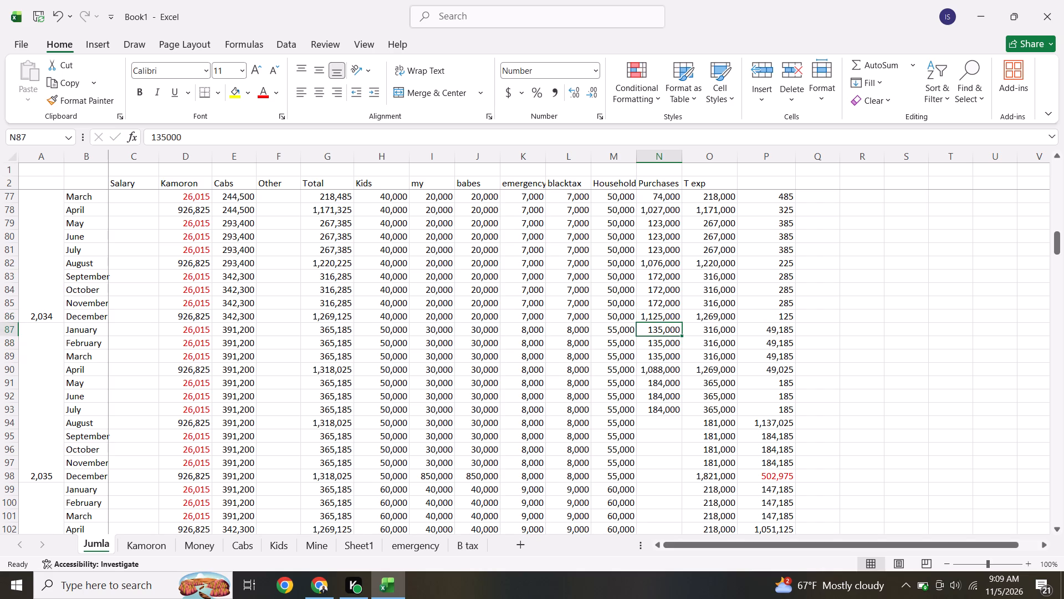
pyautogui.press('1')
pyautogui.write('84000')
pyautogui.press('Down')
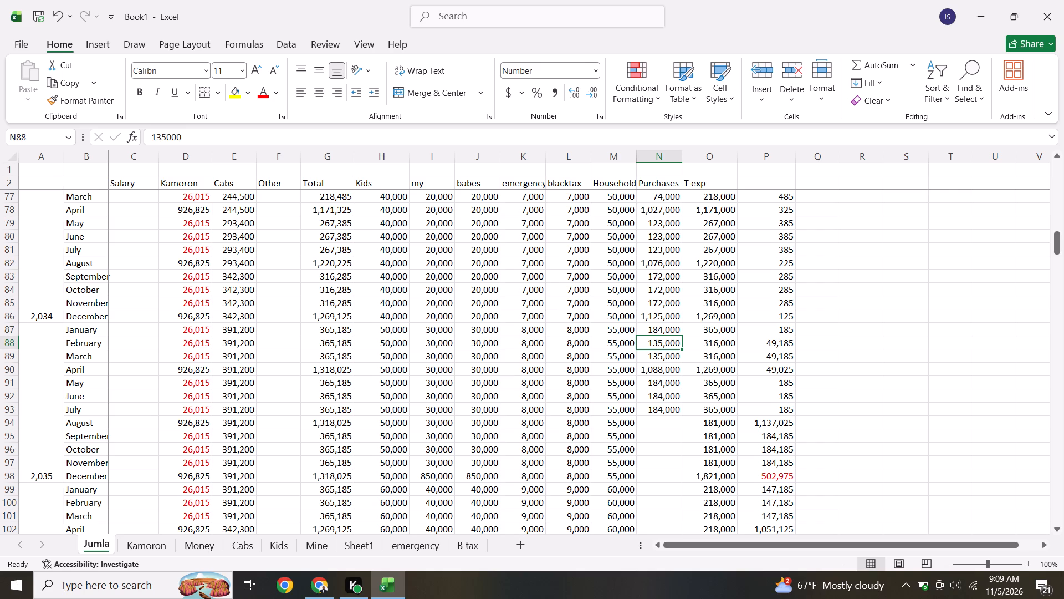
pyautogui.click(665, 330)
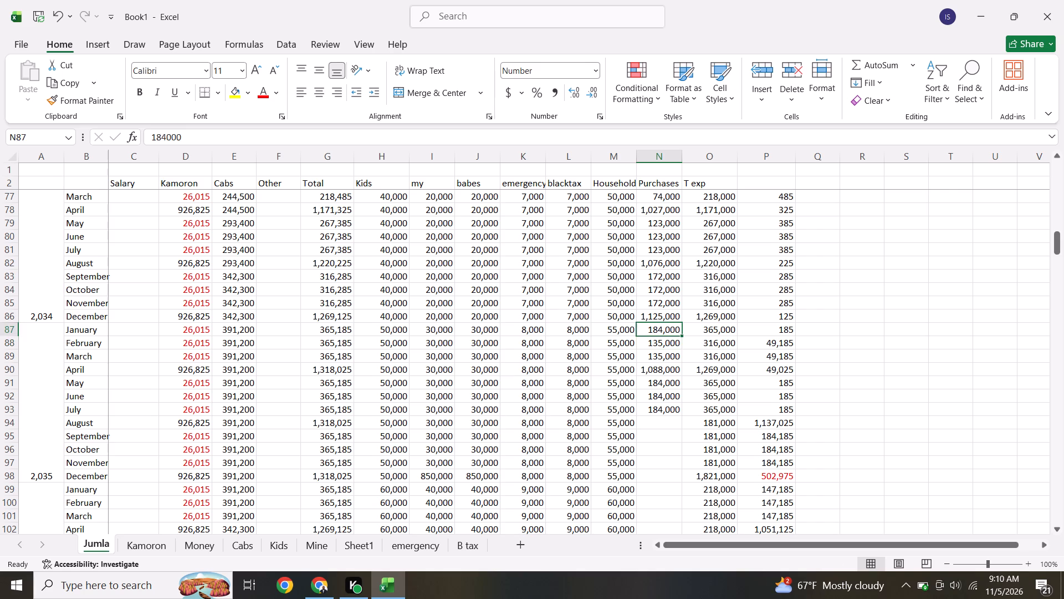
pyautogui.moveTo(682, 333); pyautogui.dragTo(682, 360)
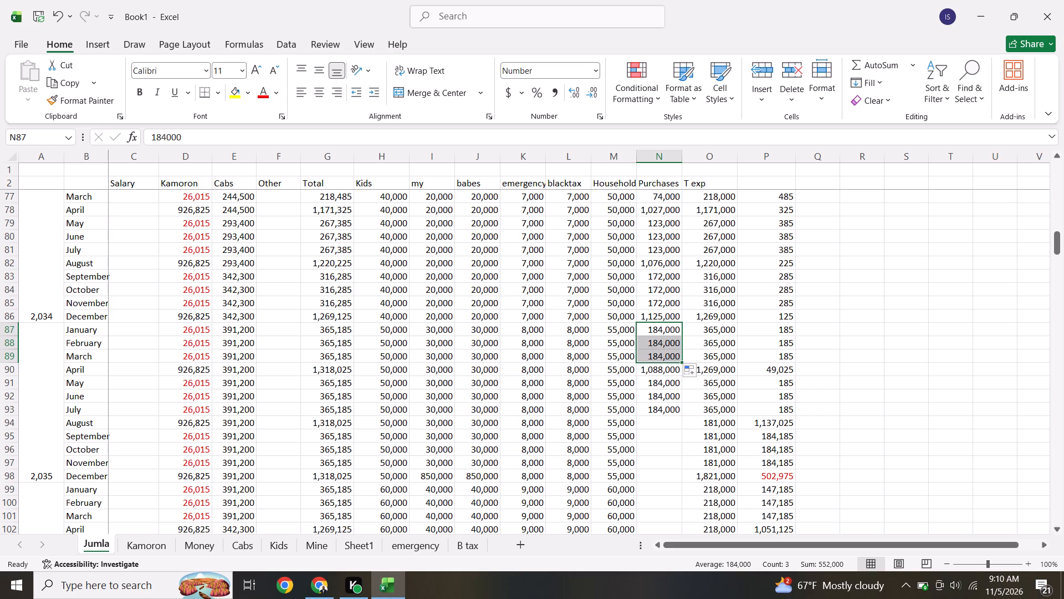
# Clear the April 2035 purchases in row 90 and set that month's my and babes amounts to 850000 each.
pyautogui.click(663, 371)
pyautogui.press('BackSpace')
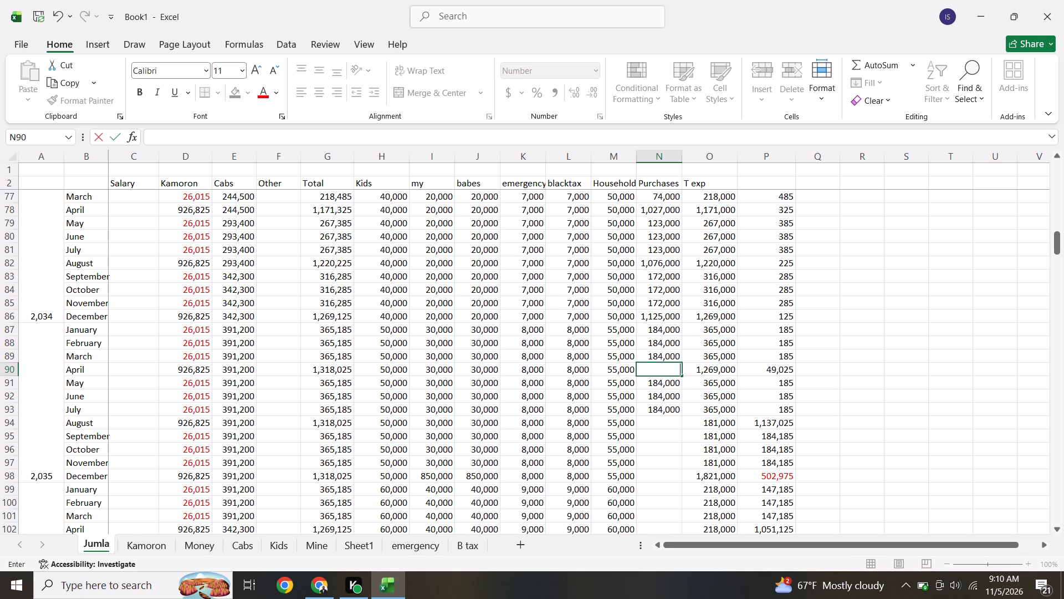
pyautogui.press('Left')
pyautogui.press('Left')
pyautogui.press('Left')
pyautogui.press('Left')
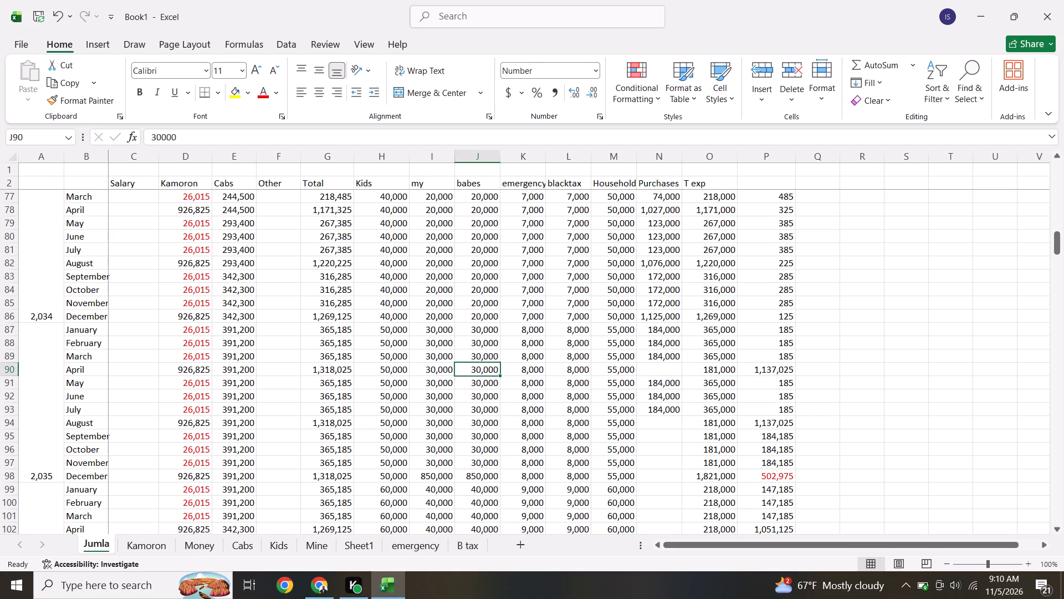
pyautogui.press('Left')
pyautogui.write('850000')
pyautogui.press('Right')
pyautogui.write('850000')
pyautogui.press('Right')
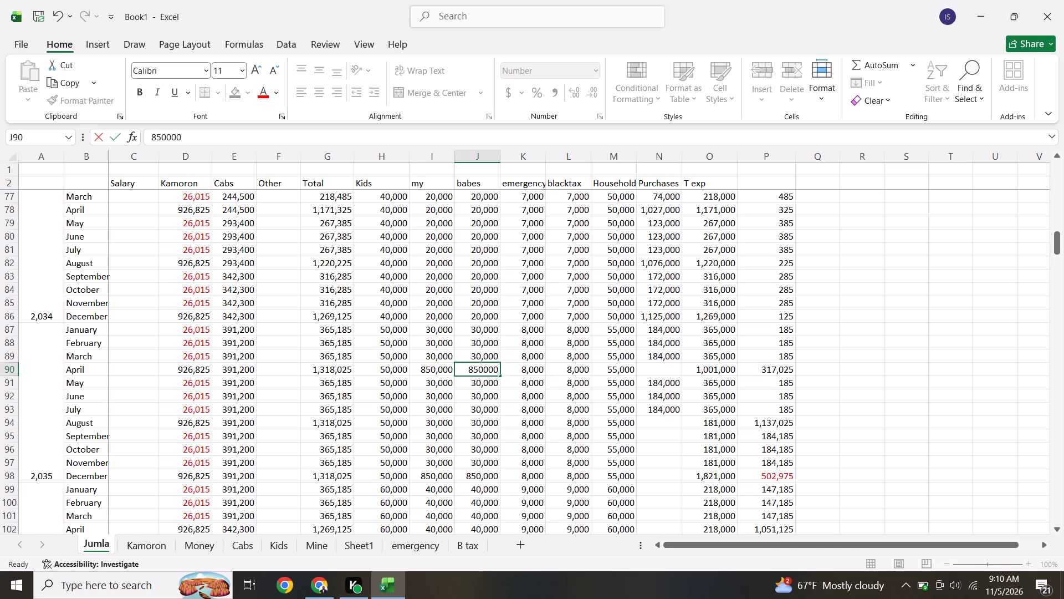
# Enter -503000 as the April 2035 purchases in row 90.
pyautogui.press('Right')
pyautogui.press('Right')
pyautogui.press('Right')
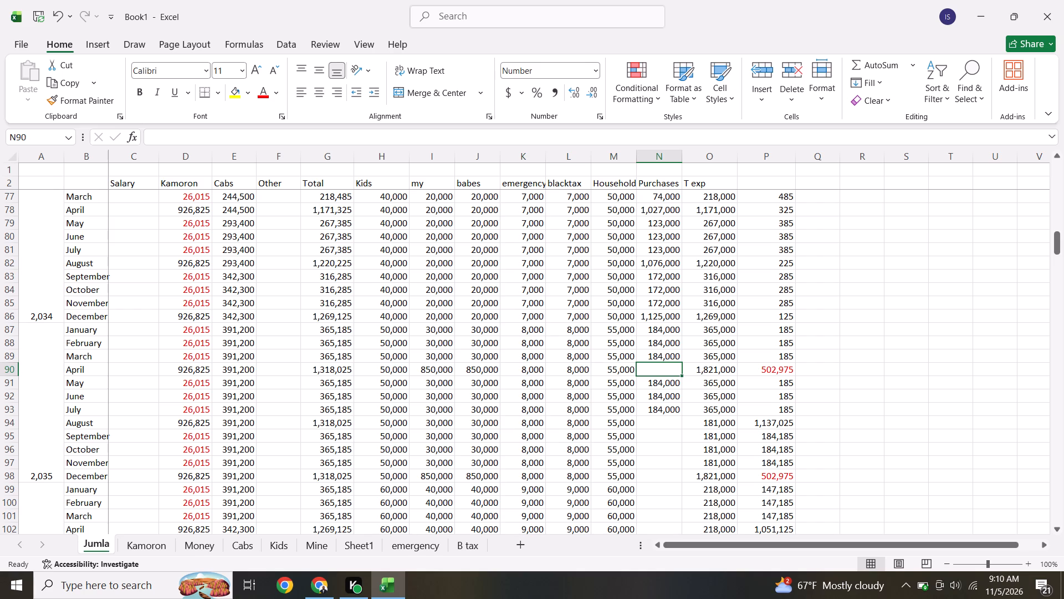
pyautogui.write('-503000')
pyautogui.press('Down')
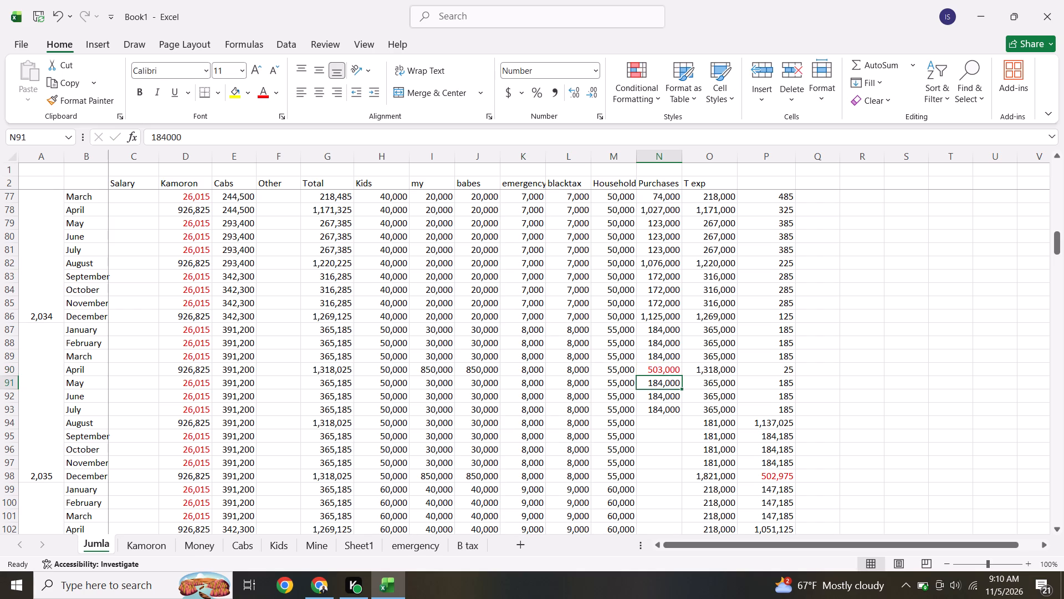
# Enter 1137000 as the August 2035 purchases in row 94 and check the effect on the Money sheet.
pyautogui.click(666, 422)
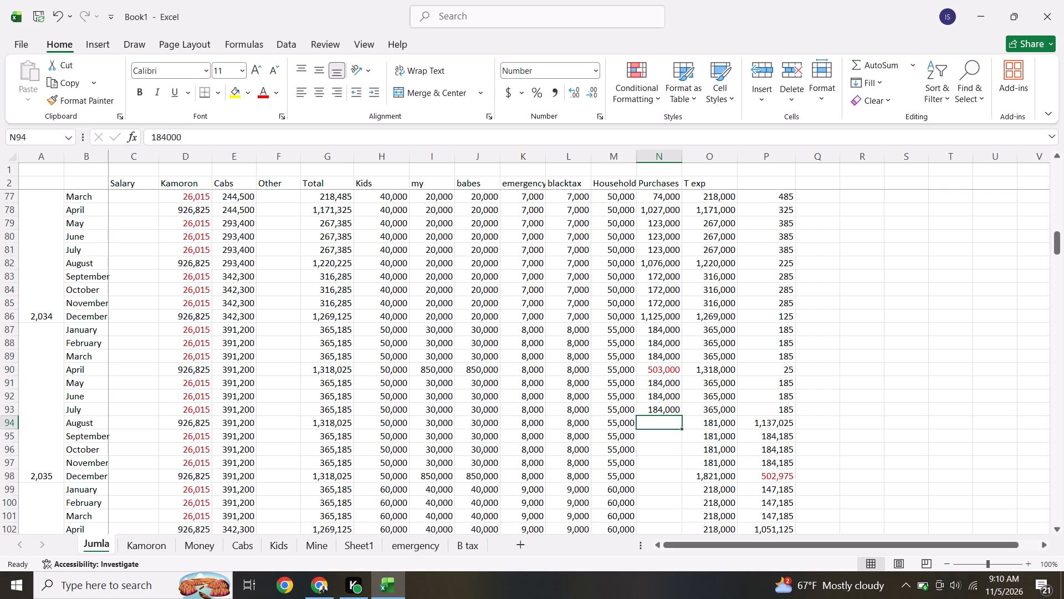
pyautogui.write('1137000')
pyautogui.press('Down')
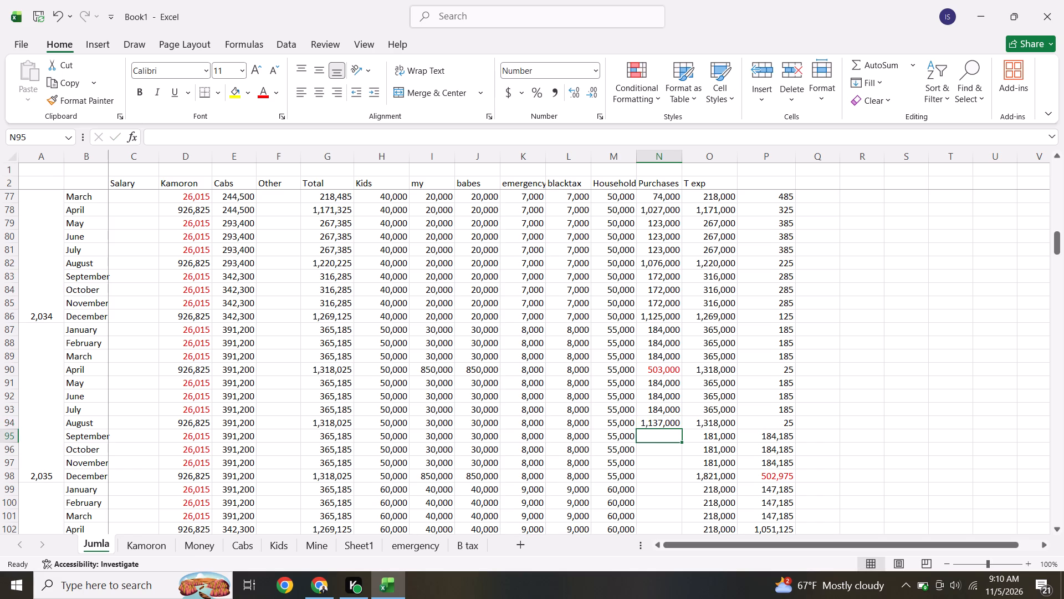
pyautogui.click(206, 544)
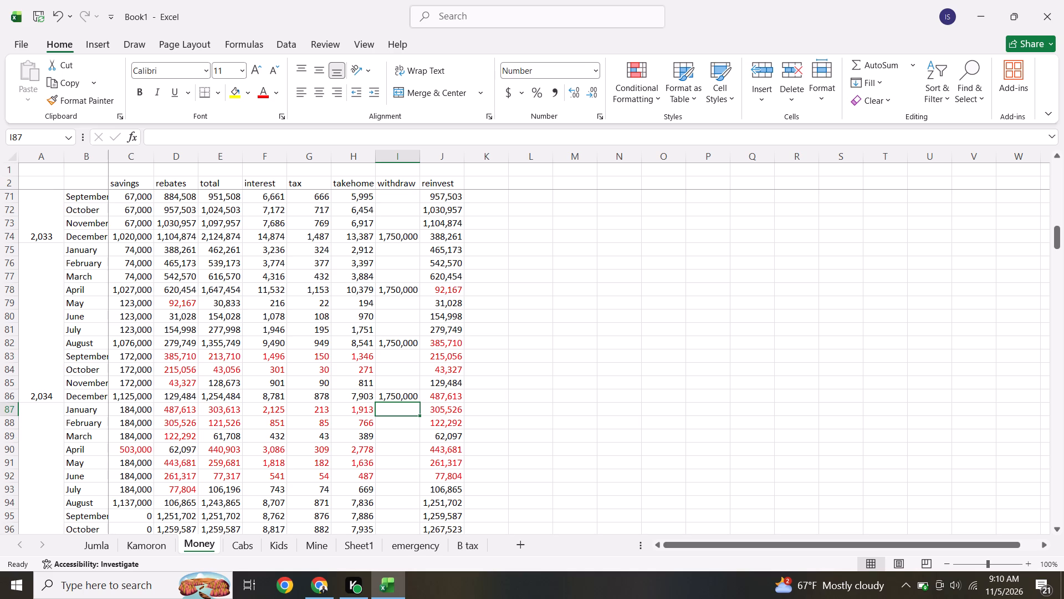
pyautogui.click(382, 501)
# On the Jumla sheet, set the August 2035 my and babes amounts in row 94 to 850000 each.
pyautogui.click(98, 542)
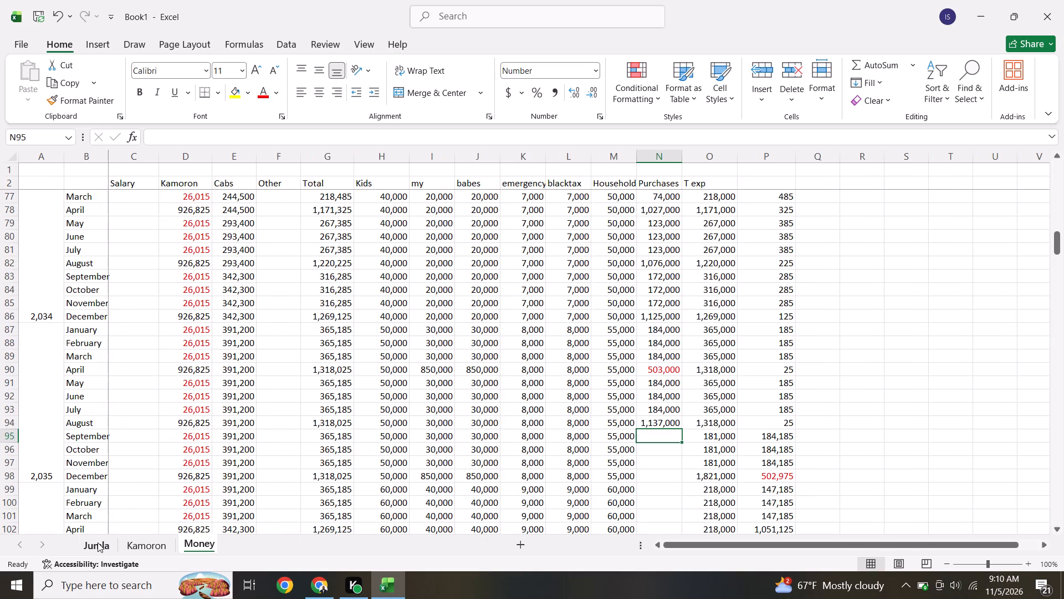
pyautogui.click(608, 420)
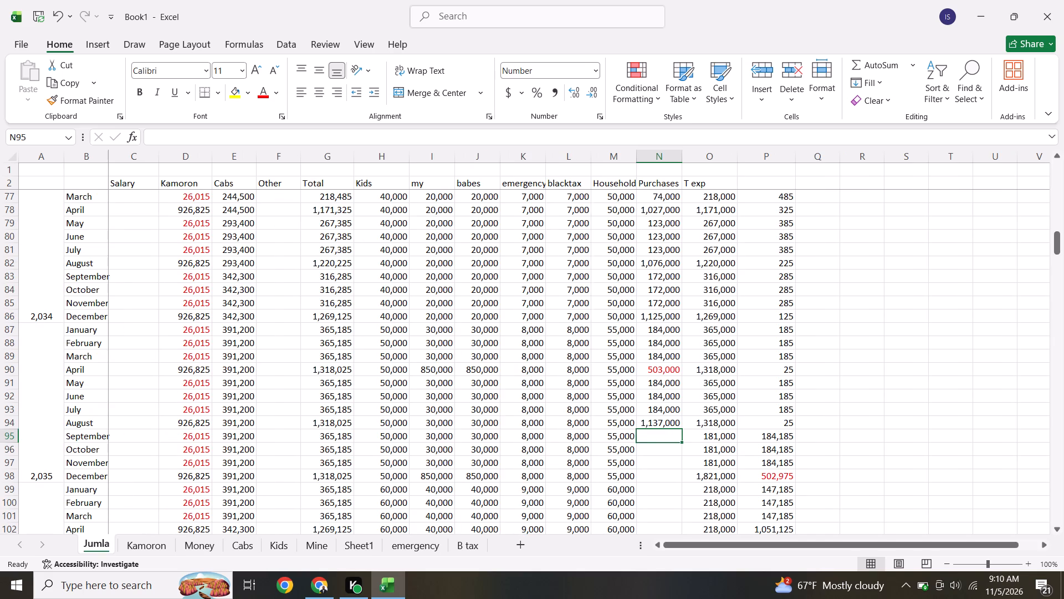
pyautogui.press('Left')
pyautogui.press('Left')
pyautogui.press('Left')
pyautogui.press('Left')
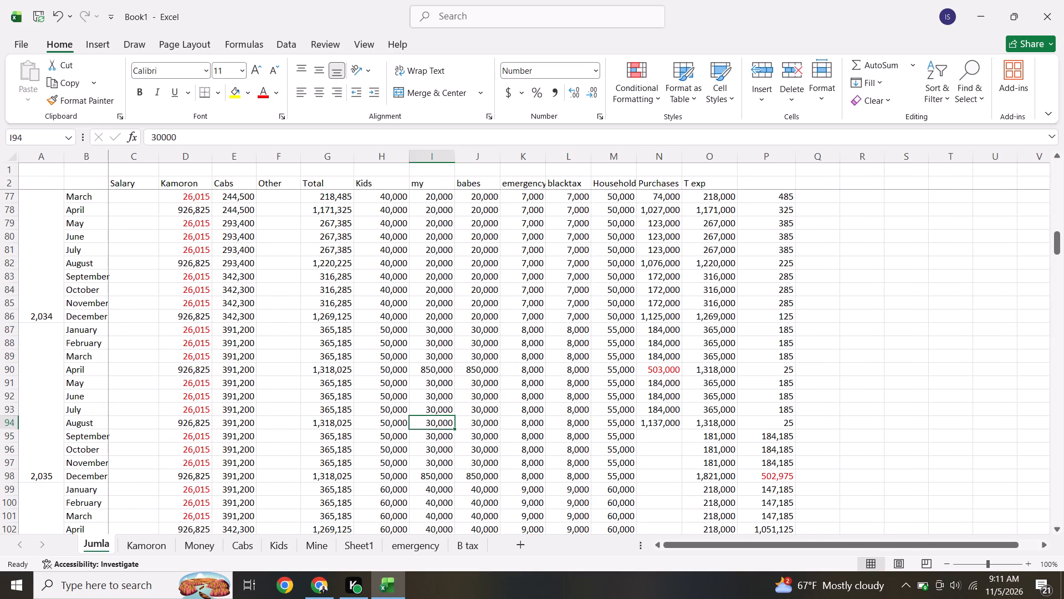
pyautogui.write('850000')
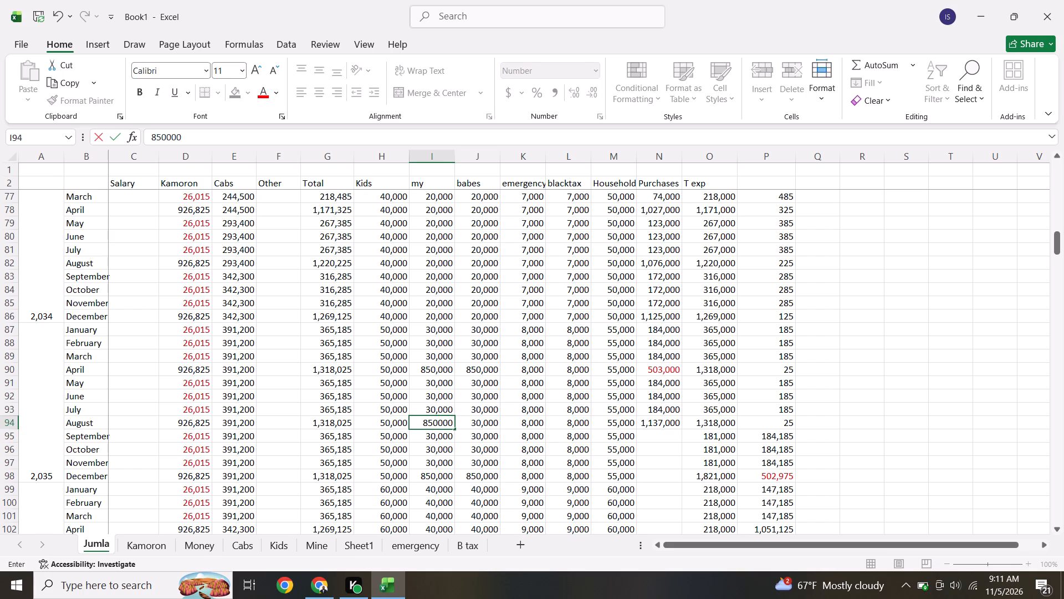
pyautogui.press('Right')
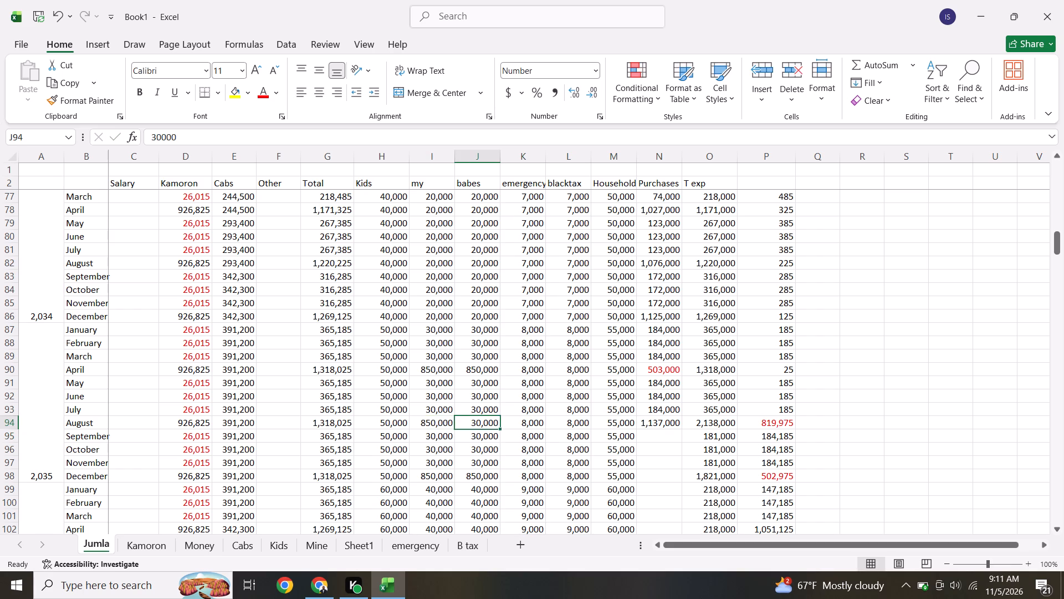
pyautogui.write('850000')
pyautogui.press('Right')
# Replace the August 2035 purchases amount in row 94 with -503000.
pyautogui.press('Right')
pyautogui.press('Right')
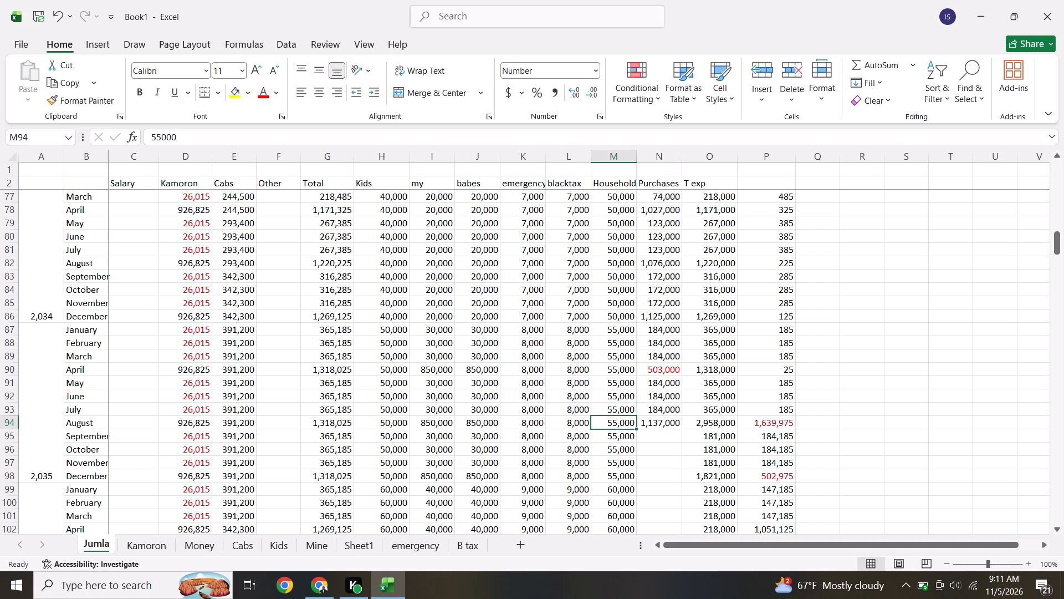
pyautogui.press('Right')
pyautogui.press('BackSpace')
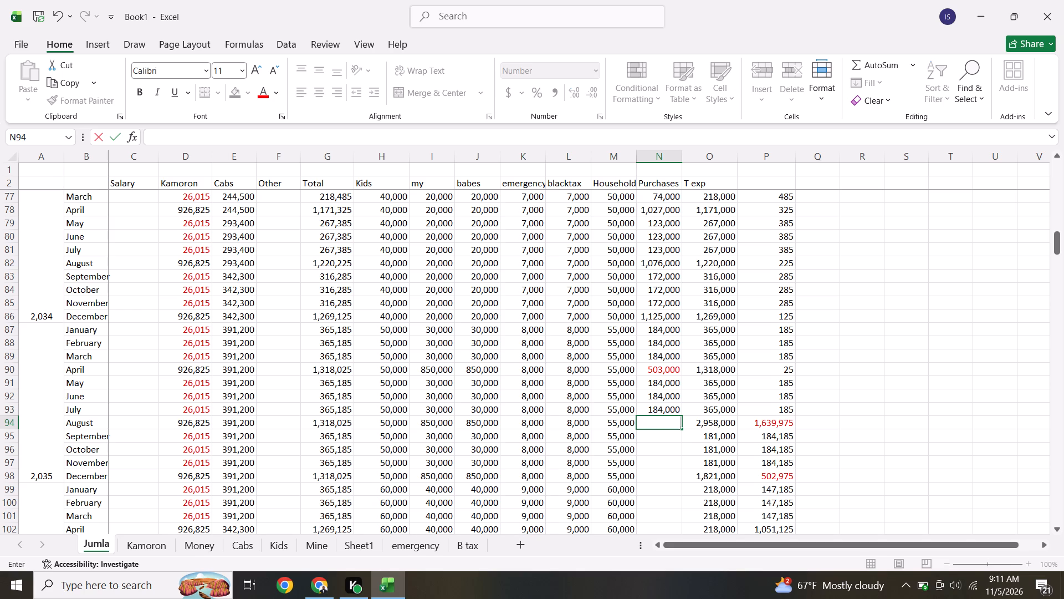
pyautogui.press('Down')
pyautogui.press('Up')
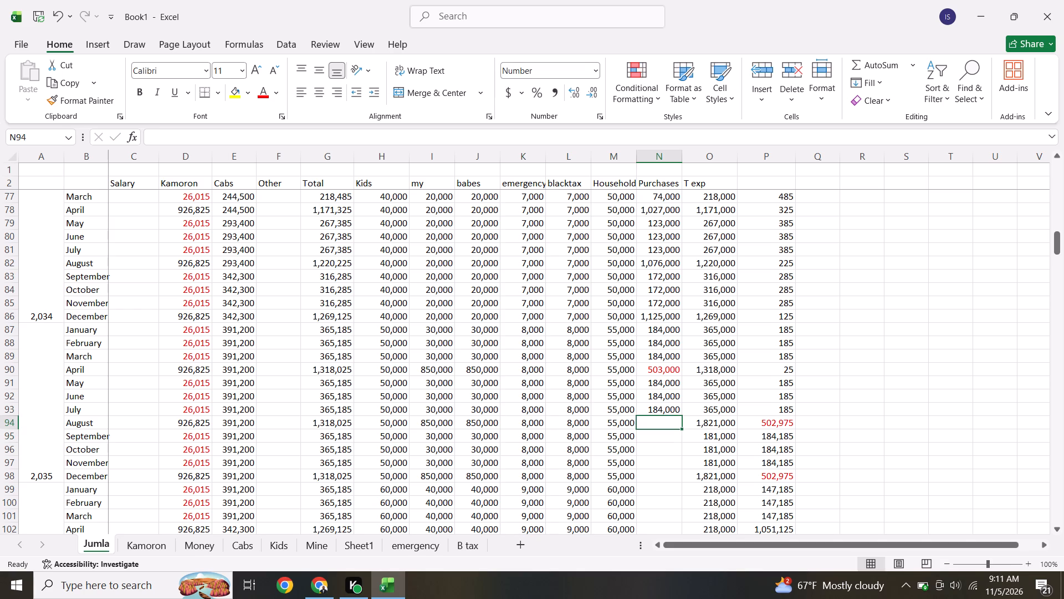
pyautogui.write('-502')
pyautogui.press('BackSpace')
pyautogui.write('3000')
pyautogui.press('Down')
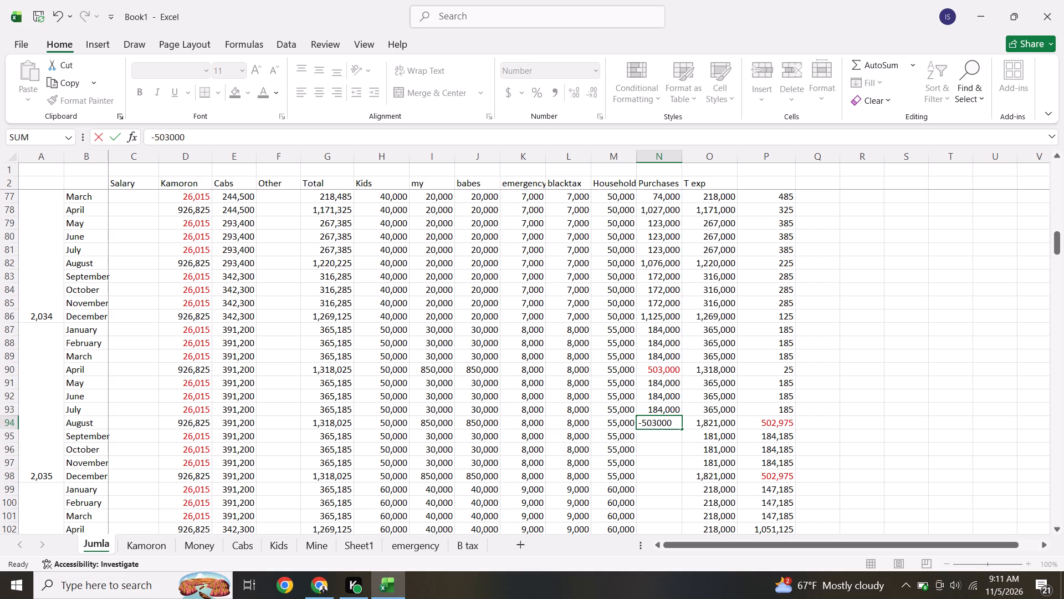
# Enter 184000 as the September 2035 purchases in row 95.
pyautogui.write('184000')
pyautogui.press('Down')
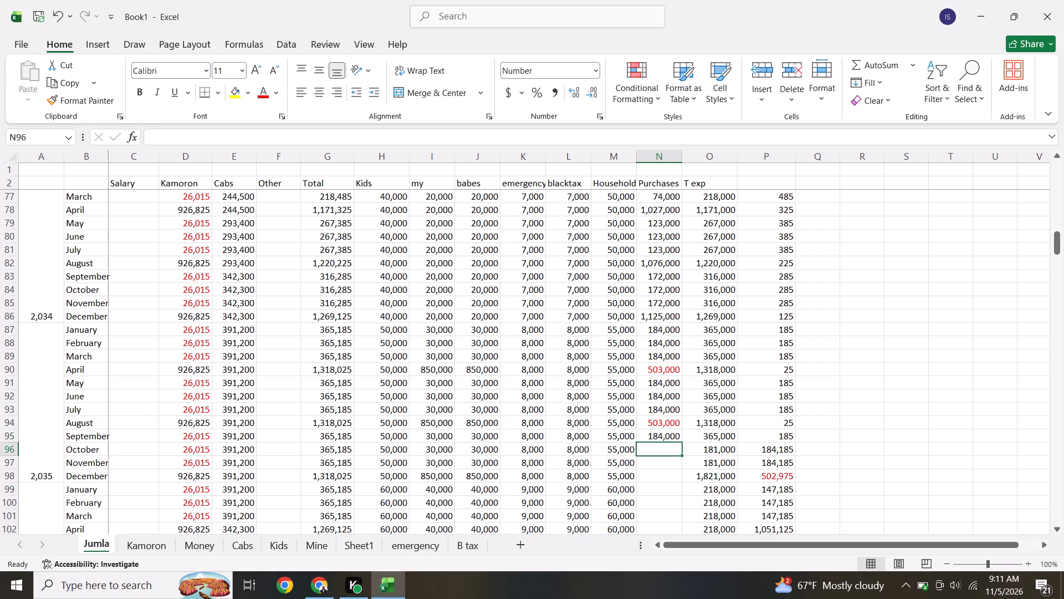
# Enter -503000 as the December 2035 purchases in row 98 of the Jumla sheet.
pyautogui.click(673, 476)
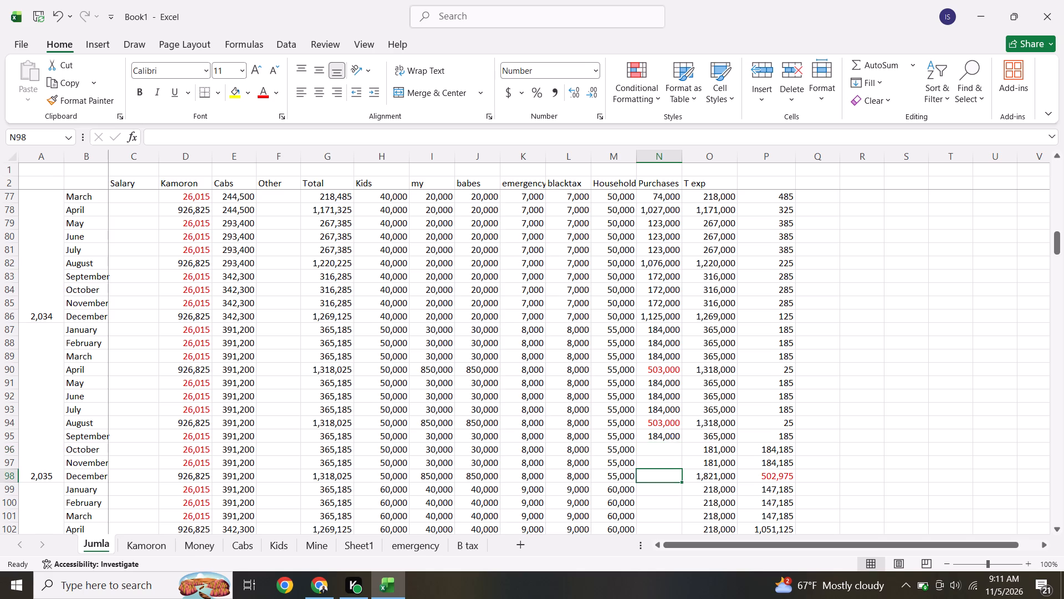
pyautogui.press('-')
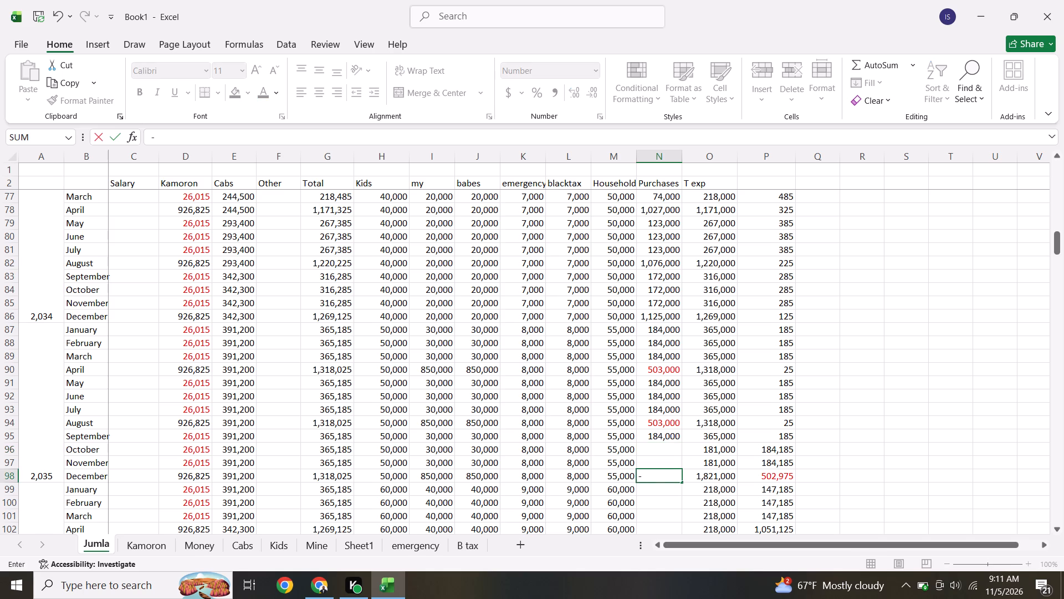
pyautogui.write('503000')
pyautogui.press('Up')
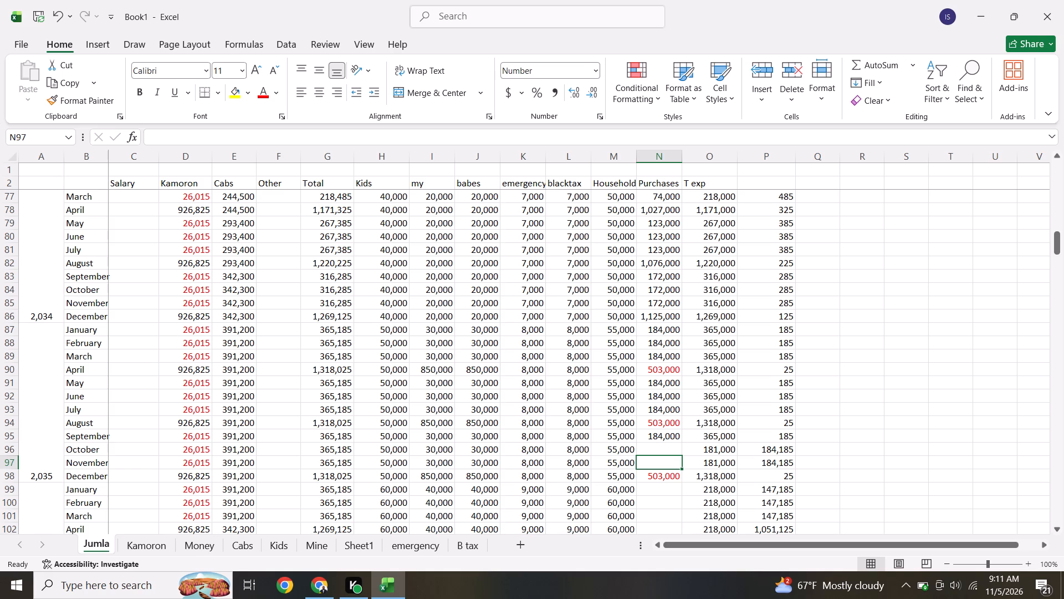
# Fill the September 2035 purchases amount of 184000 down through October and November, rows 96 and 97.
pyautogui.click(672, 440)
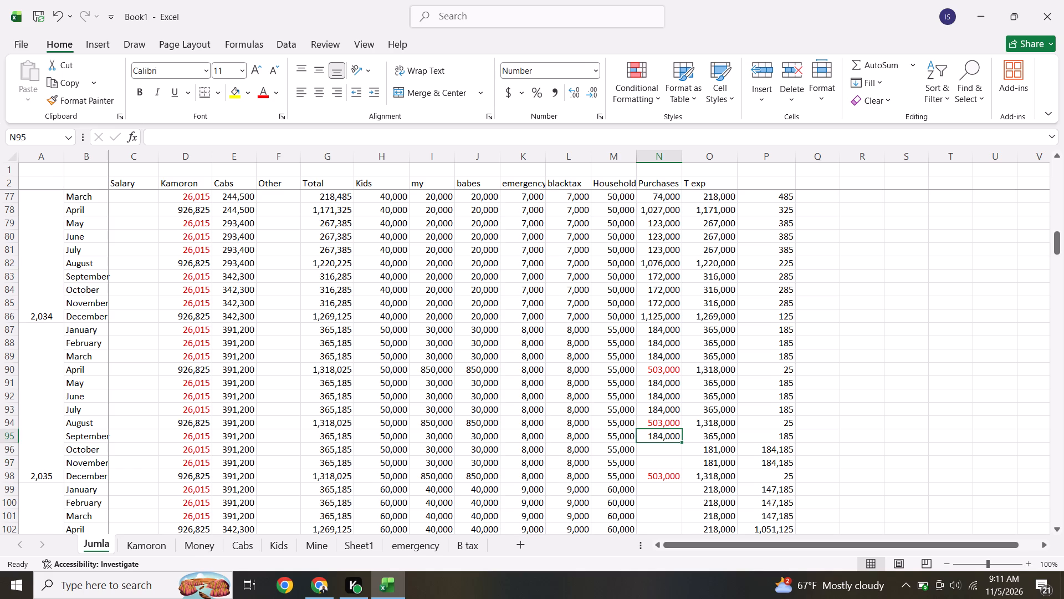
pyautogui.moveTo(682, 442); pyautogui.dragTo(682, 468)
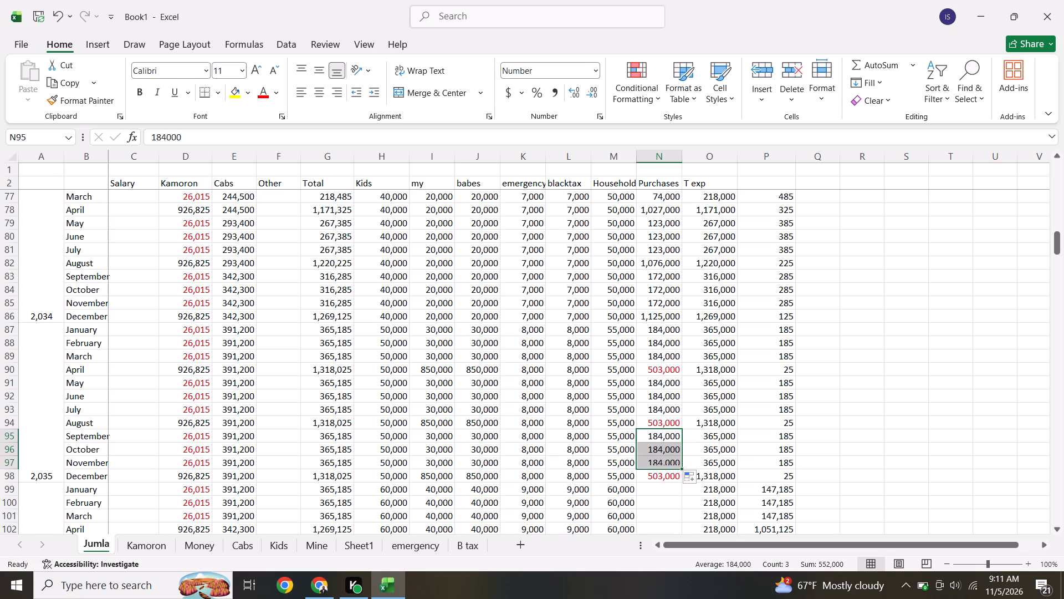
# Review the 2036 months on the Jumla sheet, comparing income, expenses and the still-empty purchases cells in rows 99 to 110.
pyautogui.press('Down')
pyautogui.press('Down')
pyautogui.press('Down')
pyautogui.press('Down')
pyautogui.press('Down')
pyautogui.press('Down')
pyautogui.press('Down')
pyautogui.press('Down')
pyautogui.press('Down')
pyautogui.press('Down')
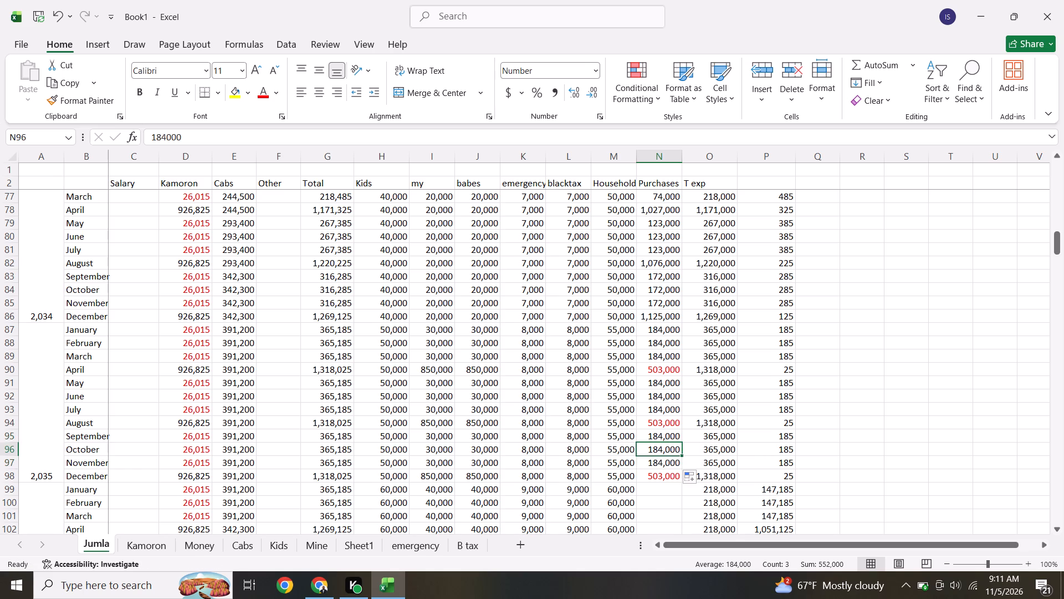
pyautogui.press('Down')
pyautogui.press('Down')
pyautogui.press('Down')
pyautogui.press('Down')
pyautogui.press('Down')
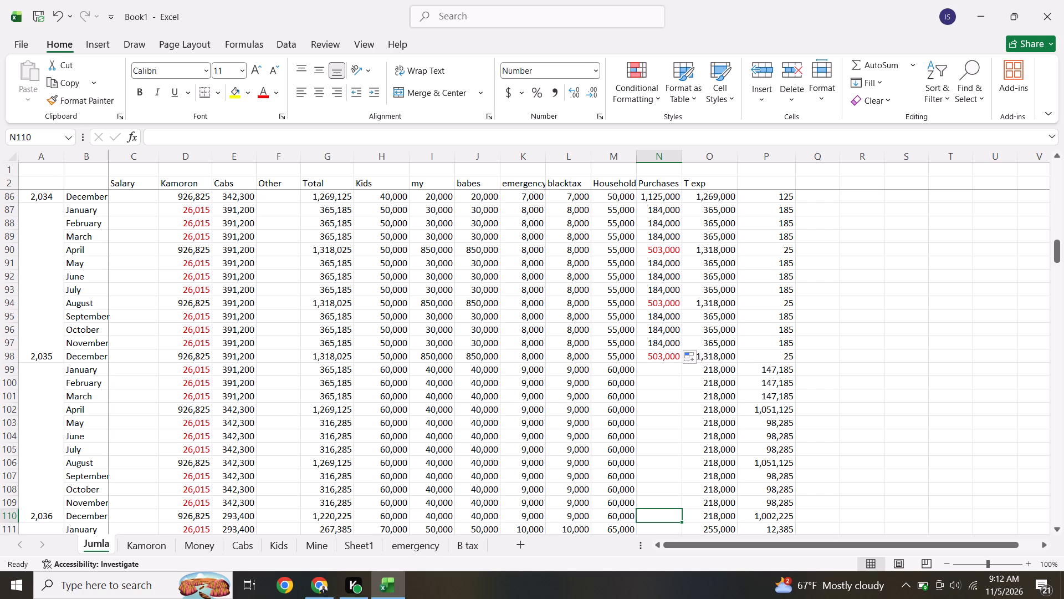
pyautogui.click(662, 367)
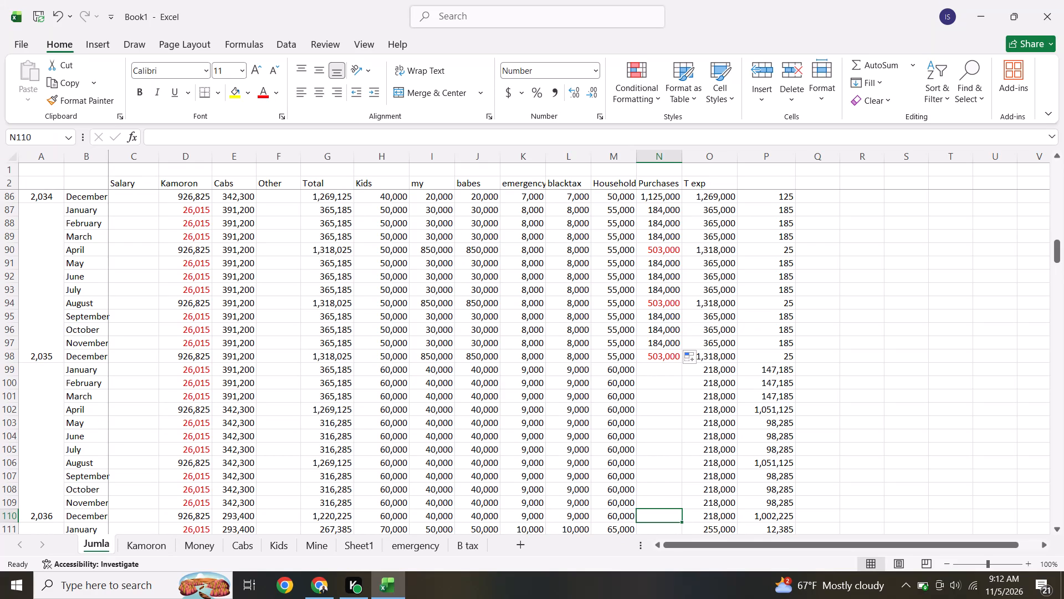
pyautogui.hscroll(-1, 674, 348)
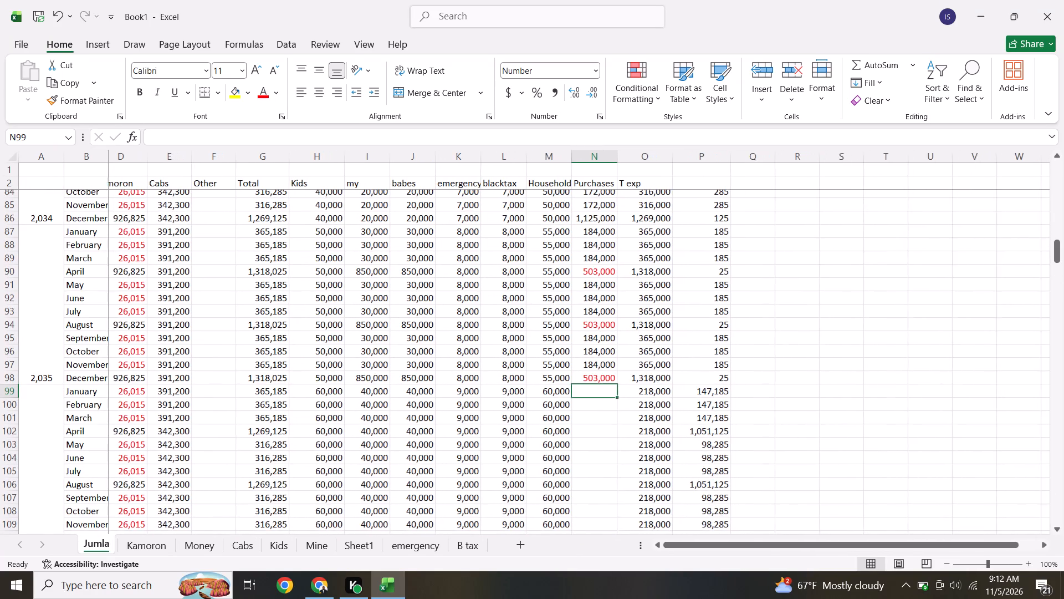
pyautogui.click(611, 466)
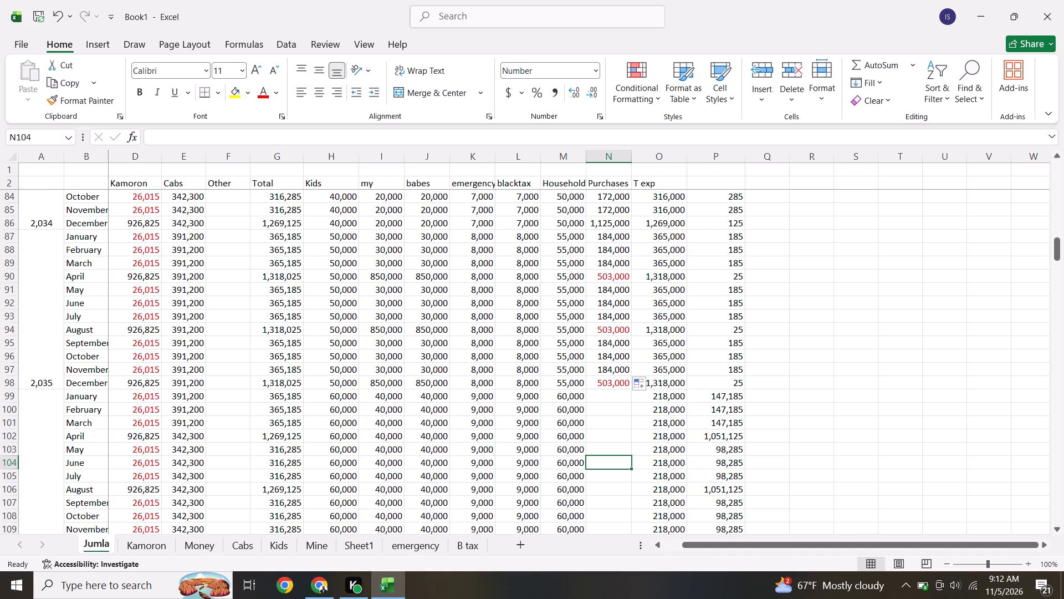
pyautogui.click(621, 429)
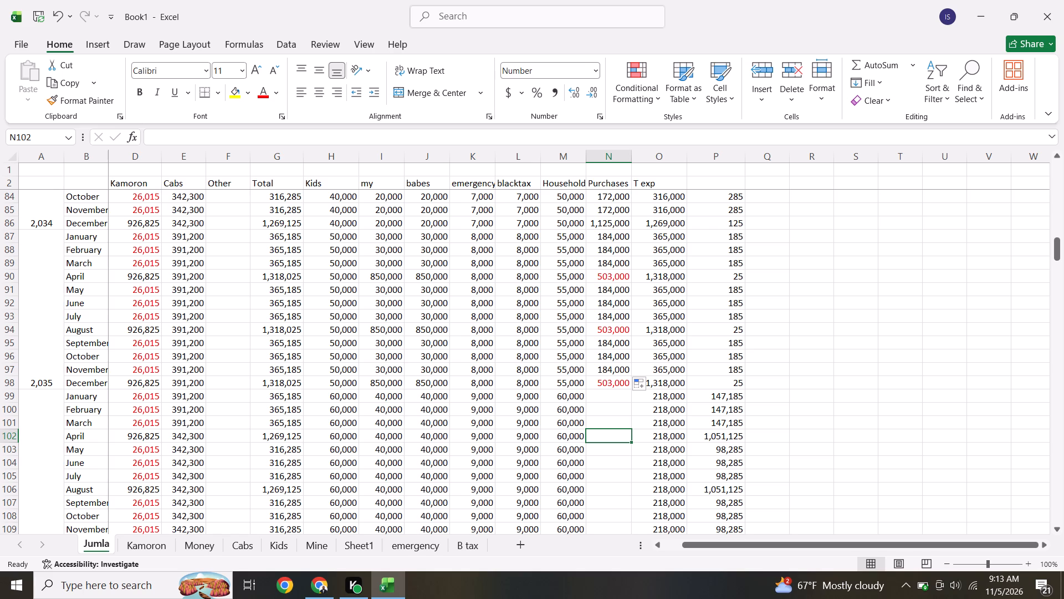
# On the Mine sheet, examine the Cabs and TBILLS entries and the MMF balances from 2030 through 2035.
pyautogui.click(316, 545)
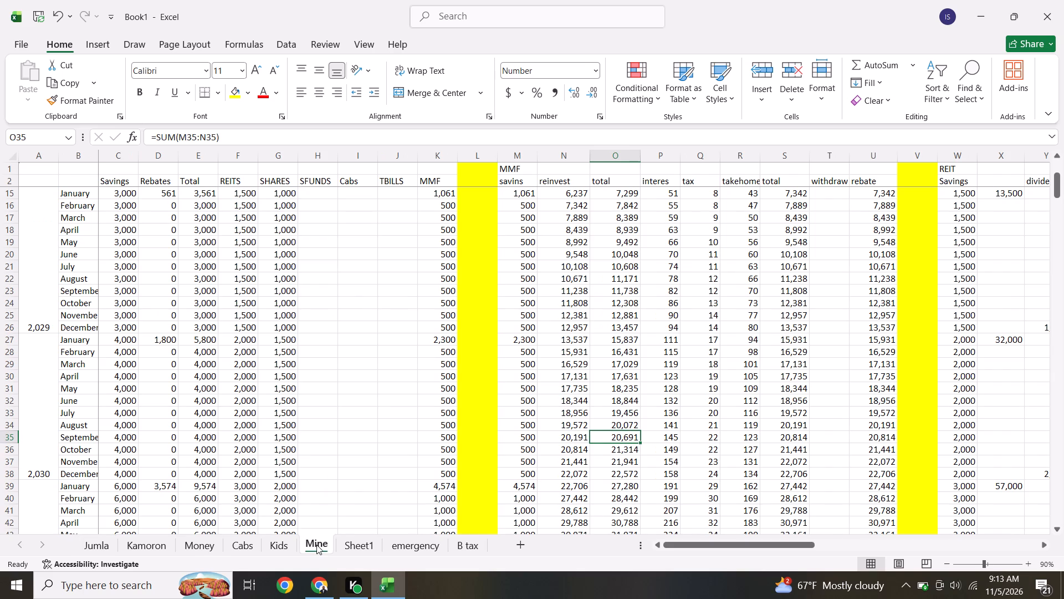
pyautogui.click(310, 485)
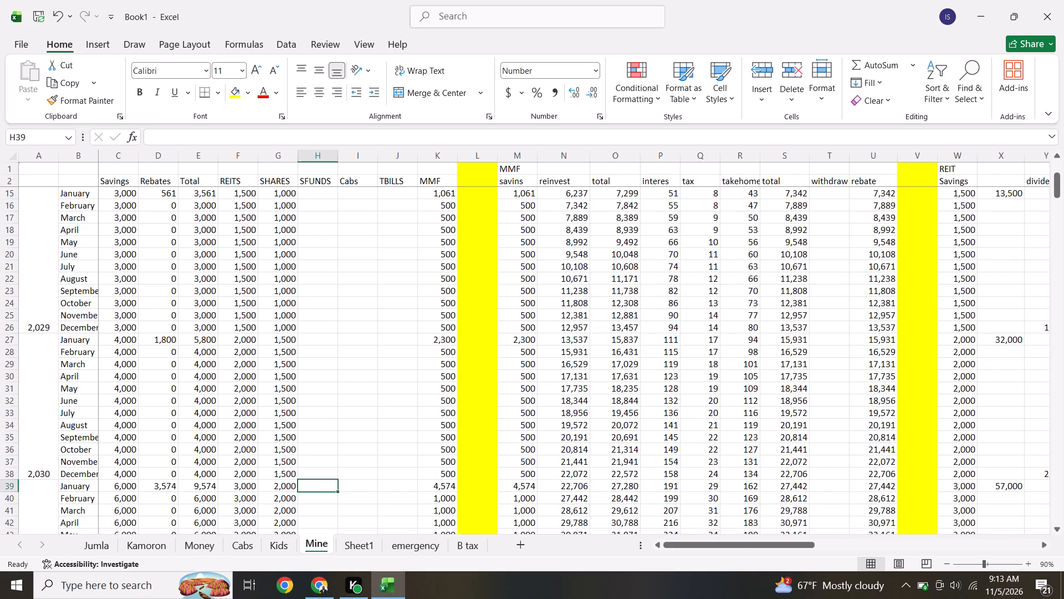
pyautogui.press('Down')
pyautogui.press('Down')
pyautogui.press('Down')
pyautogui.press('Down')
pyautogui.press('Down')
pyautogui.press('Down')
pyautogui.press('Down')
pyautogui.press('Down')
pyautogui.press('Down')
pyautogui.press('Down')
pyautogui.press('Down')
pyautogui.press('Down')
pyautogui.press('Down')
pyautogui.press('Down')
pyautogui.press('Down')
pyautogui.press('Down')
pyautogui.press('Down')
pyautogui.press('Down')
pyautogui.press('Down')
pyautogui.press('Down')
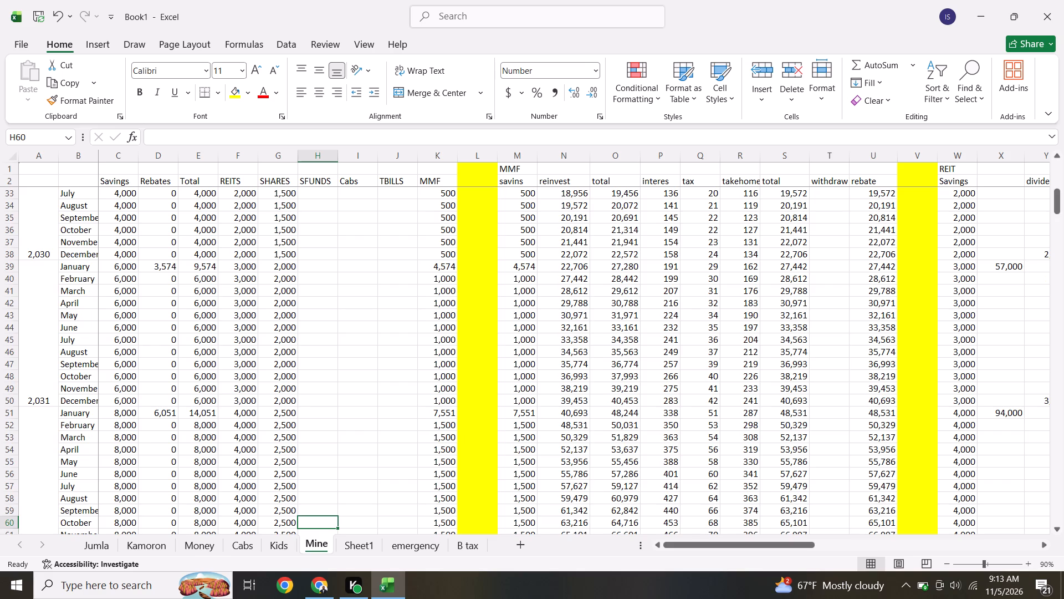
pyautogui.press('Down')
pyautogui.press('Down')
pyautogui.press('Down')
pyautogui.press('Down')
pyautogui.press('Down')
pyautogui.press('Down')
pyautogui.press('Down')
pyautogui.press('Down')
pyautogui.press('Down')
pyautogui.press('Down')
pyautogui.press('Down')
pyautogui.press('Down')
pyautogui.press('Down')
pyautogui.press('Down')
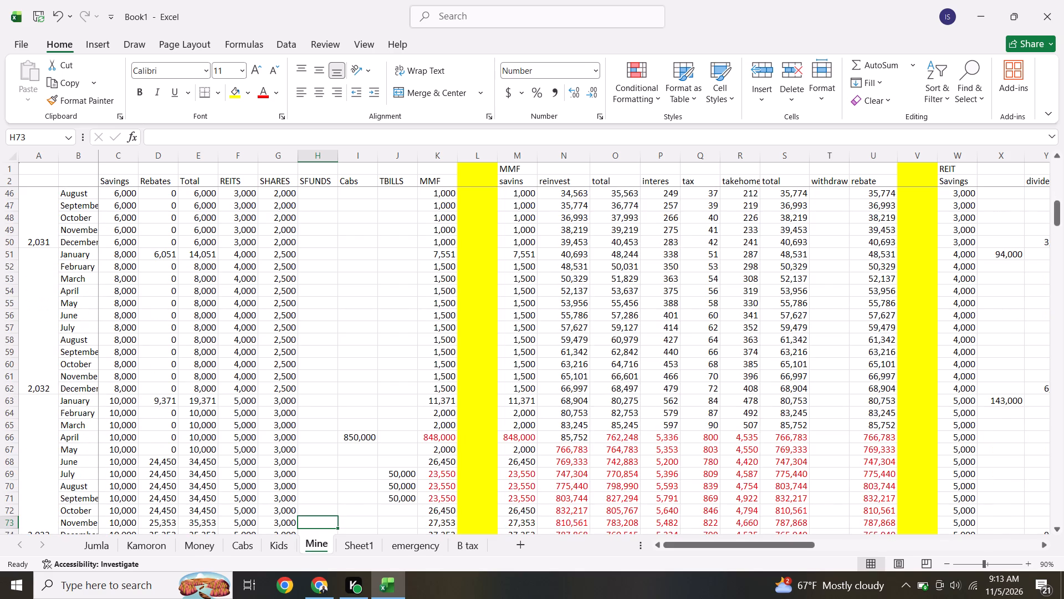
pyautogui.press('Down')
pyautogui.press('Up')
pyautogui.press('Up')
pyautogui.press('Up')
pyautogui.press('Up')
pyautogui.press('Up')
pyautogui.press('Up')
pyautogui.press('Up')
pyautogui.press('Up')
pyautogui.press('Up')
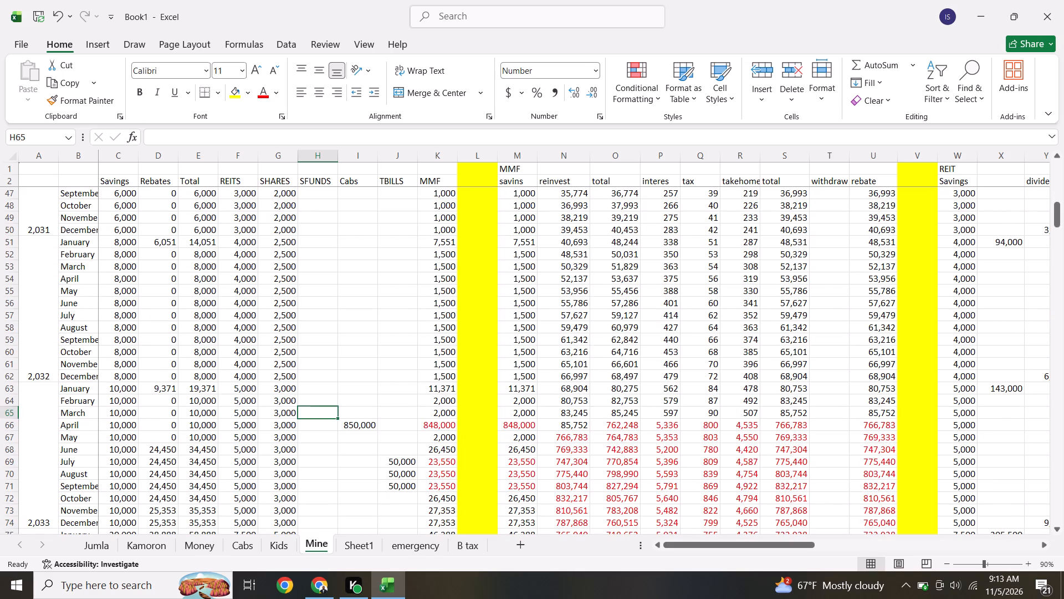
pyautogui.click(366, 392)
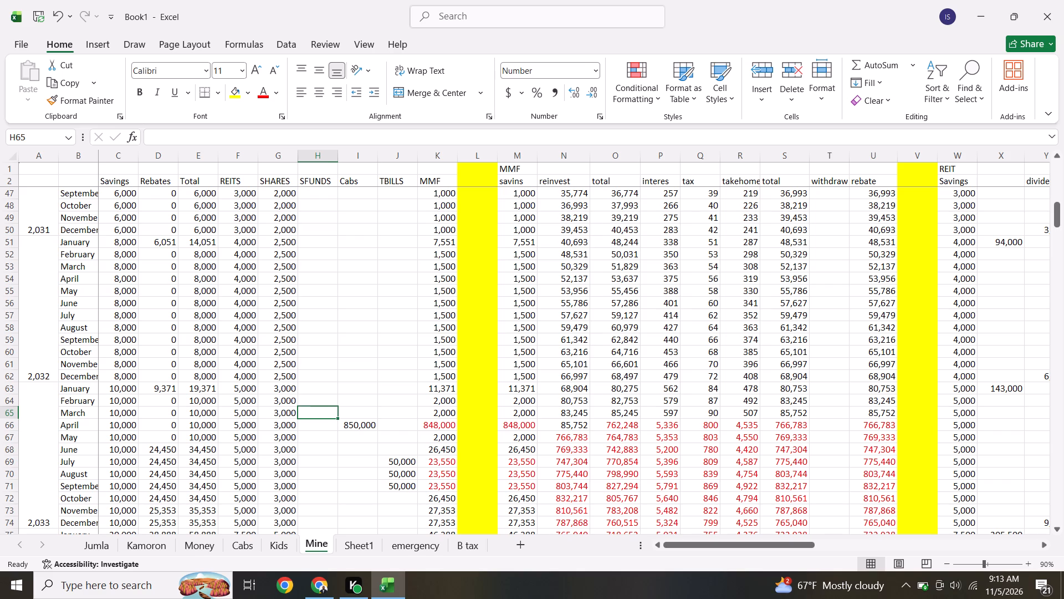
pyautogui.moveTo(363, 389); pyautogui.dragTo(386, 498)
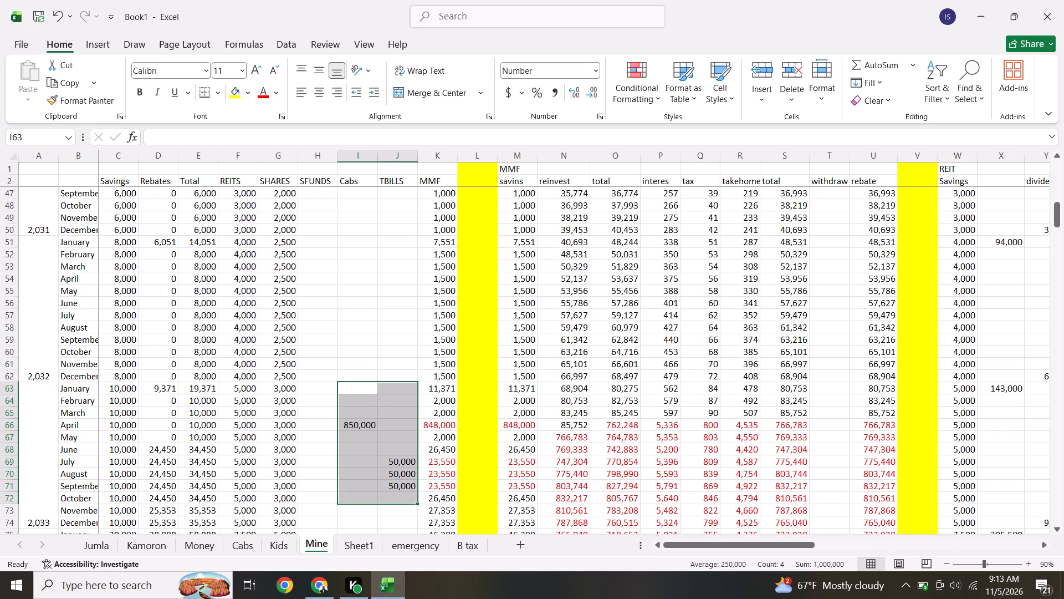
pyautogui.press('pagedown')
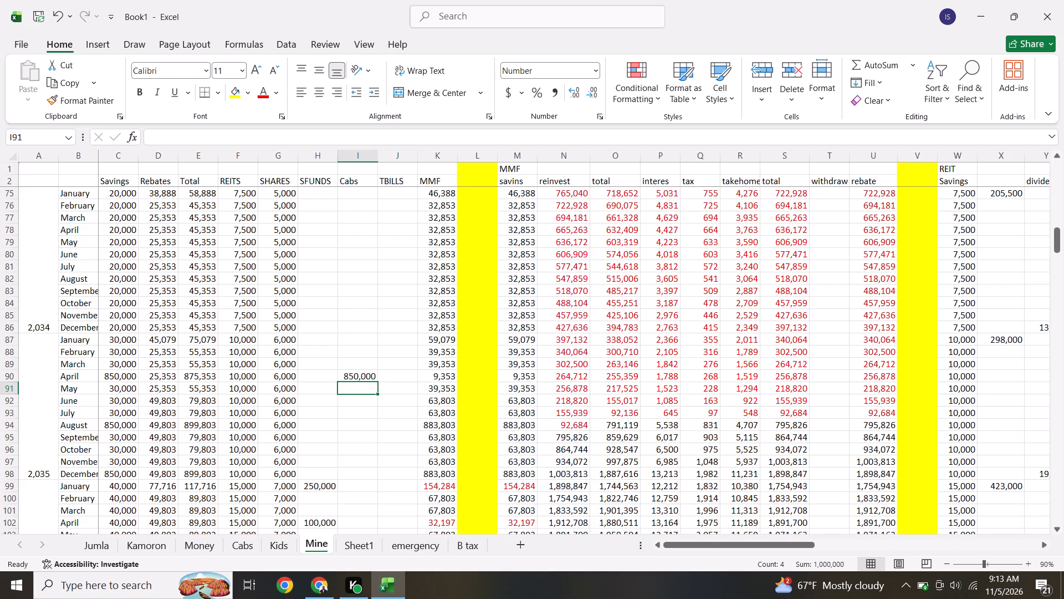
# Enter 850000 as the August 2035 Cabs amount in row 94 of the Mine sheet.
pyautogui.click(366, 361)
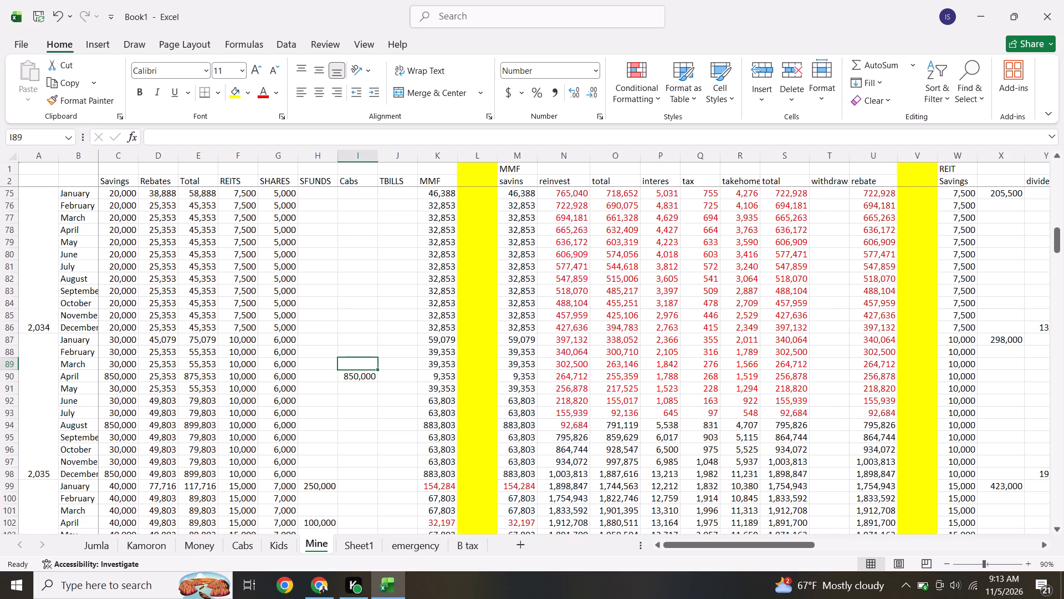
pyautogui.click(357, 378)
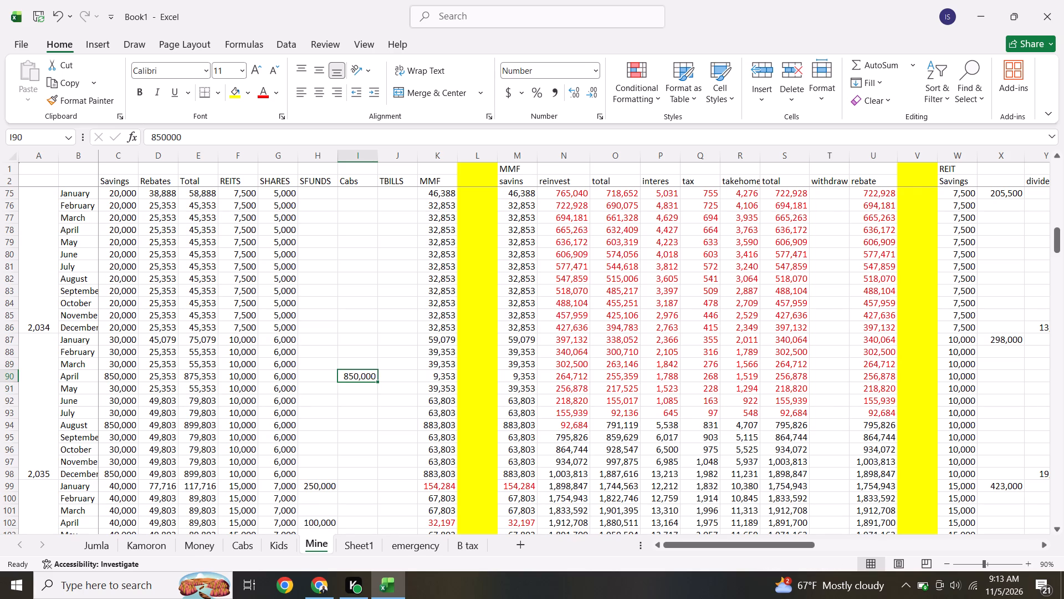
pyautogui.click(362, 430)
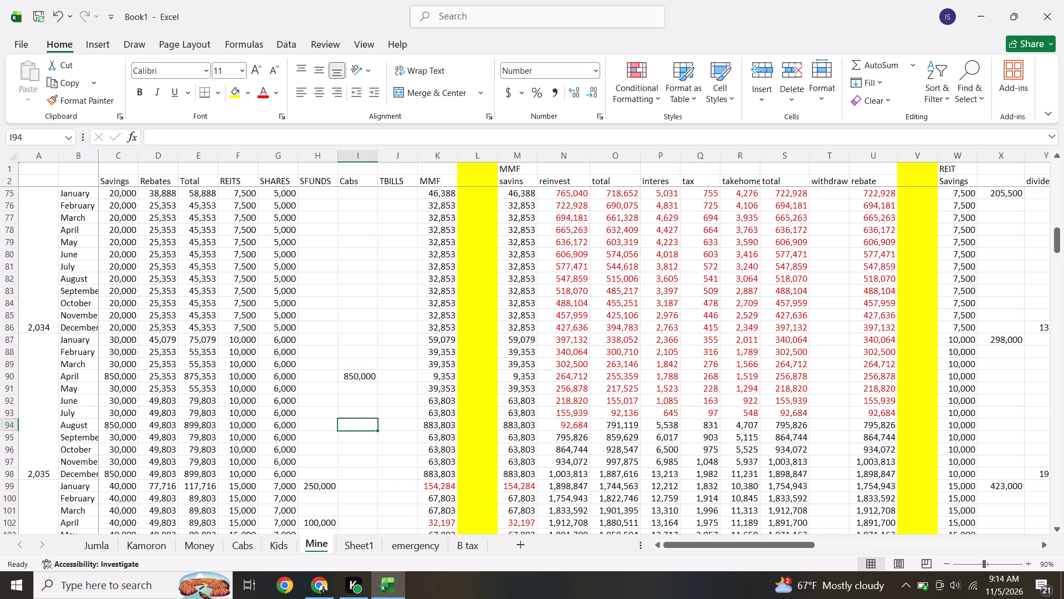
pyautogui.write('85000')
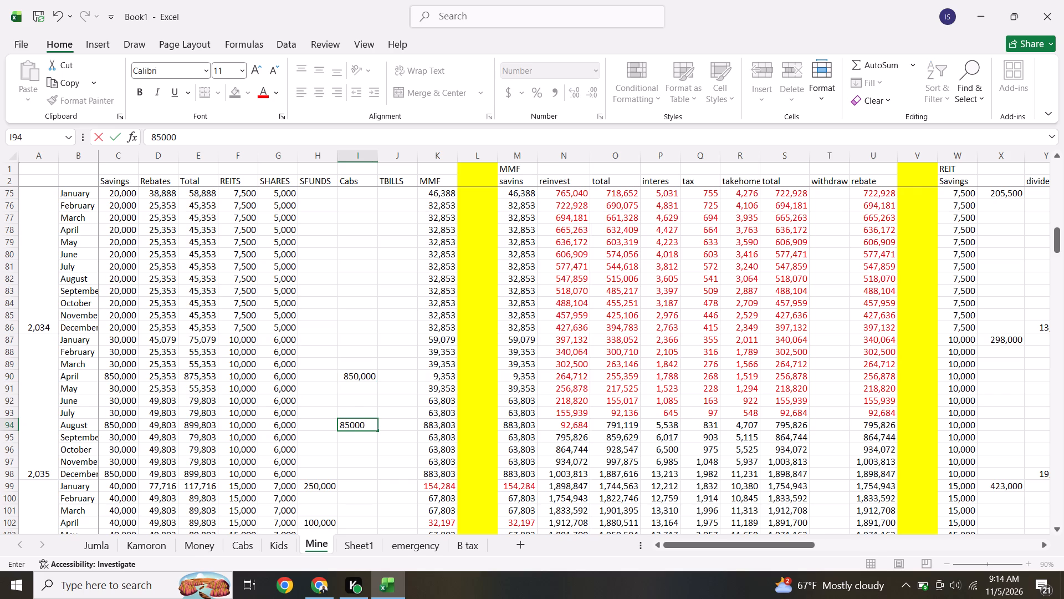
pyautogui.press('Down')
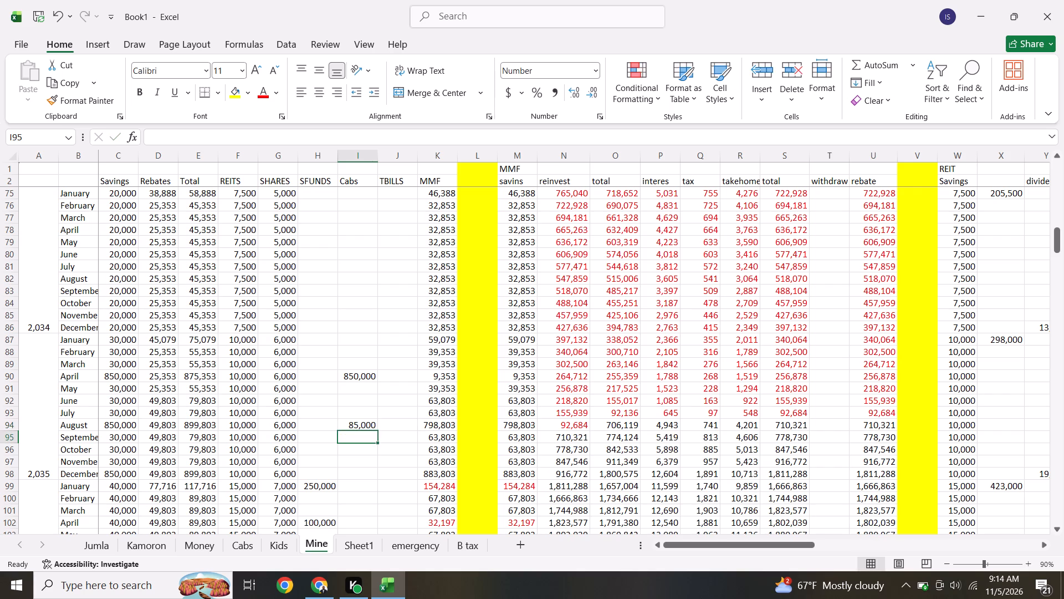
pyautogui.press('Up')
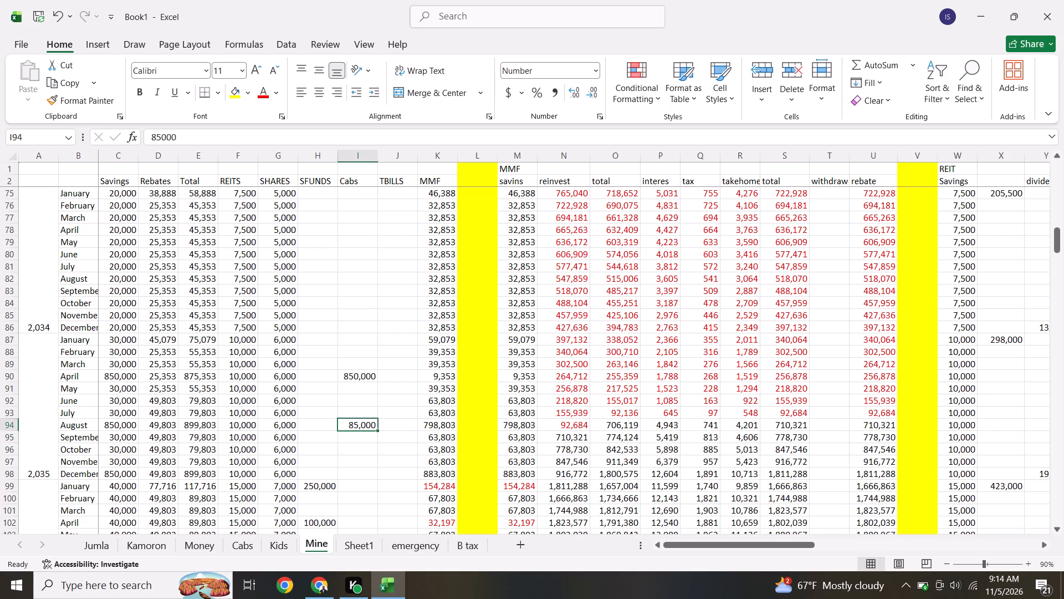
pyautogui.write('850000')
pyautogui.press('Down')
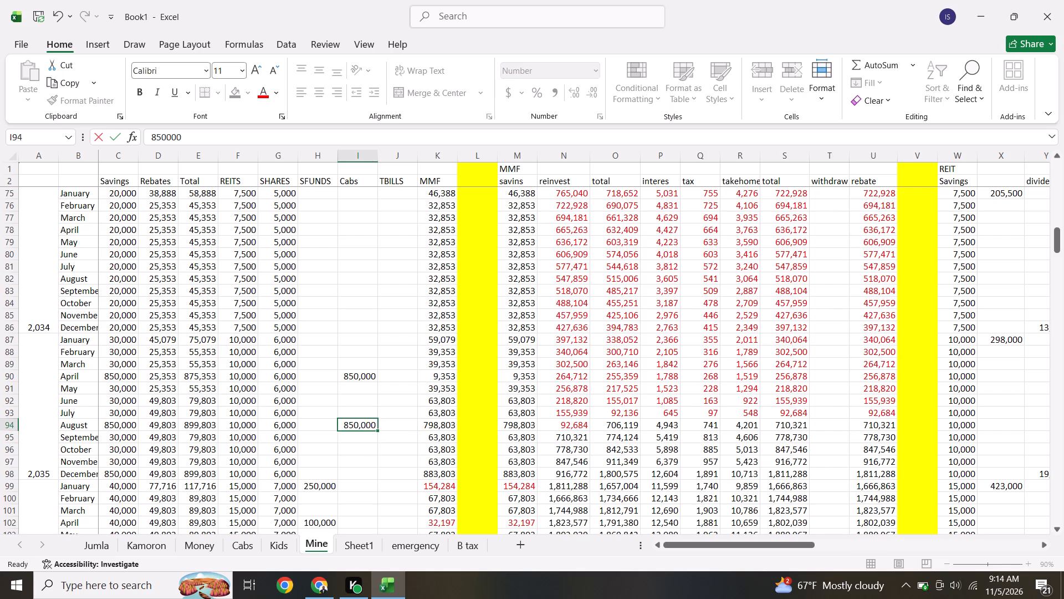
# Enter 850000 as the December 2035 Cabs amount in row 98.
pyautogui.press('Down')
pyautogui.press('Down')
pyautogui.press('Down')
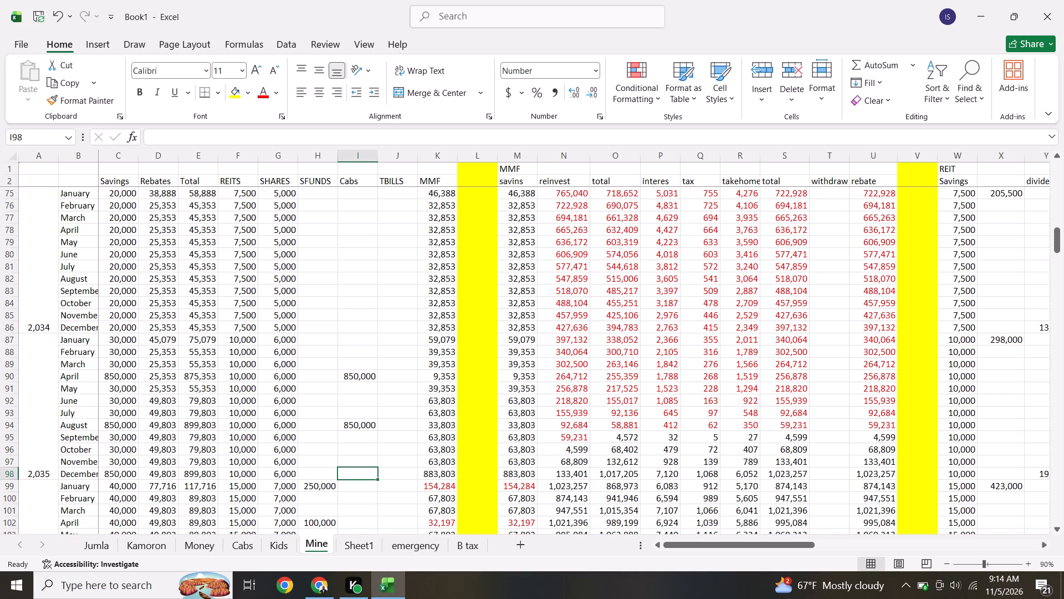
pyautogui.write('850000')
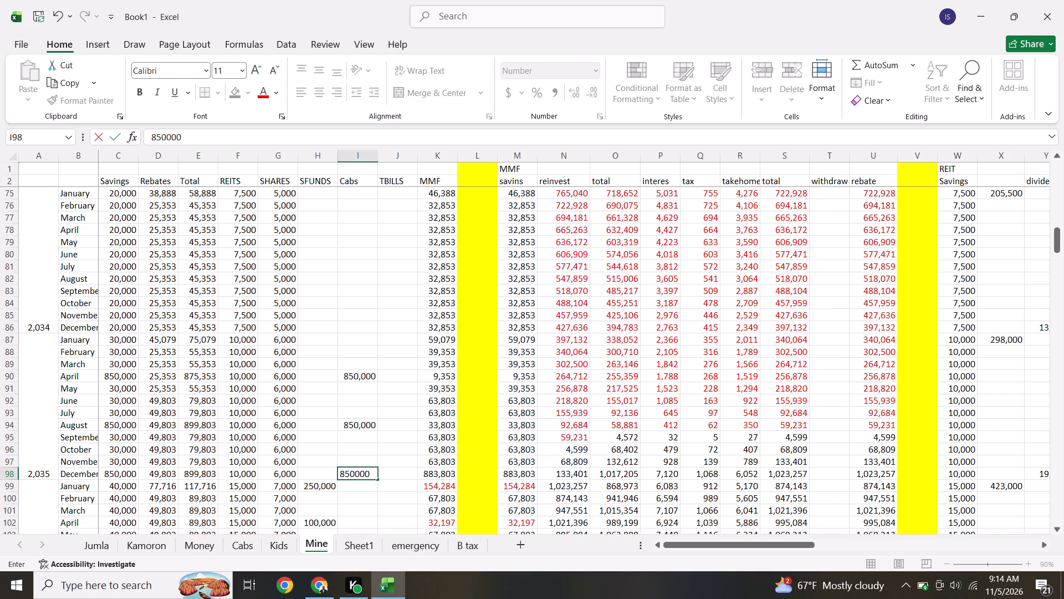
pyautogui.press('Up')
# Clear the Cabs and TBILLS entries from January 2033 to February 2034, cells I63 to J76.
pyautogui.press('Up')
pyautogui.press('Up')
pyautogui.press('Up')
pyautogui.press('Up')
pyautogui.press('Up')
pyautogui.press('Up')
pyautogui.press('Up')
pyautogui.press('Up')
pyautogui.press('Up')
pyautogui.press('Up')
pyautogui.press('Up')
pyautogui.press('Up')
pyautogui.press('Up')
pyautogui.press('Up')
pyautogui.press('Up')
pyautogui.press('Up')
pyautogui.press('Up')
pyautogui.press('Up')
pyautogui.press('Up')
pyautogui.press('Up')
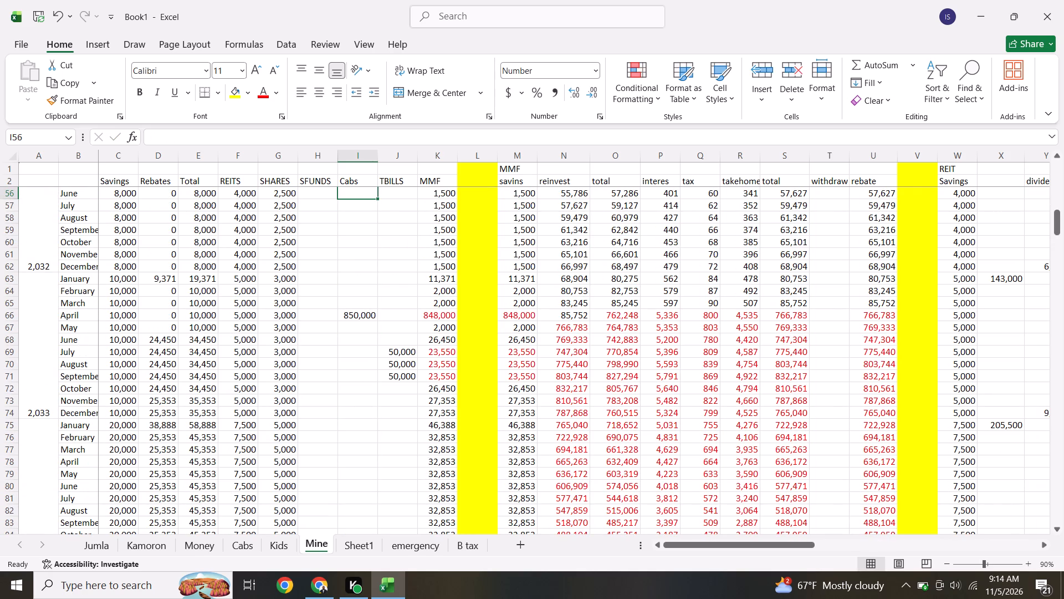
pyautogui.moveTo(357, 273); pyautogui.dragTo(408, 435)
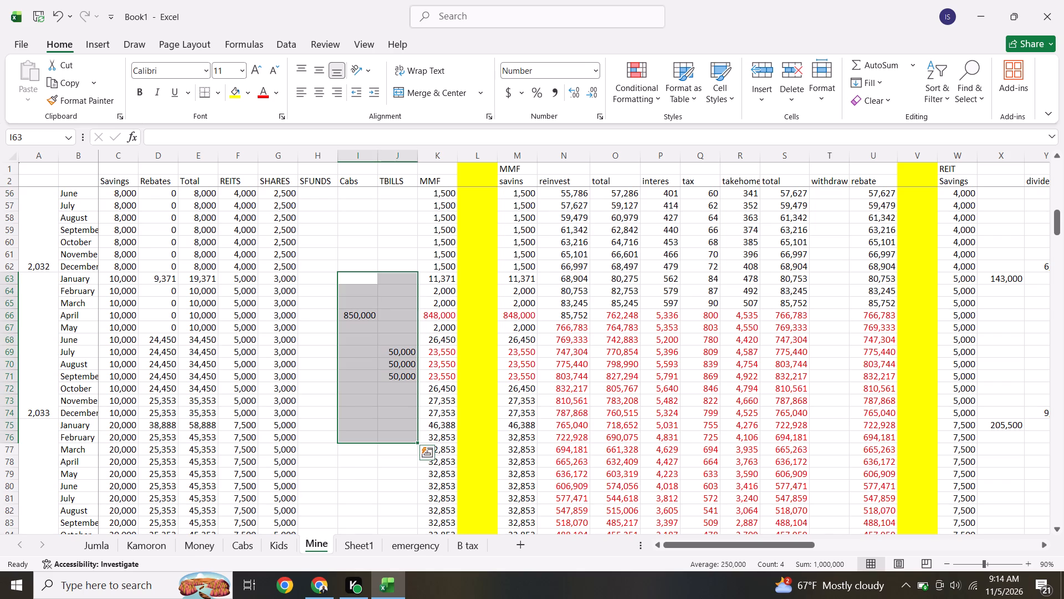
pyautogui.press('Delete')
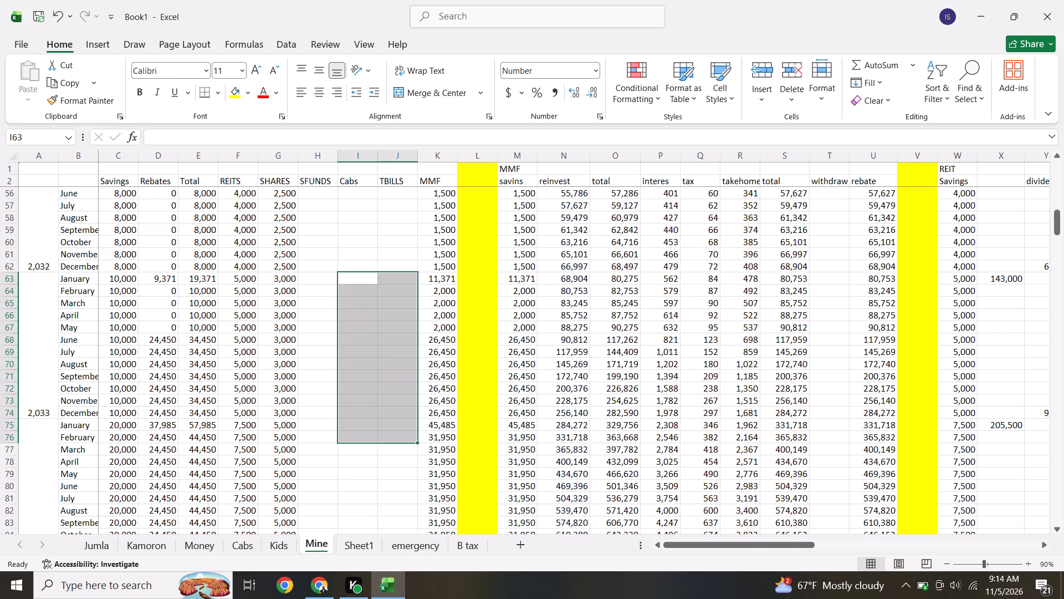
# In the Mine sheet's CAB section, clear the April 2033 unit entry by filling blank cell BA62 down through BA73.
pyautogui.click(723, 382)
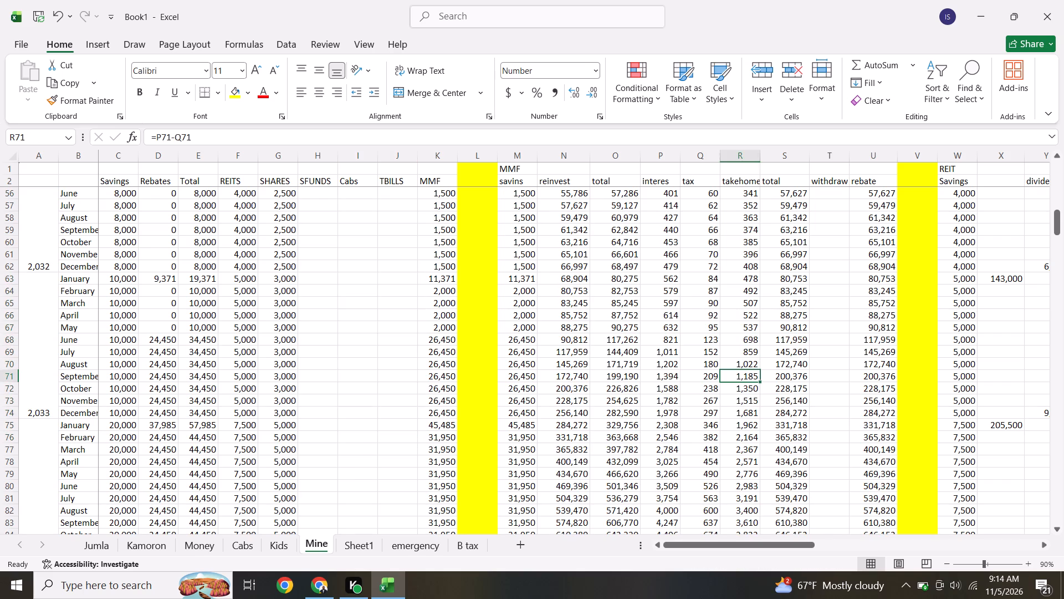
pyautogui.press('Right')
pyautogui.press('Right')
pyautogui.press('Right')
pyautogui.press('Right')
pyautogui.press('Right')
pyautogui.press('Right')
pyautogui.press('Right')
pyautogui.press('Right')
pyautogui.press('Right')
pyautogui.press('Right')
pyautogui.press('Right')
pyautogui.press('Right')
pyautogui.press('Right')
pyautogui.press('Right')
pyautogui.press('Right')
pyautogui.press('Right')
pyautogui.press('Right')
pyautogui.press('Right')
pyautogui.press('Right')
pyautogui.press('Right')
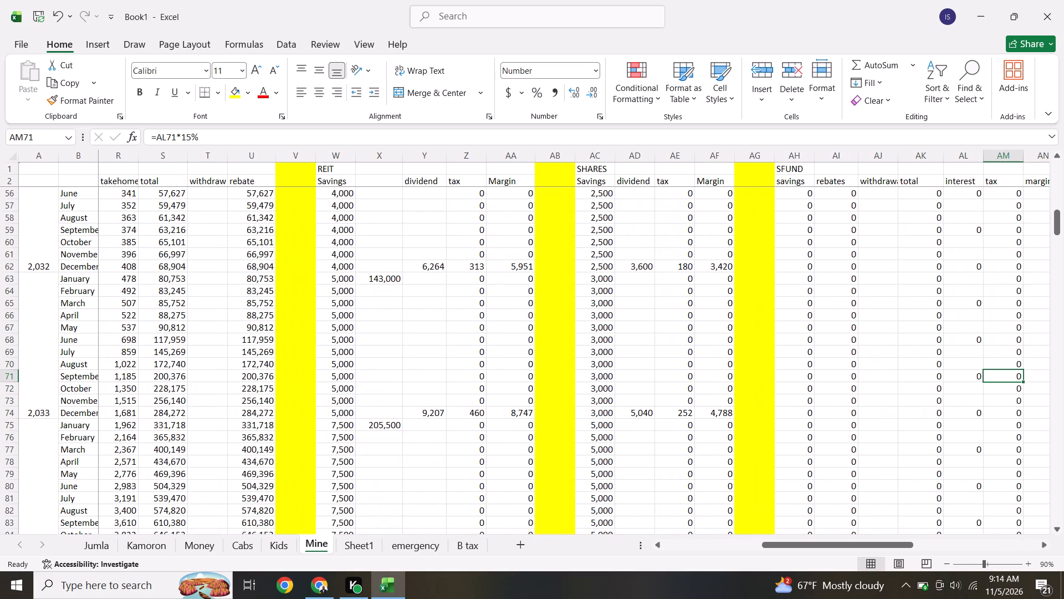
pyautogui.press('Right')
pyautogui.press('Right')
pyautogui.press('Right')
pyautogui.press('Right')
pyautogui.press('Right')
pyautogui.press('Right')
pyautogui.press('Right')
pyautogui.press('Right')
pyautogui.press('Right')
pyautogui.press('Right')
pyautogui.press('Right')
pyautogui.press('Right')
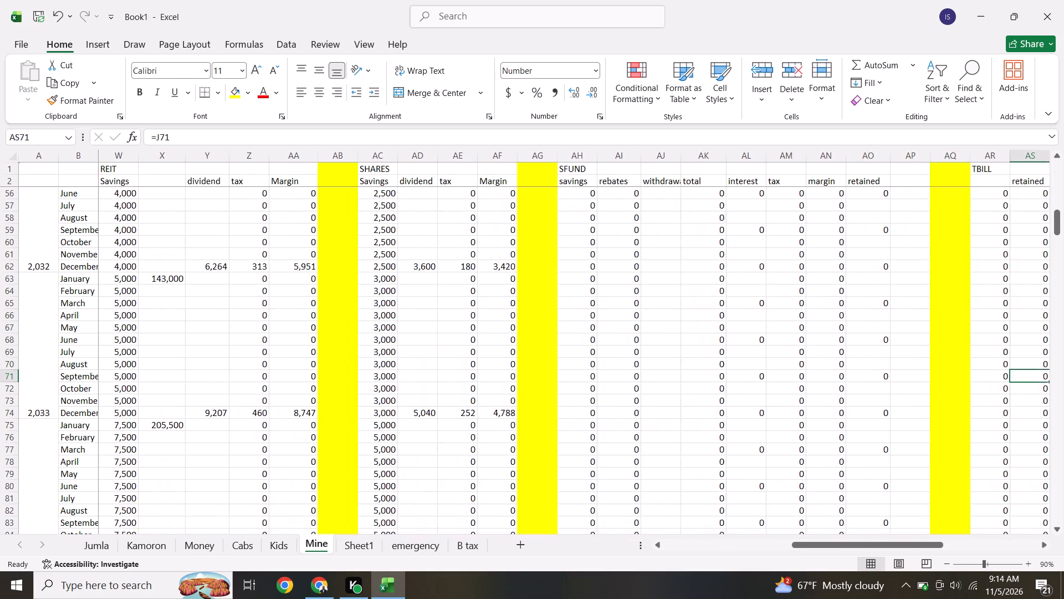
pyautogui.press('Right')
pyautogui.press('Right')
pyautogui.press('Right')
pyautogui.press('Right')
pyautogui.press('Right')
pyautogui.press('Right')
pyautogui.press('Right')
pyautogui.press('Right')
pyautogui.press('Right')
pyautogui.press('Right')
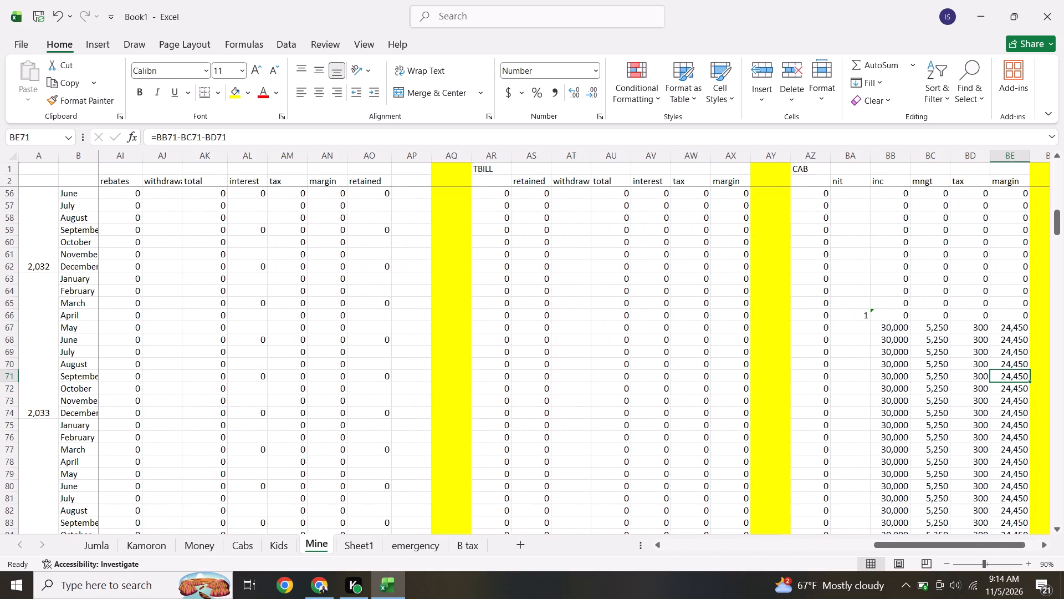
pyautogui.press('Right')
pyautogui.press('Right')
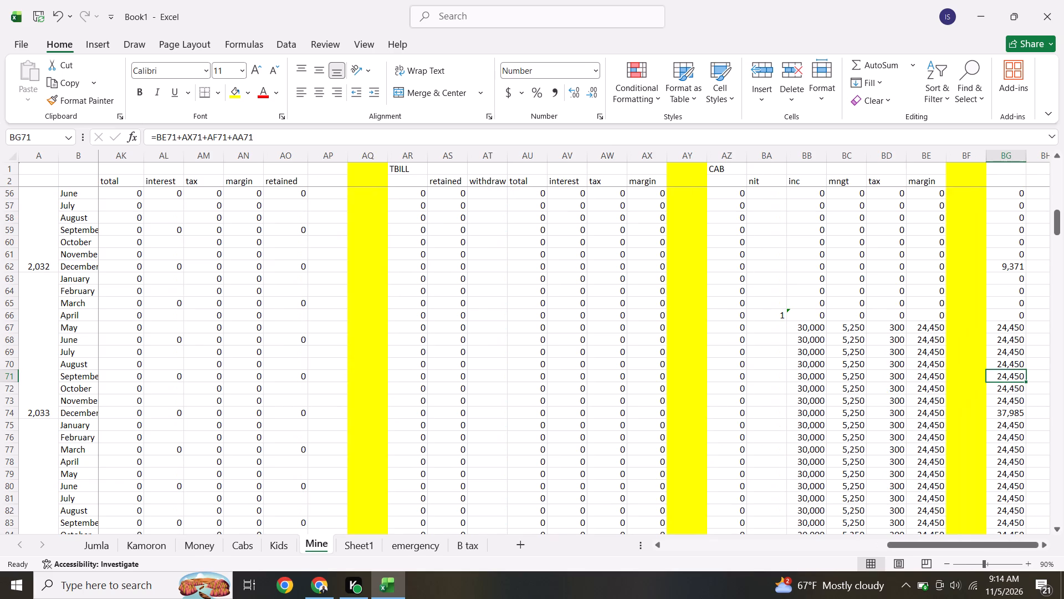
pyautogui.click(781, 265)
pyautogui.moveTo(786, 271); pyautogui.dragTo(788, 401)
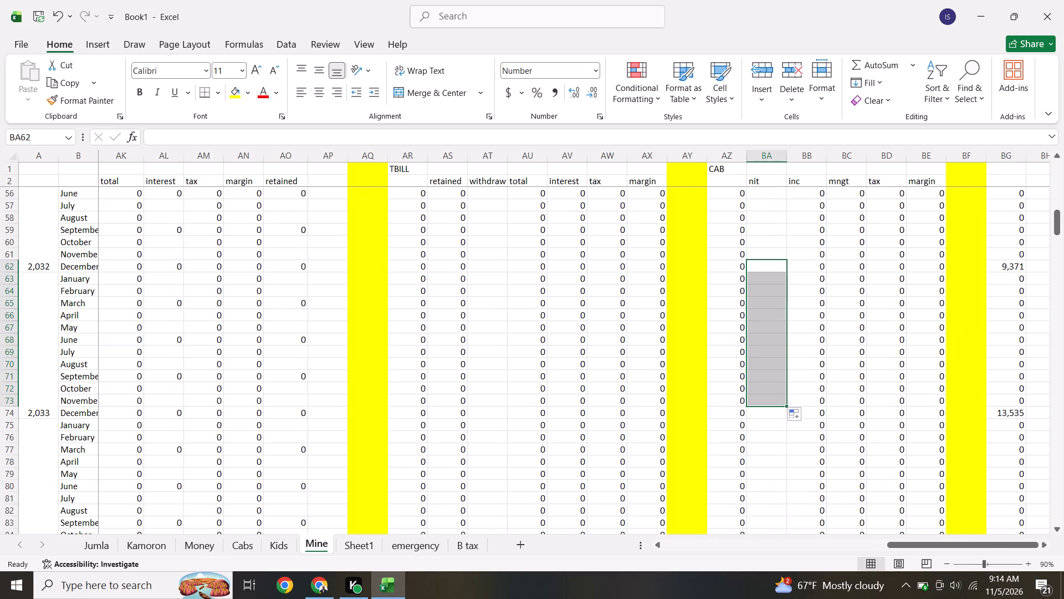
# Enter 1 in the CAB "nit" column for August 2035 and December 2035, cells BA94 and BA98.
pyautogui.press('Down')
pyautogui.press('Down')
pyautogui.press('Down')
pyautogui.press('Down')
pyautogui.press('Down')
pyautogui.press('Down')
pyautogui.press('Down')
pyautogui.press('Down')
pyautogui.press('Down')
pyautogui.press('Down')
pyautogui.press('Down')
pyautogui.press('Down')
pyautogui.press('Down')
pyautogui.press('Down')
pyautogui.press('Down')
pyautogui.press('Down')
pyautogui.press('Down')
pyautogui.press('Down')
pyautogui.press('Down')
pyautogui.press('Down')
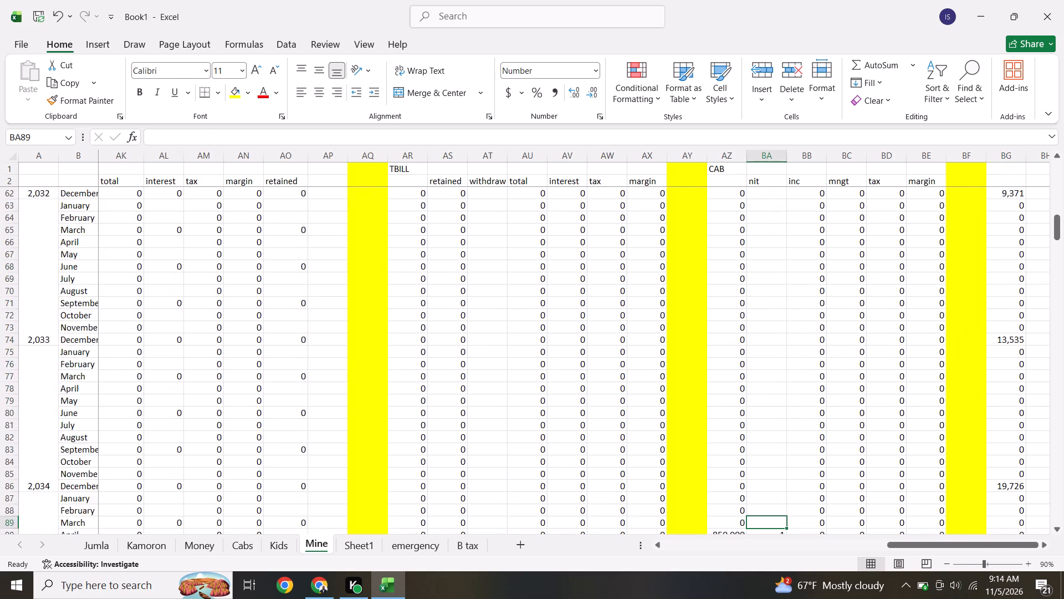
pyautogui.press('Up')
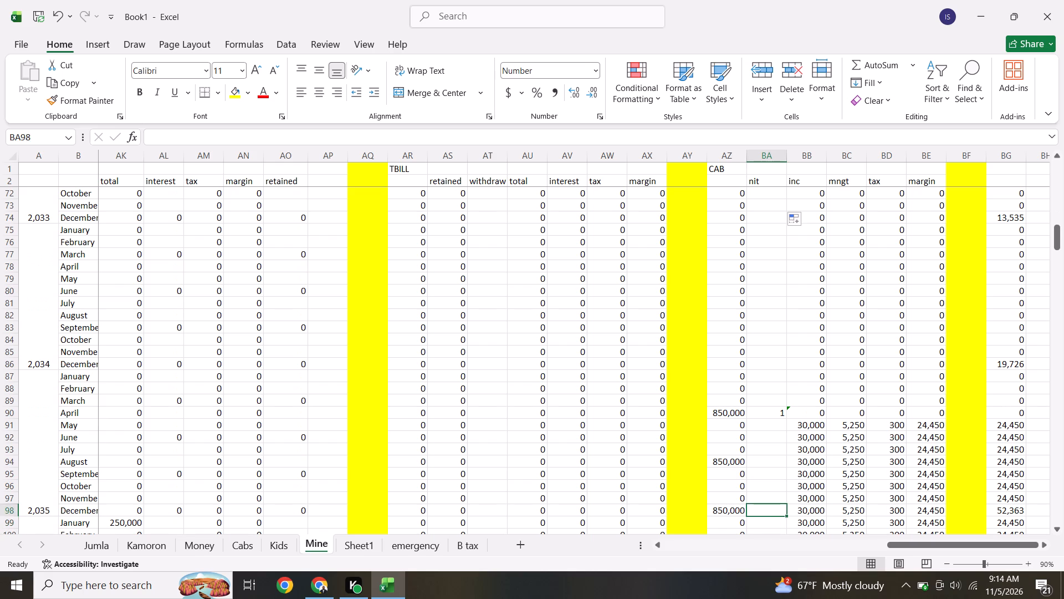
pyautogui.press('Up')
pyautogui.press('Up')
pyautogui.press('Up')
pyautogui.press('Up')
pyautogui.press('1')
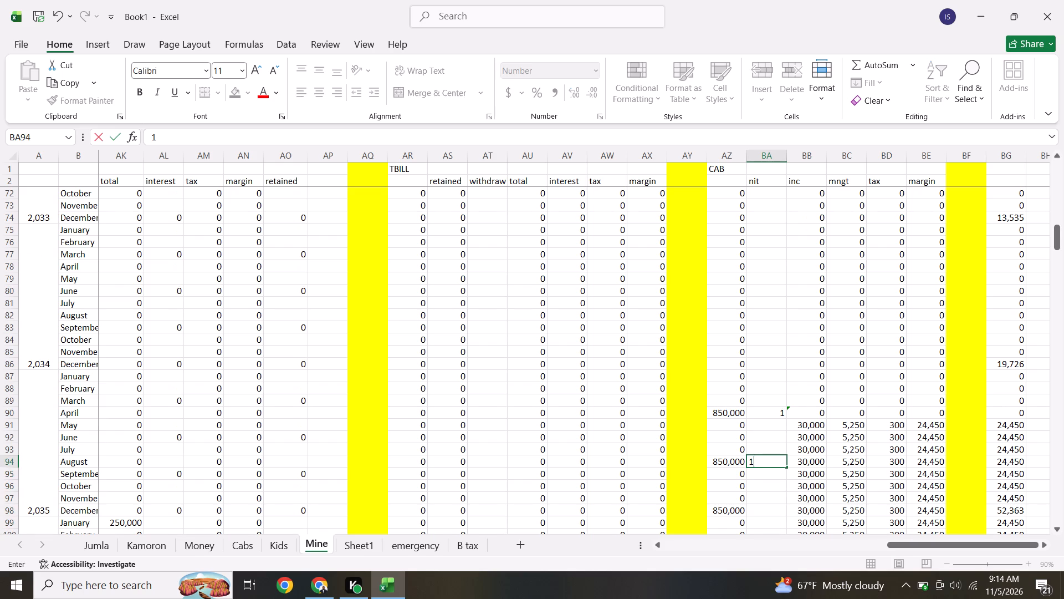
pyautogui.press('Down')
pyautogui.press('Down')
pyautogui.press('Down')
pyautogui.press('Down')
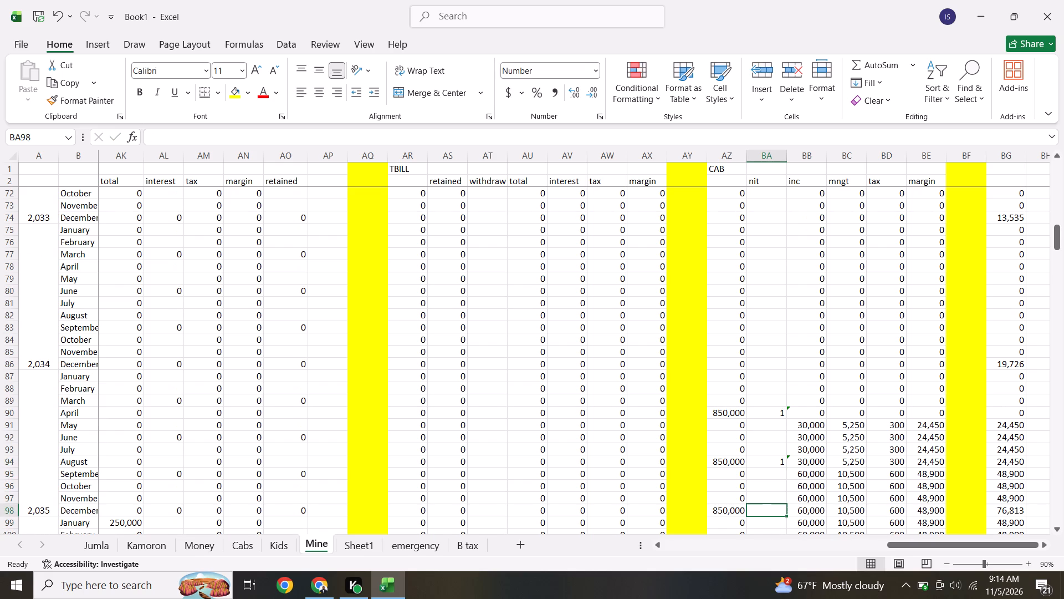
pyautogui.press('1')
pyautogui.press('Down')
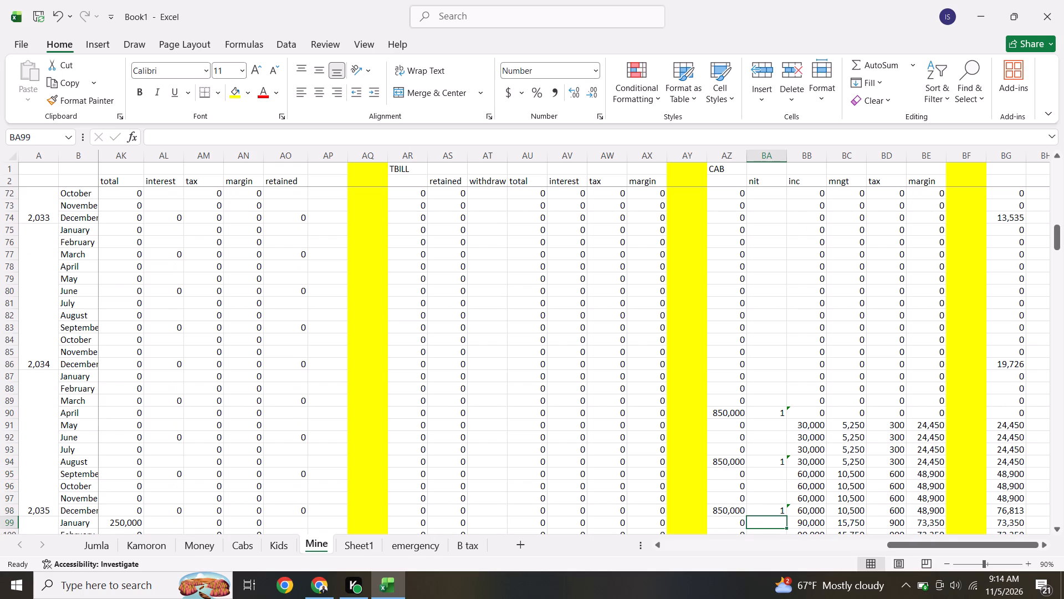
# Enter 100000 as the TBILLS amount for each of January, February and March 2036, cells J99 to J101.
pyautogui.press('Left')
pyautogui.press('Left')
pyautogui.press('Left')
pyautogui.press('Left')
pyautogui.press('Left')
pyautogui.press('Left')
pyautogui.press('Left')
pyautogui.press('Left')
pyautogui.press('Left')
pyautogui.press('Left')
pyautogui.press('Left')
pyautogui.press('Left')
pyautogui.press('Left')
pyautogui.press('Left')
pyautogui.press('Left')
pyautogui.press('Left')
pyautogui.press('Left')
pyautogui.press('Left')
pyautogui.press('Left')
pyautogui.press('Left')
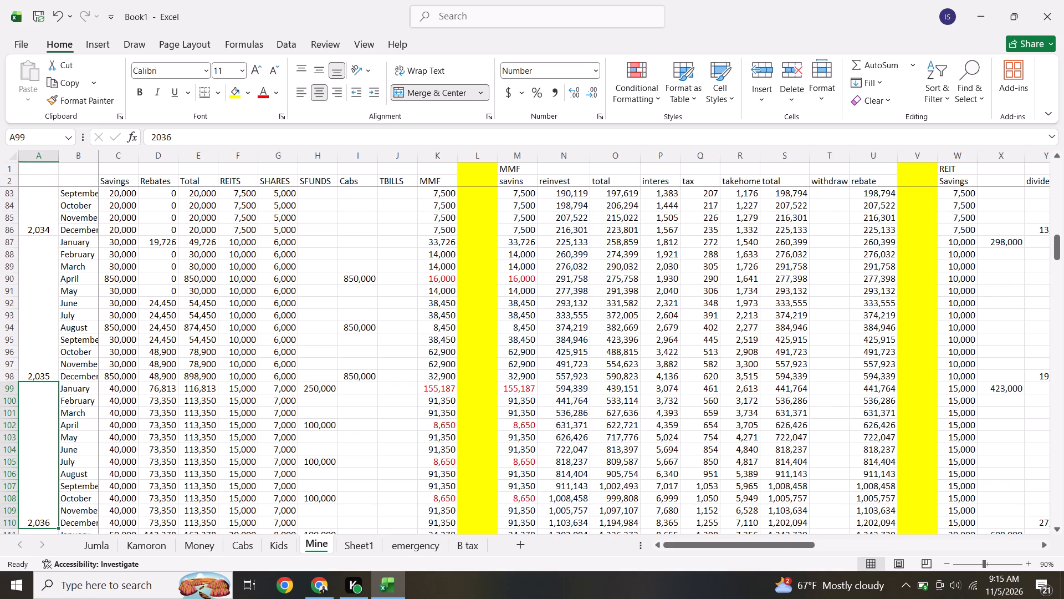
pyautogui.click(399, 388)
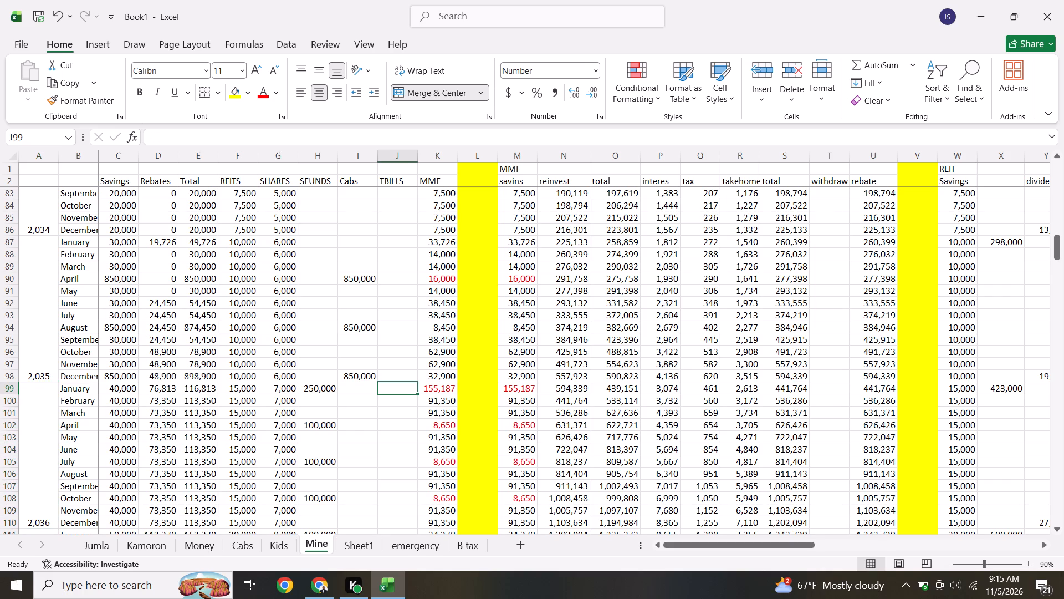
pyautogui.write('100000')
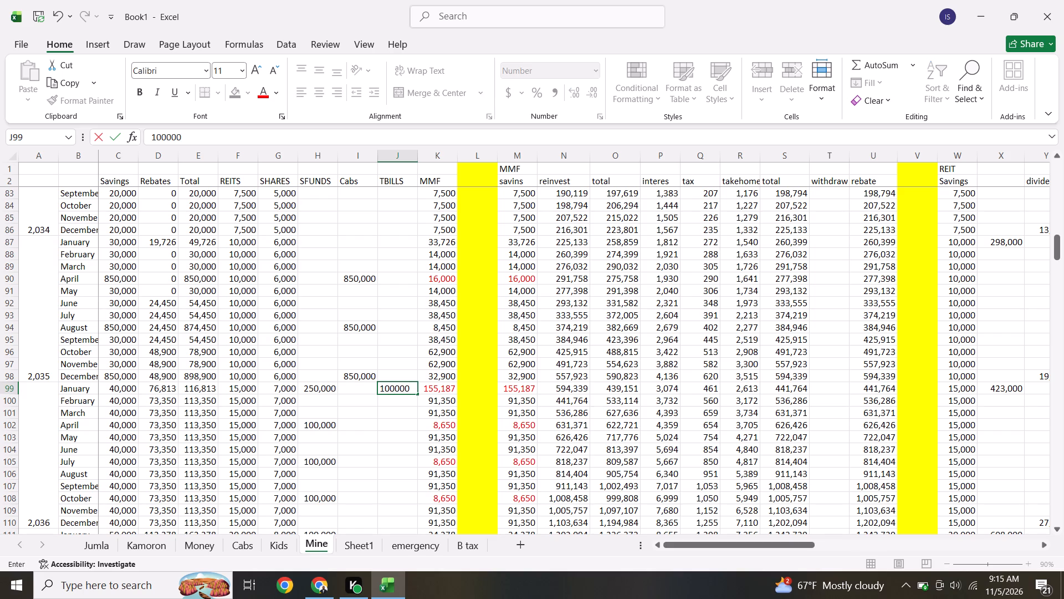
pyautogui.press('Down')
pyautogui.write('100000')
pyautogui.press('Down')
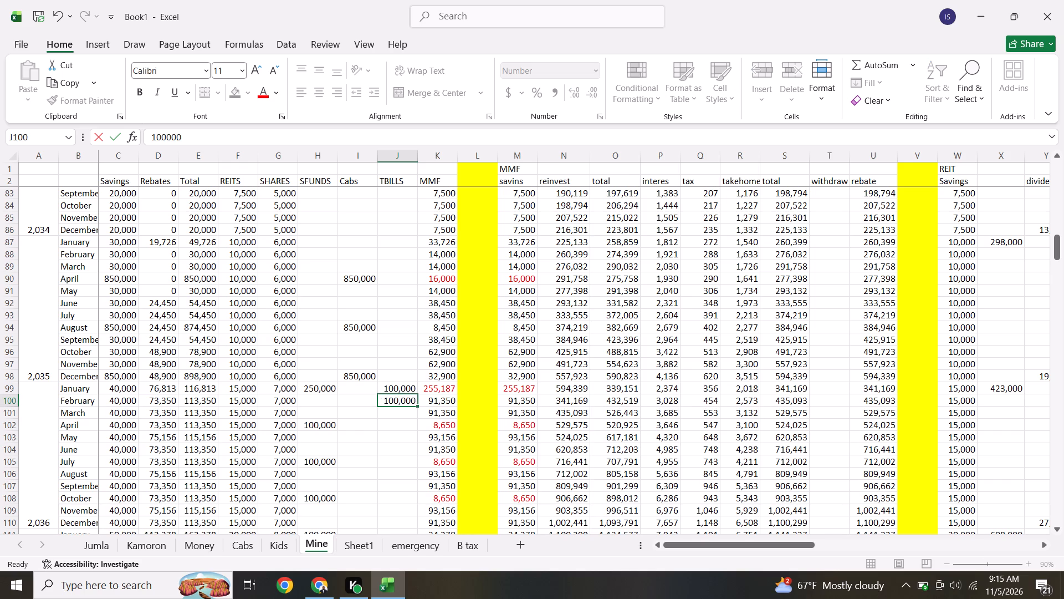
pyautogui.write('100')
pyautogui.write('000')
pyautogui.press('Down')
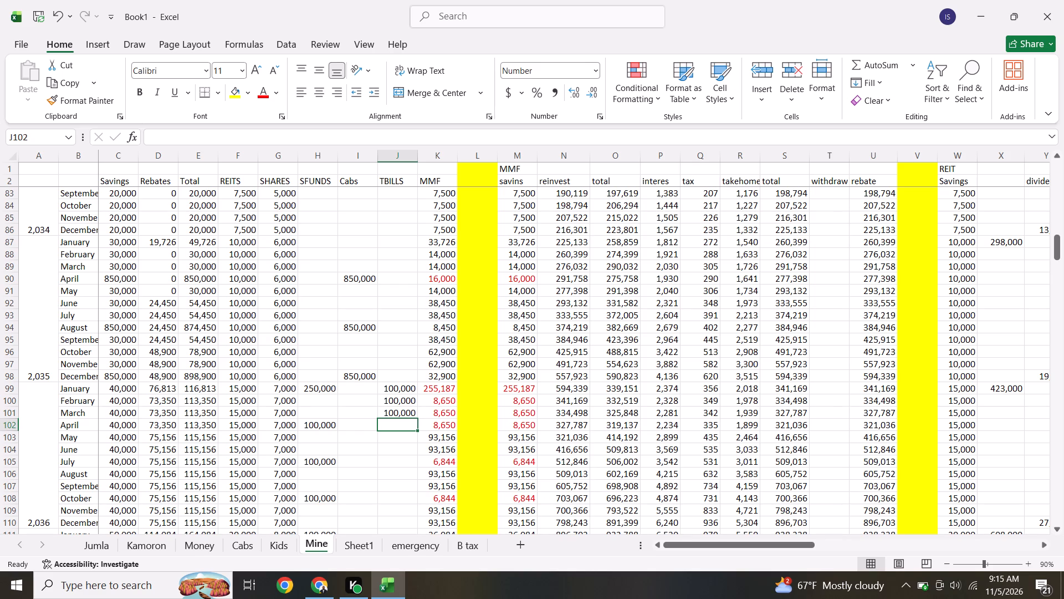
# Enter 50000 as the April 2036 TBILLS amount in J102 and fill it down to December 2036, J110.
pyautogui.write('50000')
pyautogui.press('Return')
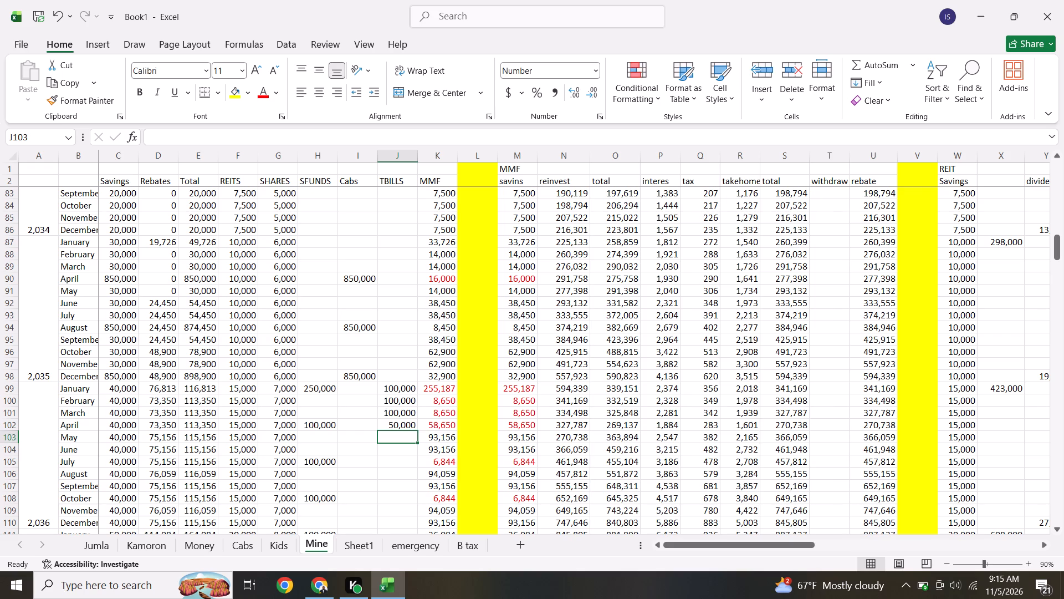
pyautogui.click(404, 428)
pyautogui.click(418, 429)
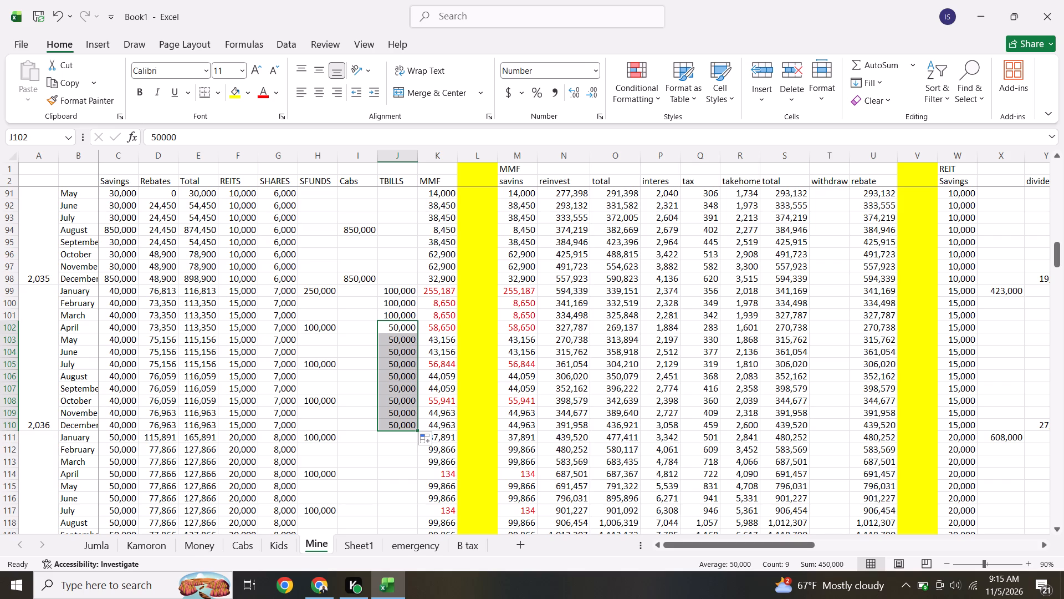
# Examine the 2036 TBILLS allocations against the MMF balances, then the open Cabs and TBILLS cells for early 2037.
pyautogui.click(410, 272)
pyautogui.moveTo(393, 281); pyautogui.dragTo(386, 460)
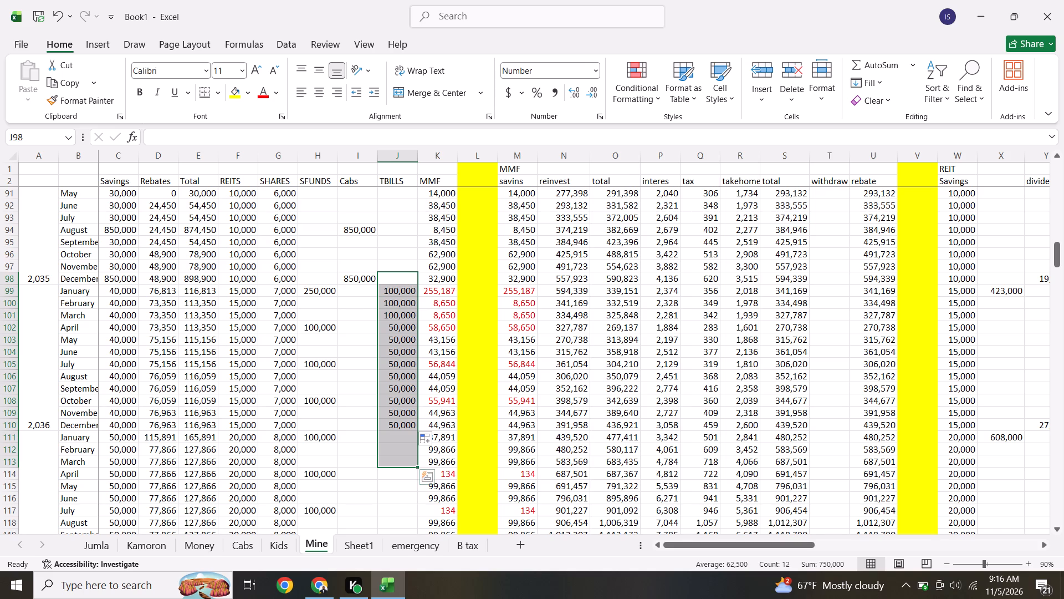
pyautogui.click(361, 337)
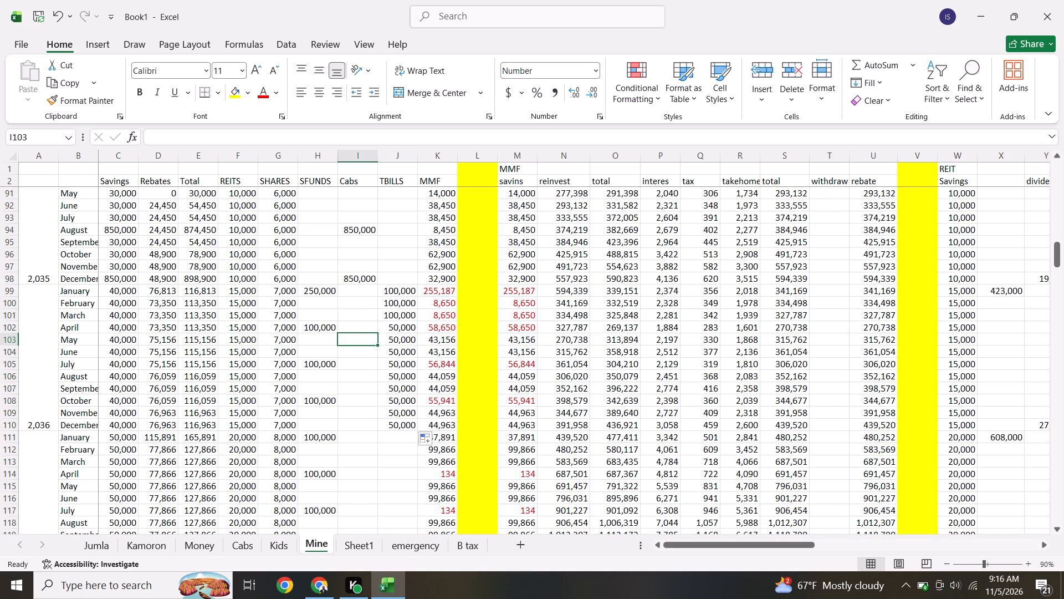
pyautogui.click(581, 423)
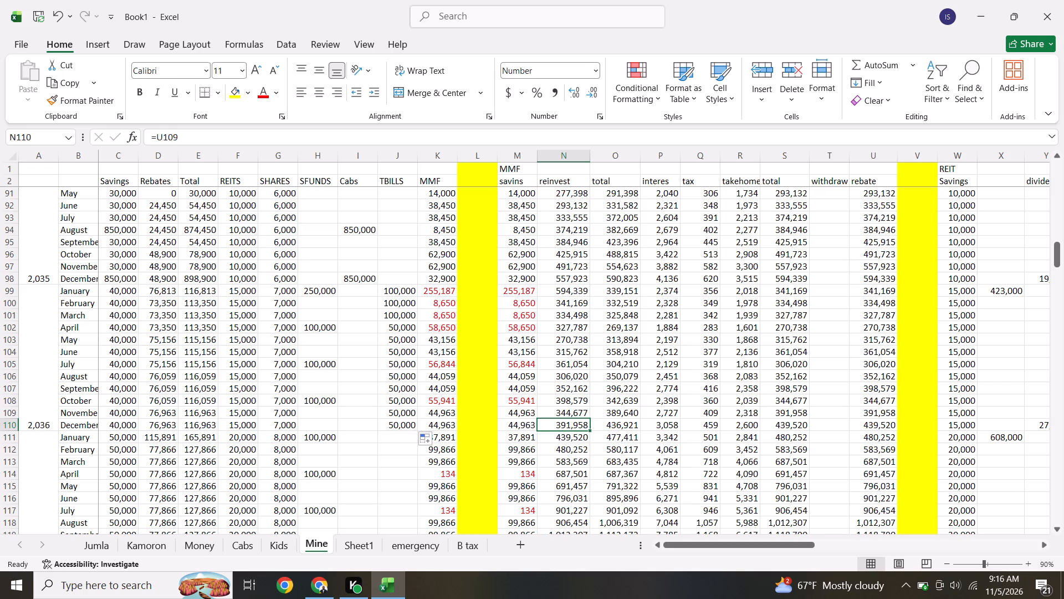
pyautogui.click(410, 314)
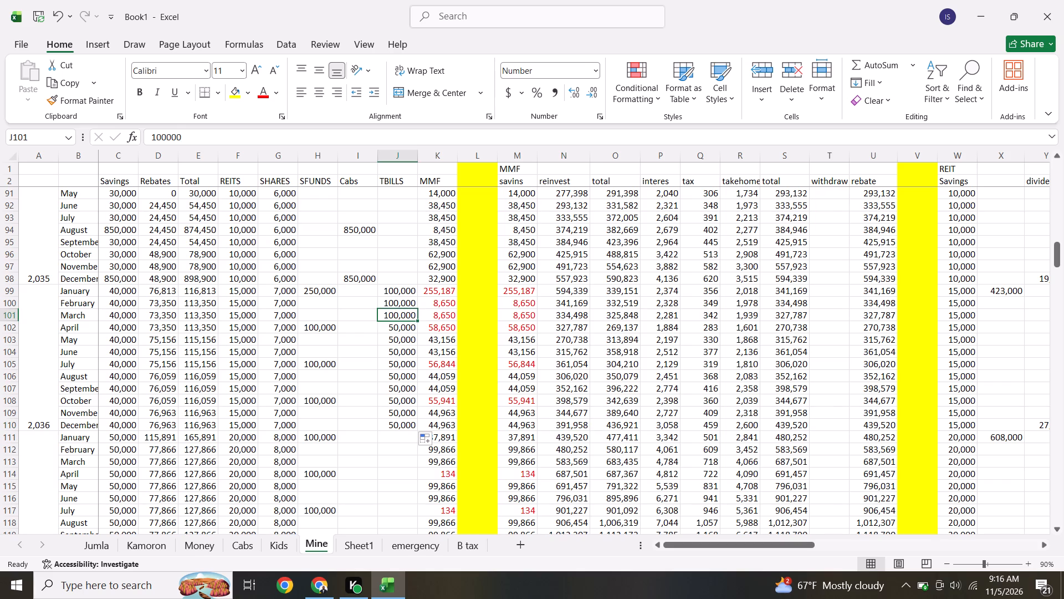
pyautogui.click(389, 434)
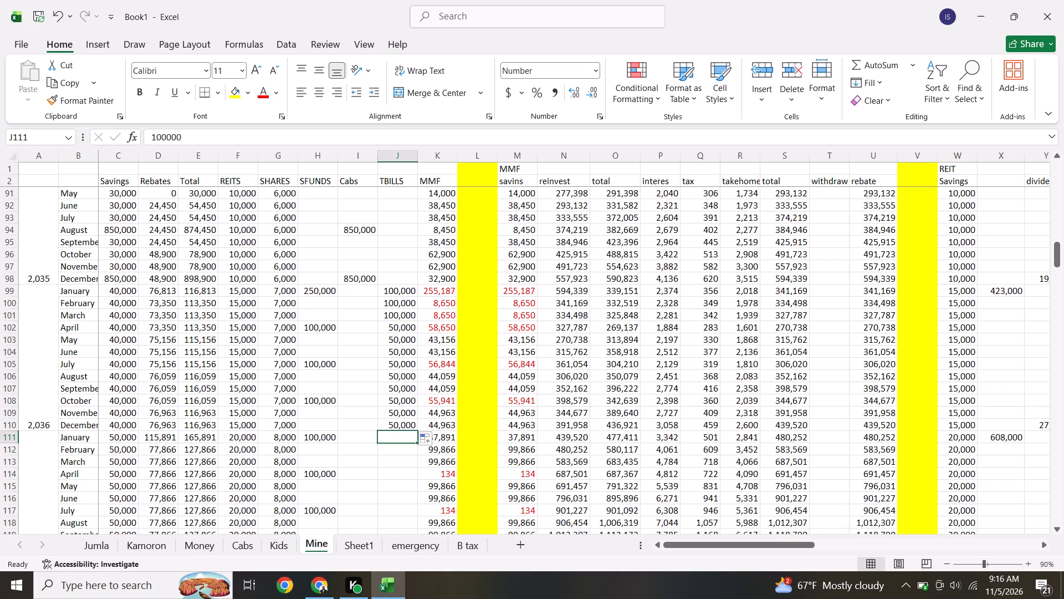
pyautogui.click(392, 496)
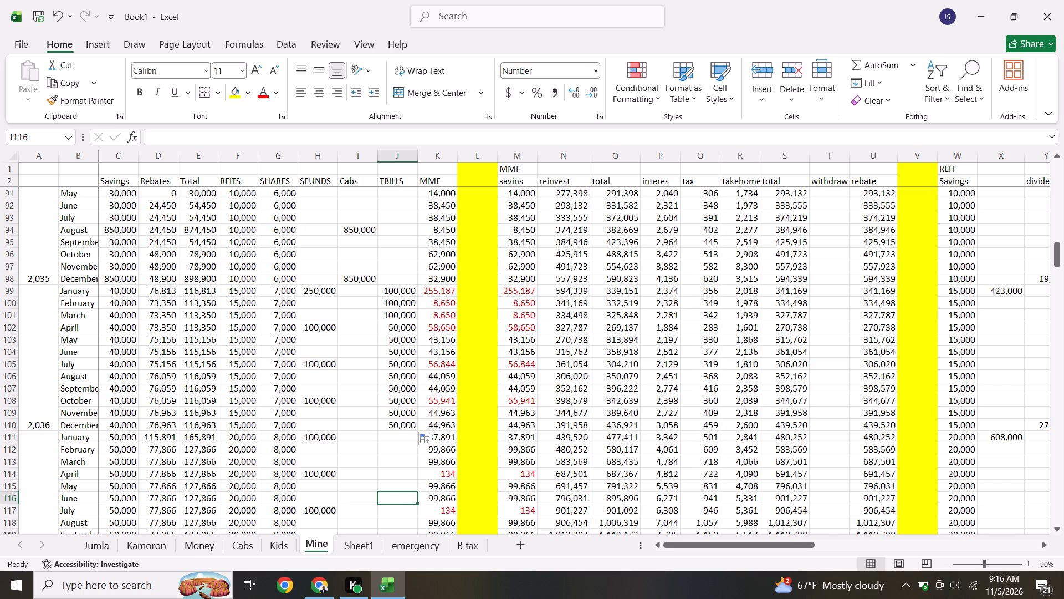
pyautogui.click(362, 495)
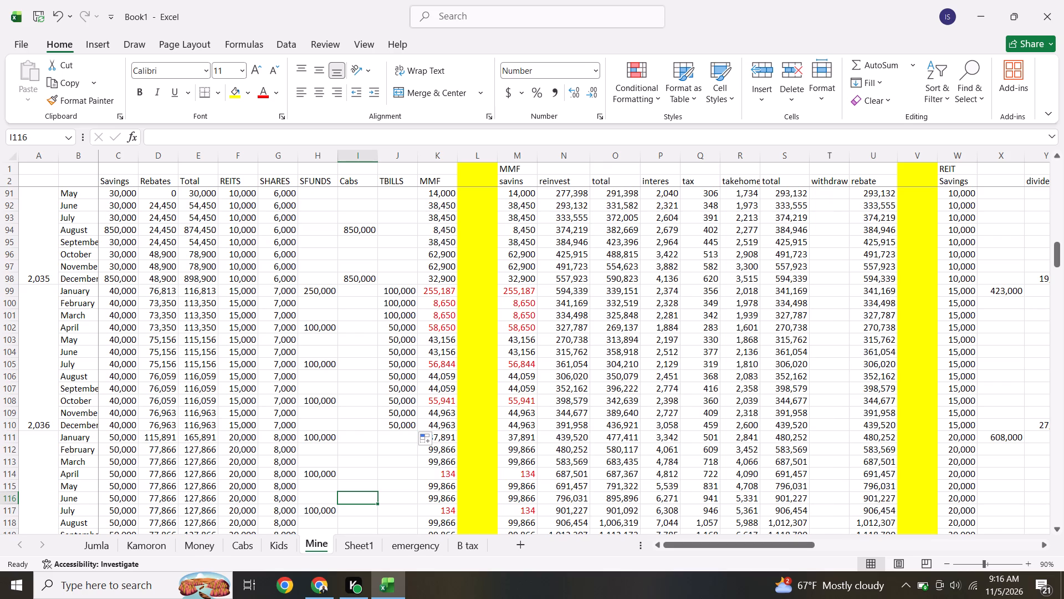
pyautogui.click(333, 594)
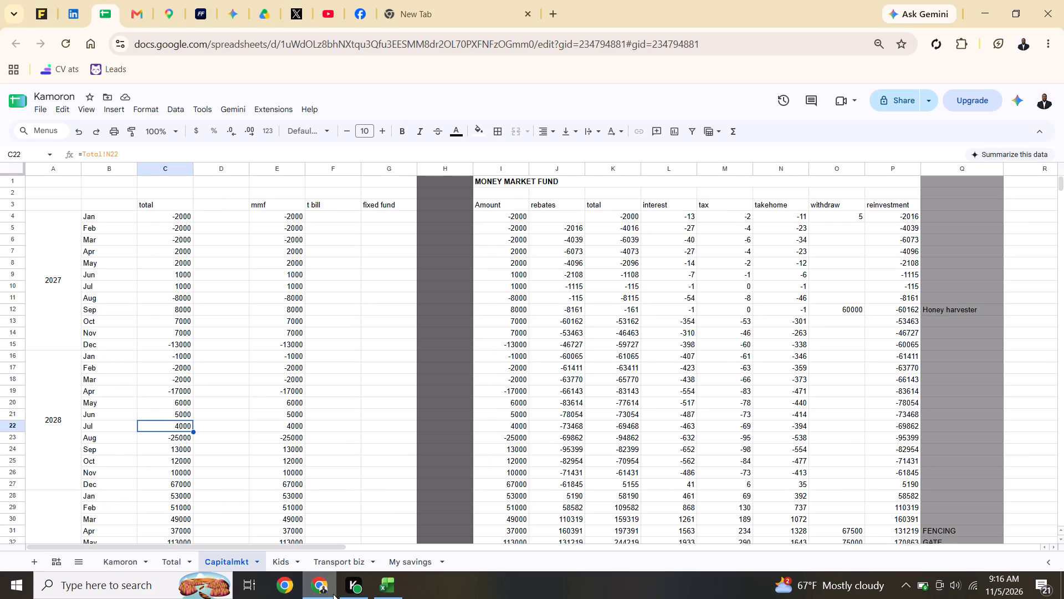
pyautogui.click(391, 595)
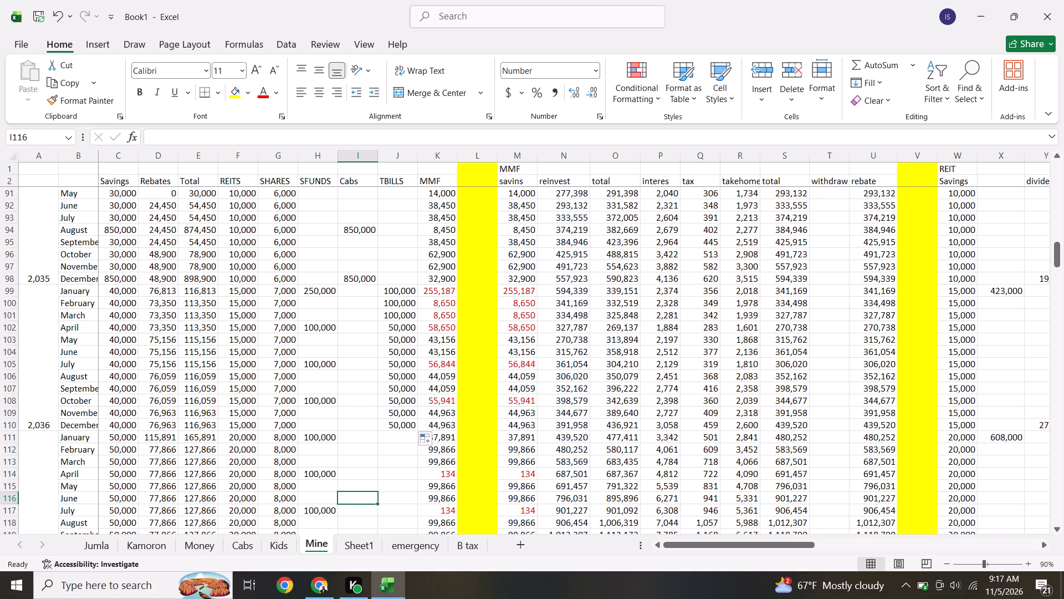
# Examine the Mine sheet's projected savings, rebates, allocations and MMF balances month by month from 2037 through 2048.
pyautogui.press('Down')
pyautogui.press('Down')
pyautogui.press('Down')
pyautogui.press('Down')
pyautogui.press('Down')
pyautogui.press('Down')
pyautogui.press('Down')
pyautogui.press('Down')
pyautogui.press('Down')
pyautogui.press('Down')
pyautogui.press('Down')
pyautogui.press('Down')
pyautogui.press('Down')
pyautogui.press('Down')
pyautogui.press('Down')
pyautogui.press('Down')
pyautogui.press('Down')
pyautogui.press('Down')
pyautogui.press('Down')
pyautogui.press('Down')
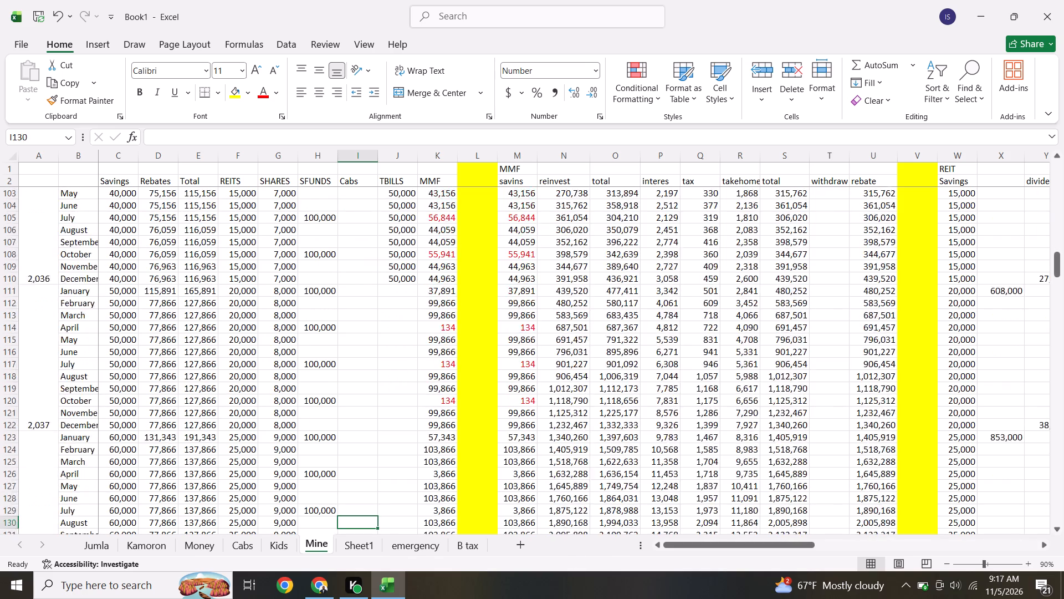
pyautogui.press('Down')
pyautogui.press('Down')
pyautogui.press('Down')
pyautogui.press('Down')
pyautogui.press('Down')
pyautogui.press('Down')
pyautogui.press('Down')
pyautogui.press('Down')
pyautogui.press('Down')
pyautogui.press('Down')
pyautogui.press('Down')
pyautogui.press('Down')
pyautogui.press('Down')
pyautogui.press('Down')
pyautogui.press('Down')
pyautogui.press('Down')
pyautogui.press('Down')
pyautogui.press('Down')
pyautogui.press('Down')
pyautogui.press('Down')
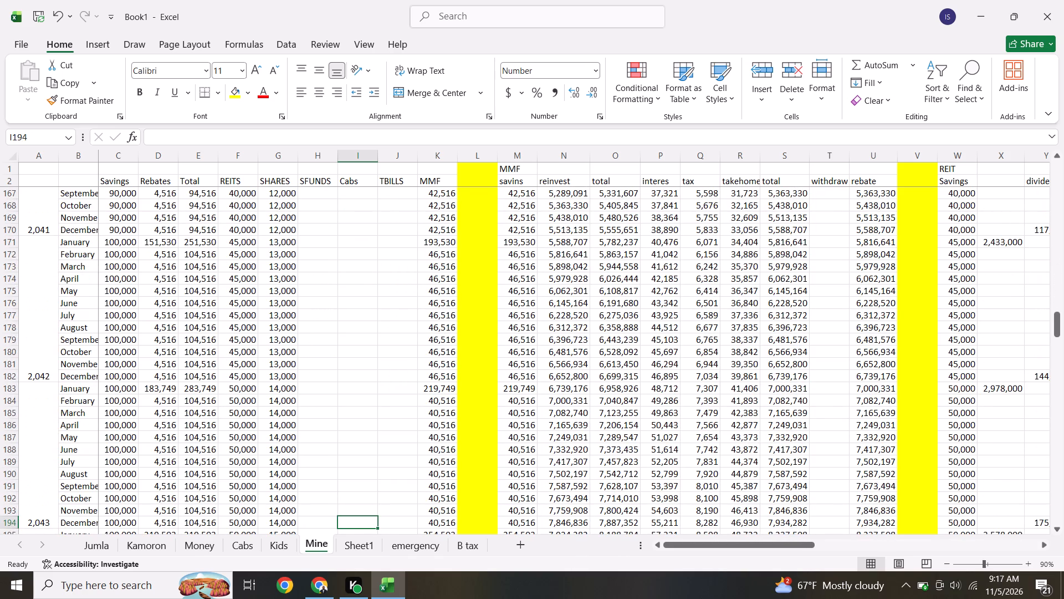
pyautogui.press('Down')
pyautogui.press('Down')
pyautogui.press('Down')
pyautogui.press('Down')
pyautogui.press('Down')
pyautogui.press('Down')
pyautogui.press('Down')
pyautogui.press('Down')
pyautogui.press('Down')
pyautogui.press('Down')
pyautogui.press('Down')
pyautogui.press('Down')
pyautogui.press('Down')
pyautogui.press('Down')
pyautogui.press('Down')
pyautogui.press('Down')
pyautogui.press('Down')
pyautogui.press('Down')
pyautogui.press('Down')
pyautogui.press('Down')
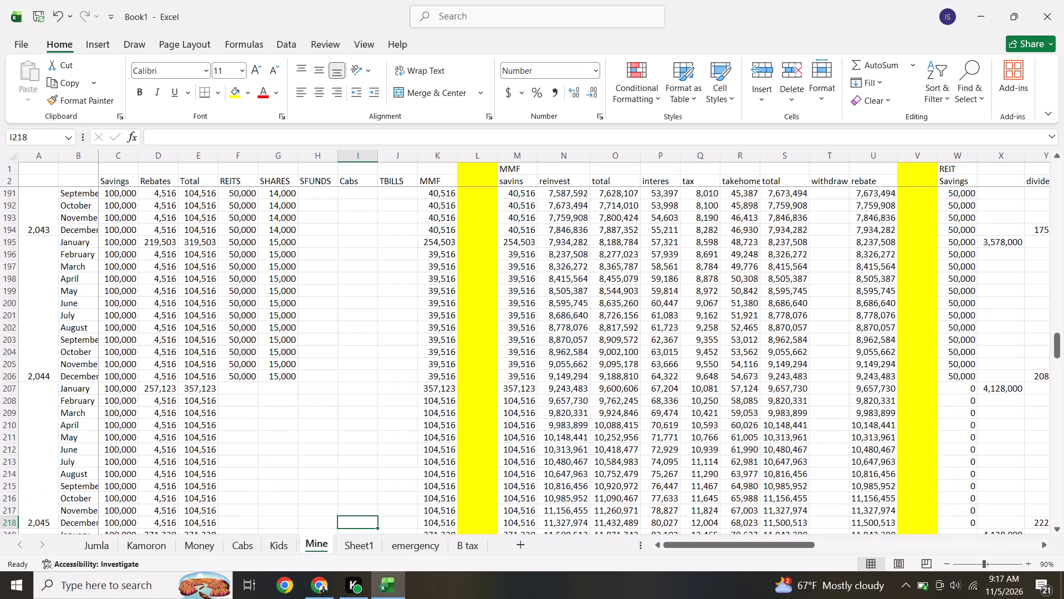
pyautogui.press('Down')
pyautogui.press('Down')
pyautogui.press('Down')
pyautogui.press('Down')
pyautogui.press('Down')
pyautogui.press('Down')
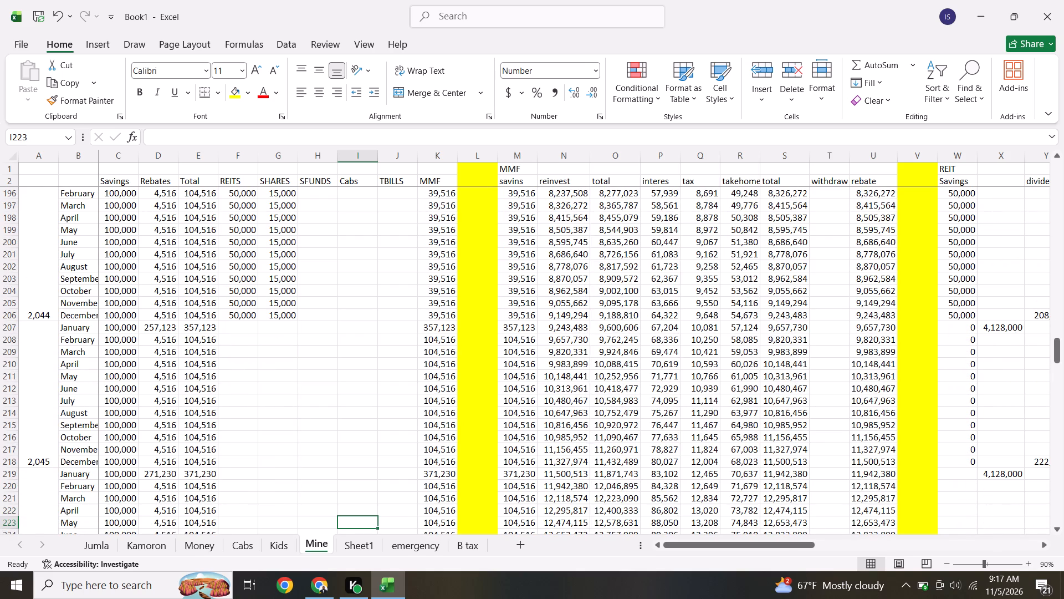
pyautogui.press('Down')
pyautogui.press('Down')
pyautogui.press('Down')
pyautogui.press('Down')
pyautogui.press('Down')
pyautogui.press('Down')
pyautogui.press('Down')
pyautogui.press('Down')
pyautogui.press('Down')
pyautogui.press('Down')
pyautogui.press('Down')
pyautogui.press('Down')
pyautogui.press('Down')
pyautogui.press('Down')
pyautogui.press('Down')
pyautogui.press('Down')
pyautogui.press('Down')
pyautogui.press('Down')
pyautogui.press('Down')
pyautogui.press('Down')
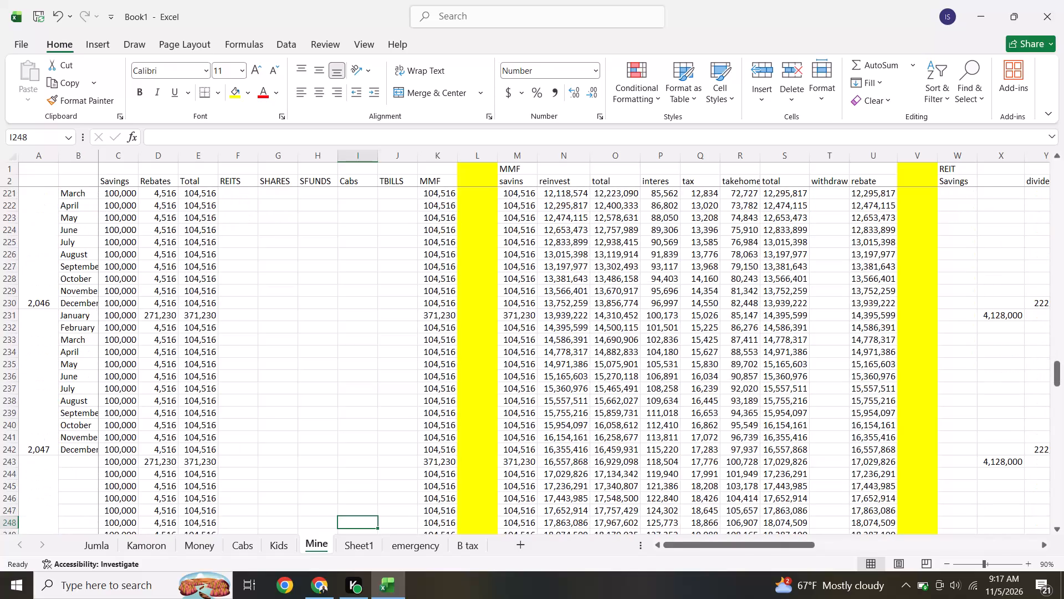
pyautogui.press('Down')
pyautogui.press('Down')
pyautogui.press('Down')
pyautogui.press('Down')
pyautogui.press('Down')
pyautogui.press('Down')
pyautogui.press('Down')
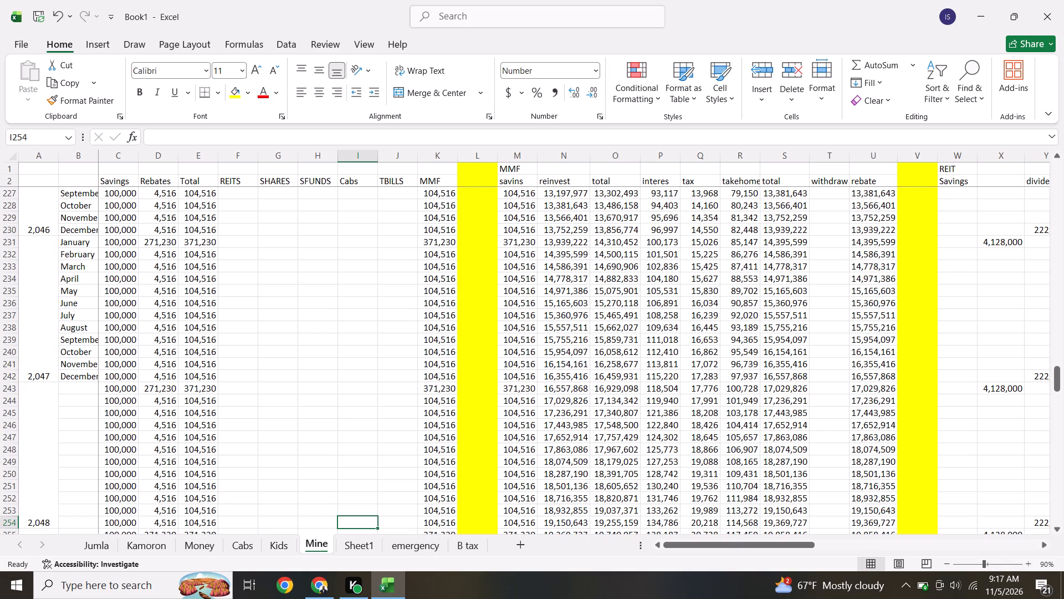
# Go back to the December 2044 row and examine the REITS, SHARES and MMF amounts around it.
pyautogui.press('Up')
pyautogui.press('Up')
pyautogui.press('Up')
pyautogui.press('Up')
pyautogui.press('Up')
pyautogui.press('Up')
pyautogui.press('Up')
pyautogui.press('Up')
pyautogui.press('Up')
pyautogui.press('Up')
pyautogui.press('Up')
pyautogui.press('Up')
pyautogui.press('Up')
pyautogui.press('Up')
pyautogui.press('Up')
pyautogui.press('Up')
pyautogui.press('Up')
pyautogui.press('Up')
pyautogui.press('Up')
pyautogui.press('Up')
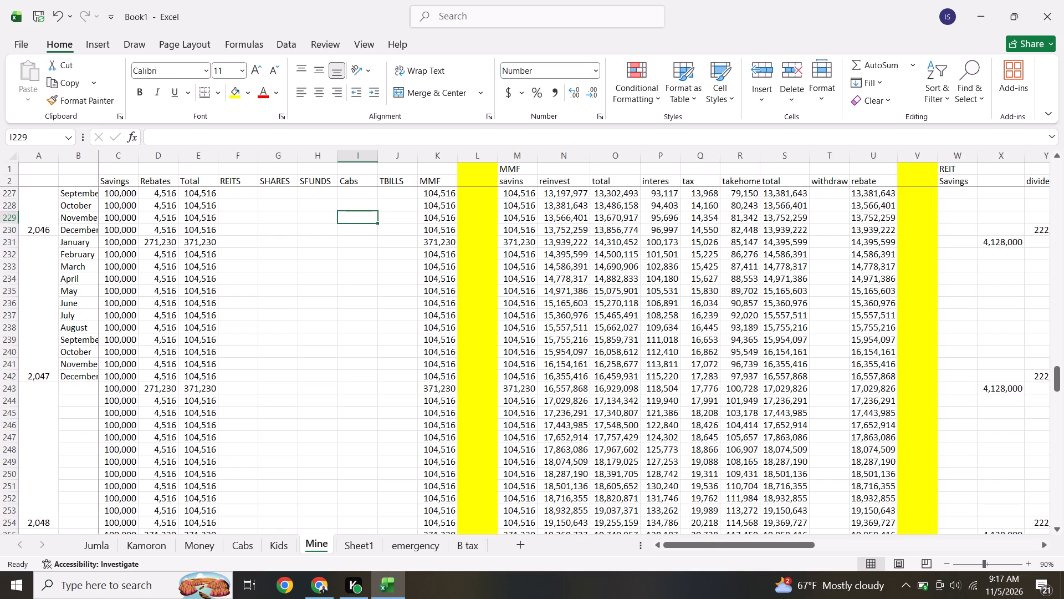
pyautogui.press('Up')
pyautogui.press('Up')
pyautogui.press('Up')
pyautogui.press('Up')
pyautogui.press('Up')
pyautogui.press('Up')
pyautogui.press('Up')
pyautogui.press('Up')
pyautogui.press('Up')
pyautogui.press('Up')
pyautogui.press('Up')
pyautogui.press('Up')
pyautogui.press('Up')
pyautogui.press('Up')
pyautogui.press('Up')
pyautogui.press('Up')
pyautogui.press('Up')
pyautogui.press('Up')
pyautogui.press('Up')
pyautogui.press('Up')
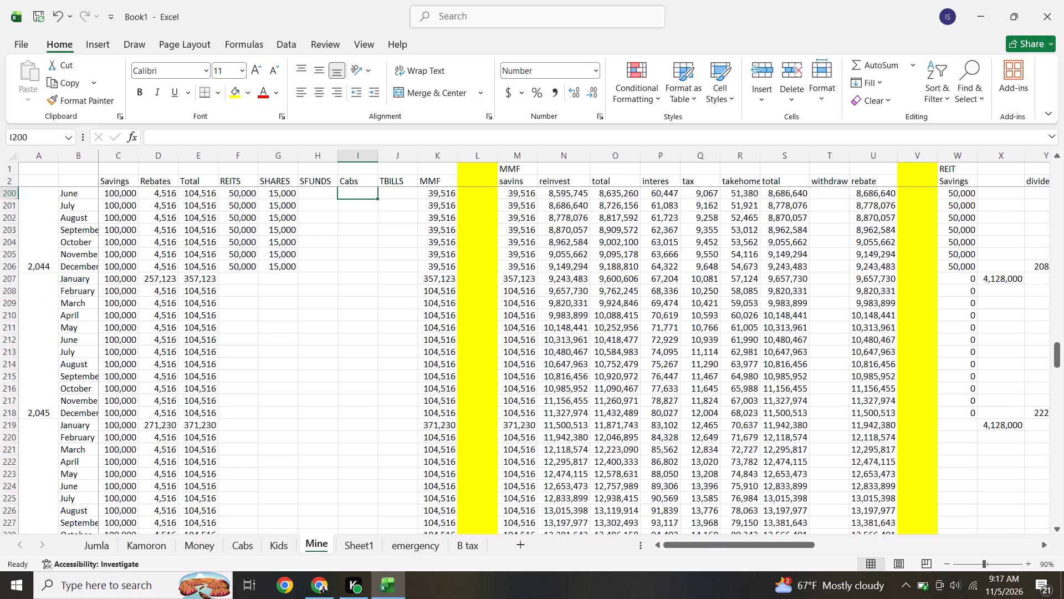
pyautogui.press('Down')
pyautogui.press('Down')
pyautogui.press('Down')
pyautogui.press('Down')
pyautogui.press('Down')
pyautogui.press('Down')
pyautogui.press('Down')
pyautogui.press('Down')
pyautogui.press('Down')
pyautogui.press('Down')
pyautogui.press('Down')
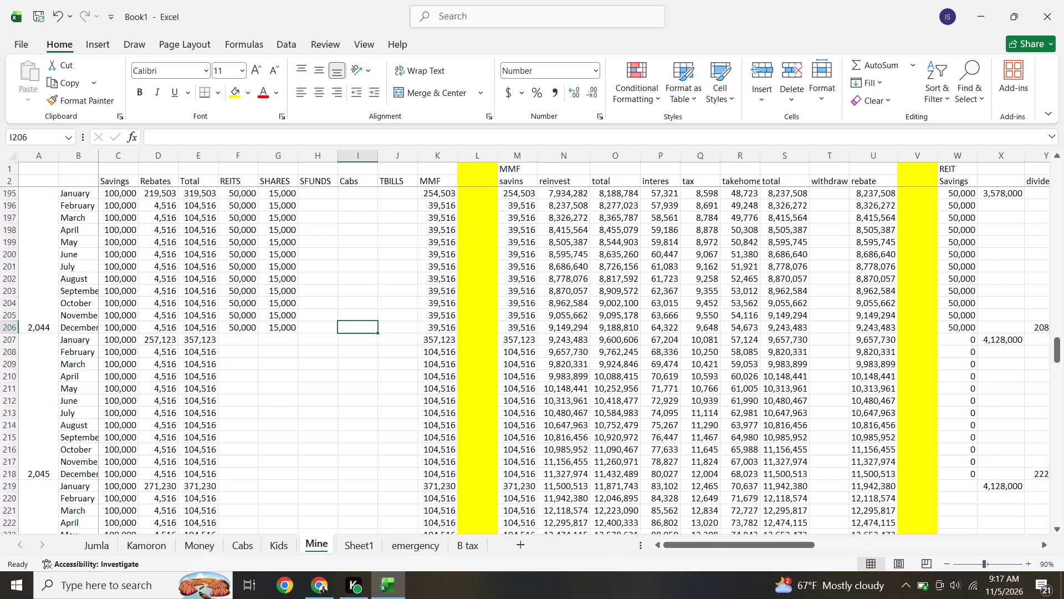
# Examine the December 2044 row across the MMF, REIT, SHARES and SFUND sections, including their interest, dividend and tax columns.
pyautogui.press('Right')
pyautogui.press('Right')
pyautogui.press('Right')
pyautogui.press('Right')
pyautogui.press('Right')
pyautogui.press('Right')
pyautogui.press('Right')
pyautogui.press('Right')
pyautogui.press('Right')
pyautogui.press('Right')
pyautogui.press('Right')
pyautogui.press('Right')
pyautogui.press('Right')
pyautogui.press('Right')
pyautogui.press('Right')
pyautogui.press('Right')
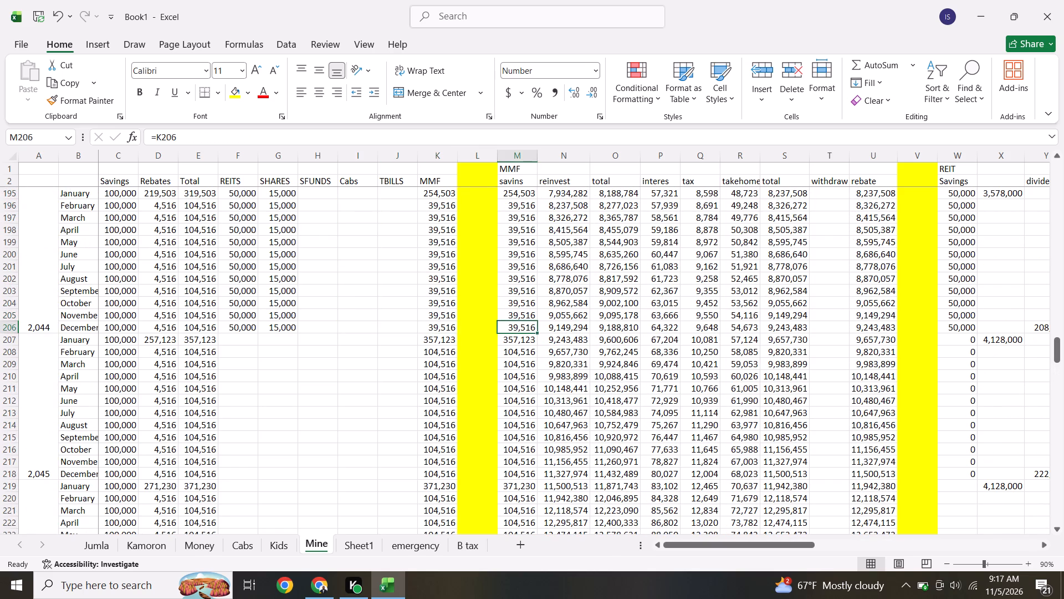
pyautogui.press('Right')
pyautogui.press('Right')
pyautogui.press('Right')
pyautogui.press('Right')
pyautogui.press('Right')
pyautogui.press('Right')
pyautogui.press('Right')
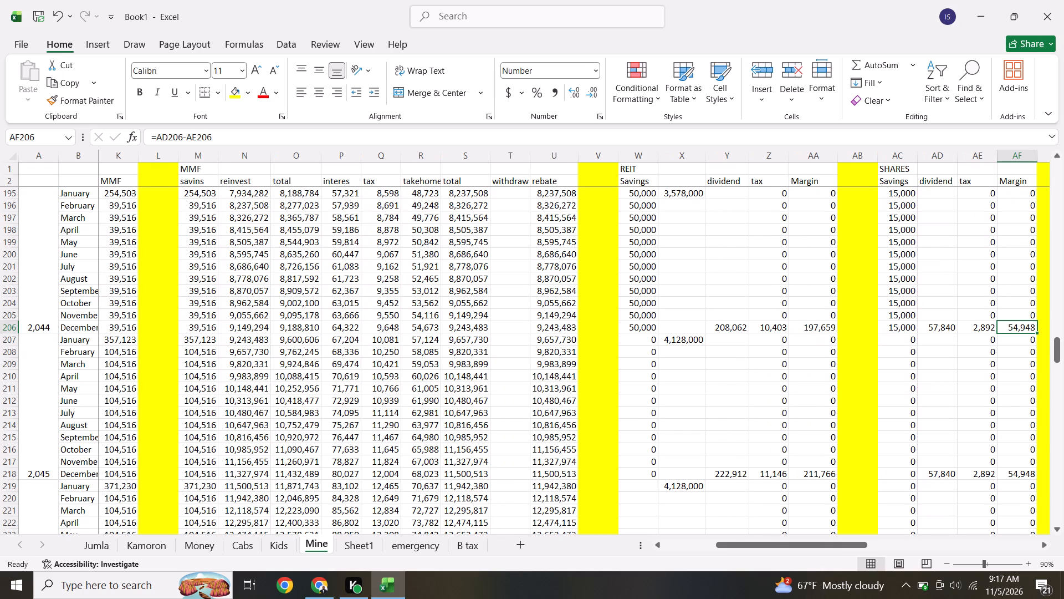
pyautogui.press('Right')
pyautogui.press('Right')
pyautogui.press('Right')
pyautogui.press('Right')
pyautogui.press('Right')
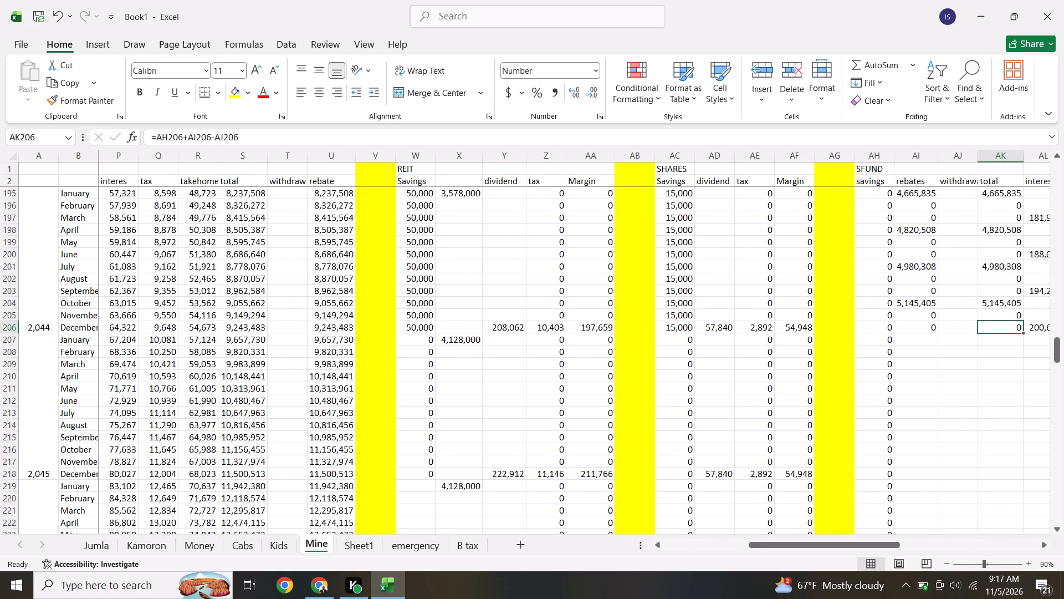
pyautogui.press('Right')
pyautogui.press('Right')
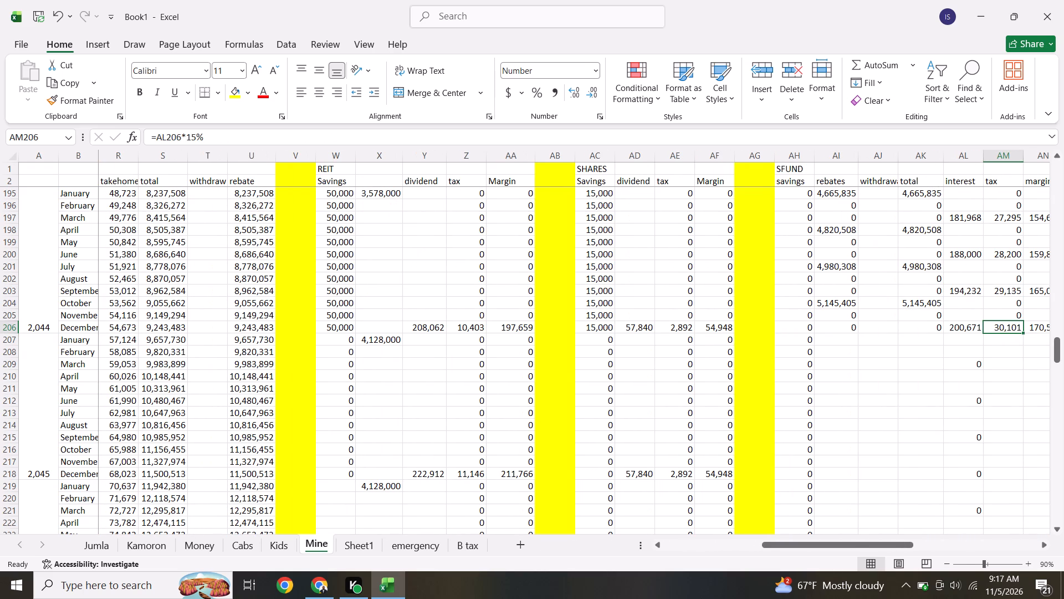
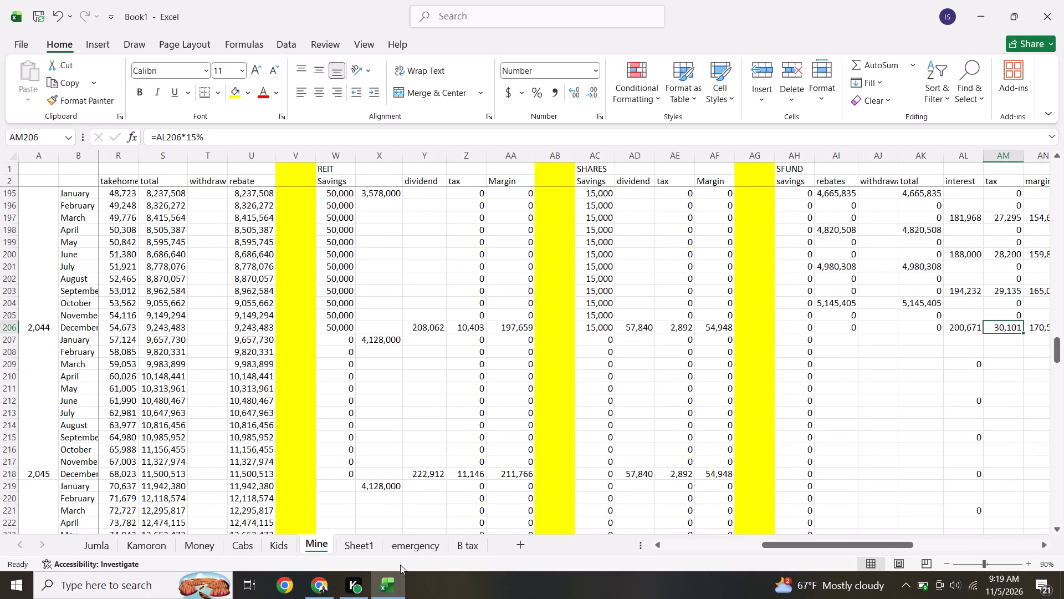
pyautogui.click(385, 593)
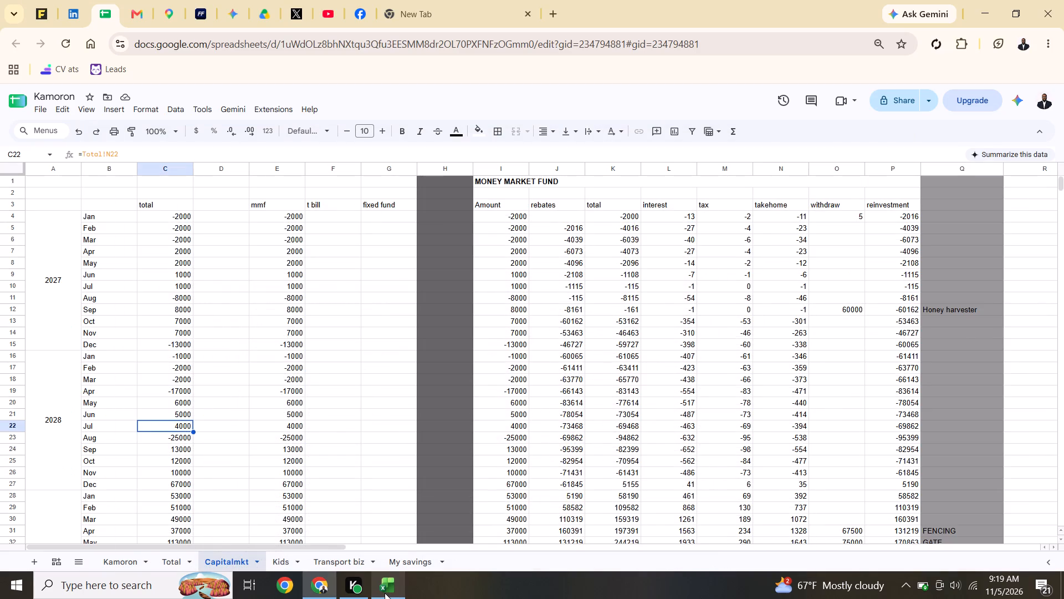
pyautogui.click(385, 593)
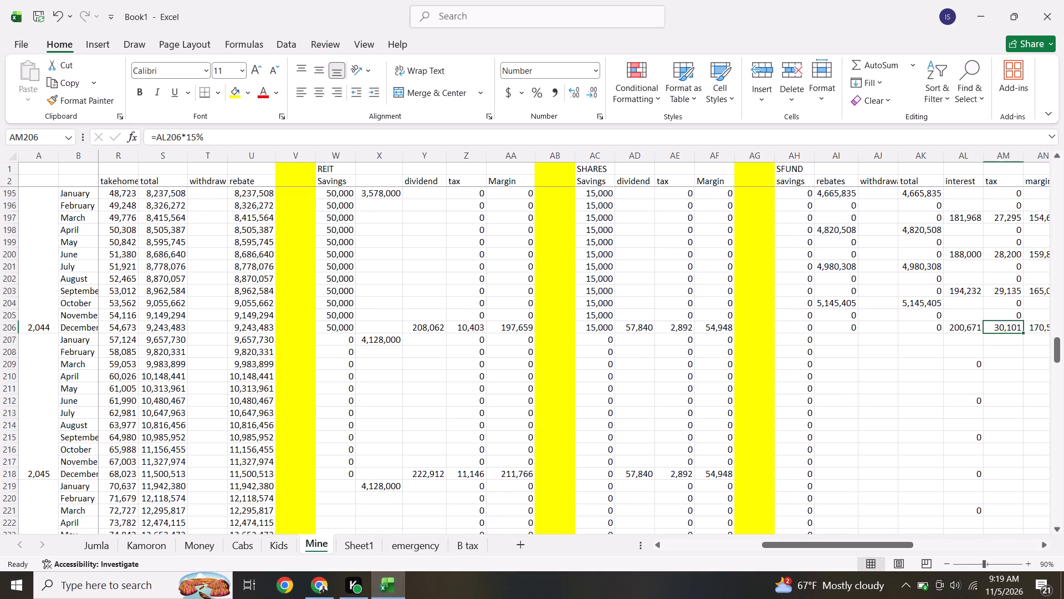
# Examine the Jumla sheet's Purchases column and surrounding budget amounts from December 2034 back to November 2030.
pyautogui.click(100, 552)
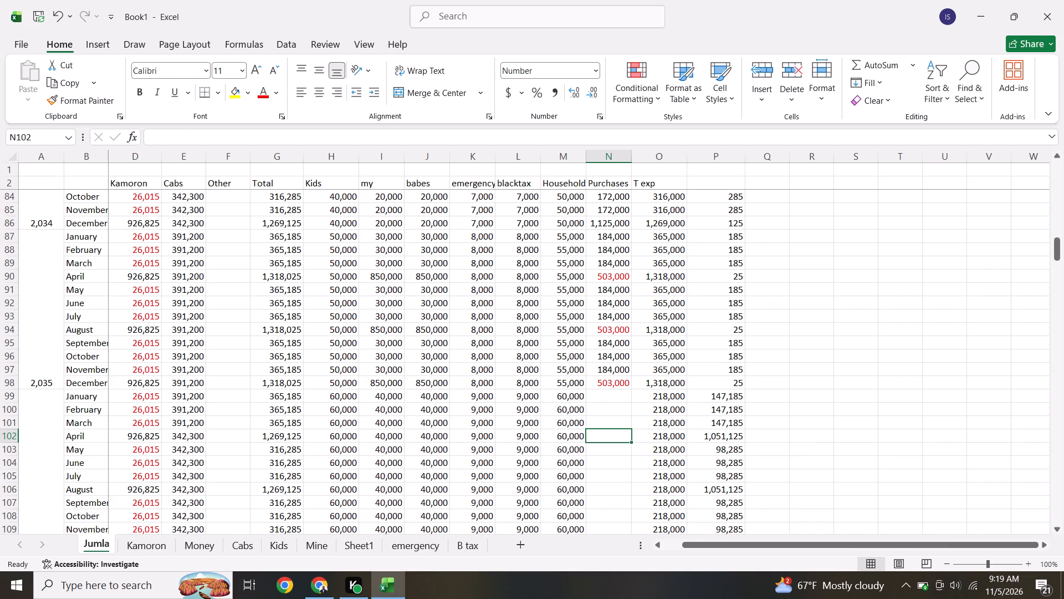
pyautogui.click(621, 225)
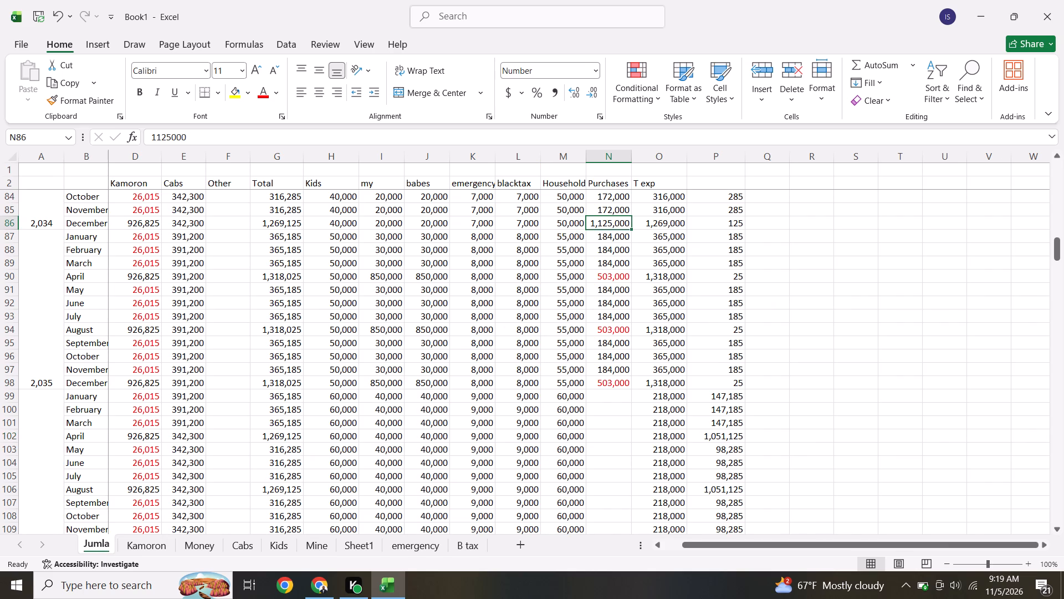
pyautogui.press('Up')
pyautogui.press('Up')
pyautogui.press('Up')
pyautogui.press('Up')
pyautogui.press('Up')
pyautogui.press('Up')
pyautogui.press('Up')
pyautogui.press('Up')
pyautogui.press('Up')
pyautogui.press('Up')
pyautogui.press('Up')
pyautogui.press('Up')
pyautogui.press('Up')
pyautogui.press('Up')
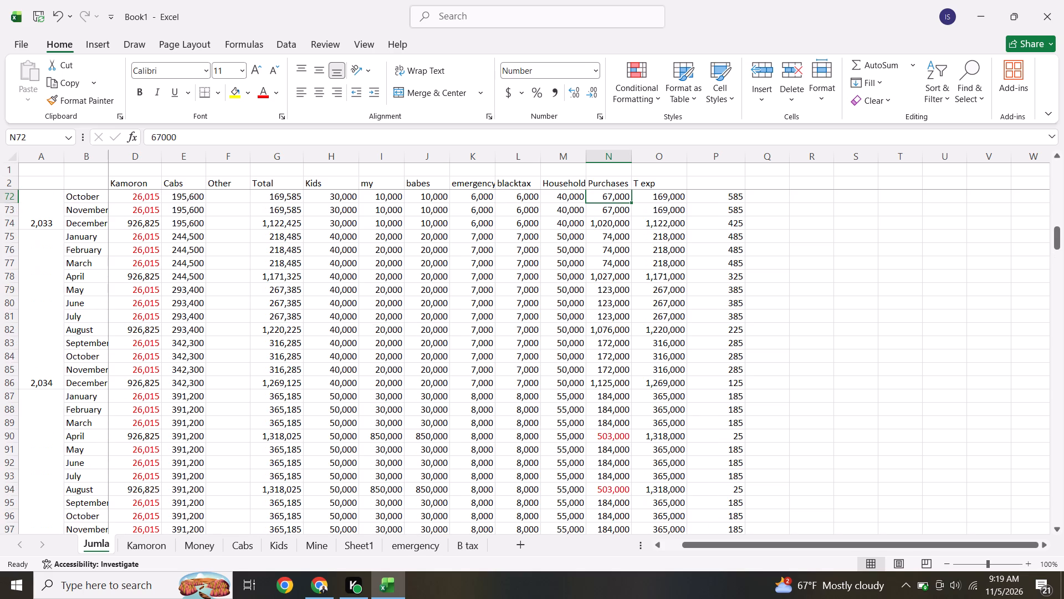
pyautogui.press('Up')
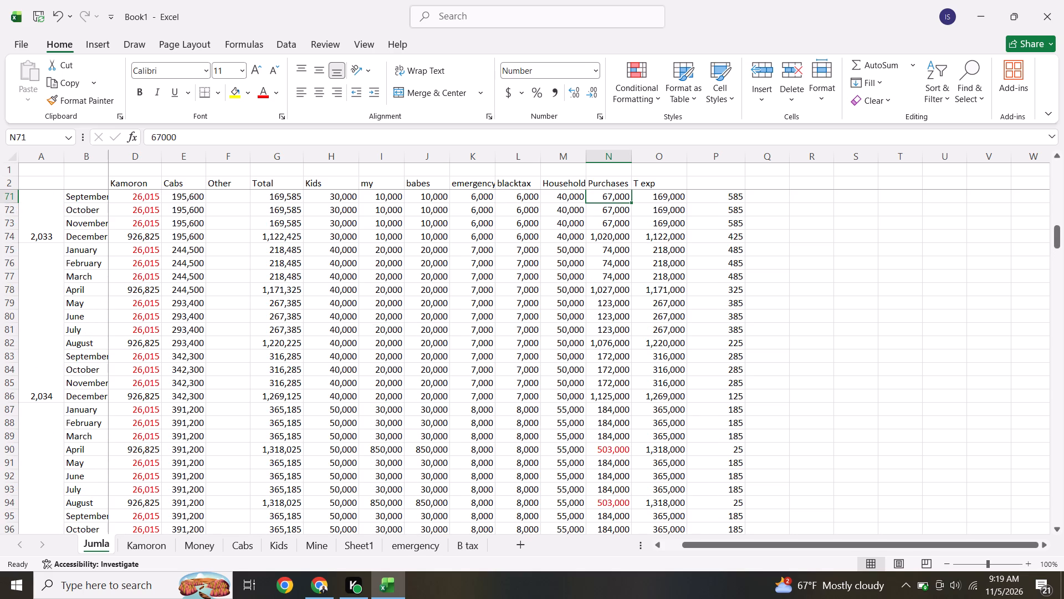
pyautogui.press('Up')
pyautogui.press('Up')
pyautogui.press('Up')
pyautogui.press('Up')
pyautogui.press('Up')
pyautogui.press('Up')
pyautogui.press('Up')
pyautogui.press('Up')
pyautogui.press('Up')
pyautogui.press('Up')
pyautogui.press('Up')
pyautogui.press('Up')
pyautogui.press('Up')
pyautogui.press('Up')
pyautogui.press('Up')
pyautogui.press('Up')
pyautogui.press('Up')
pyautogui.press('Up')
pyautogui.press('Up')
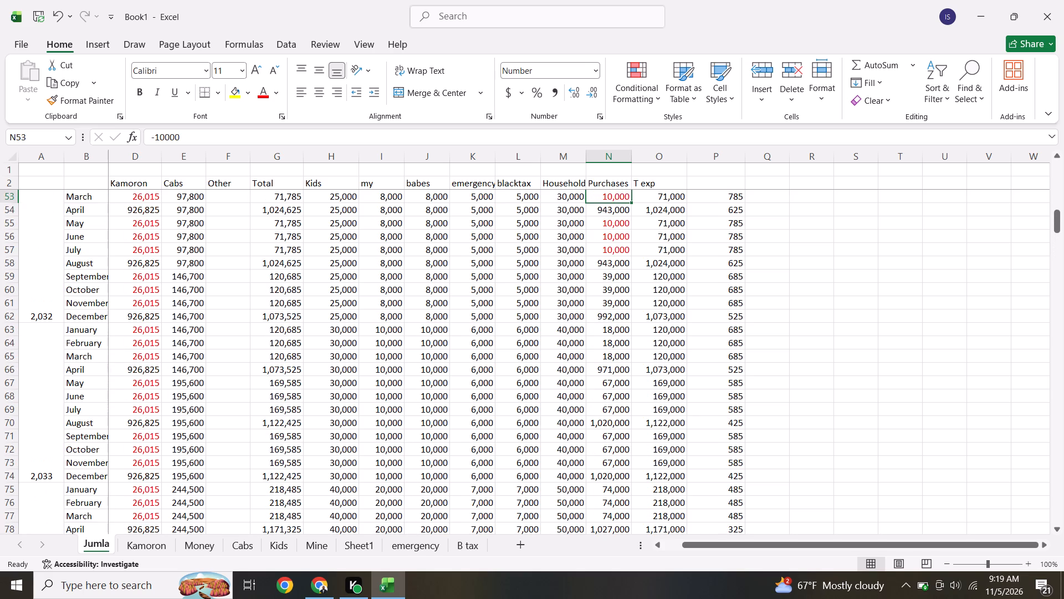
pyautogui.press('Up')
pyautogui.press('Up')
pyautogui.press('Up')
pyautogui.press('Up')
pyautogui.press('Up')
pyautogui.press('Up')
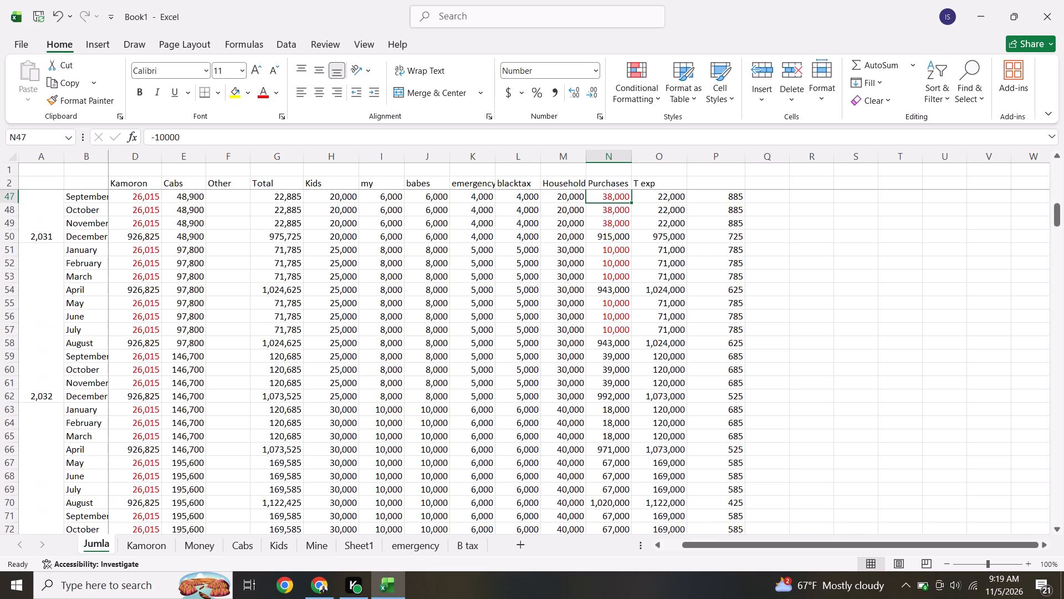
pyautogui.press('Up')
pyautogui.press('Up')
pyautogui.press('Up')
pyautogui.press('Up')
pyautogui.press('Up')
pyautogui.press('Up')
pyautogui.press('Up')
pyautogui.press('Up')
pyautogui.press('Up')
pyautogui.press('Up')
pyautogui.press('Up')
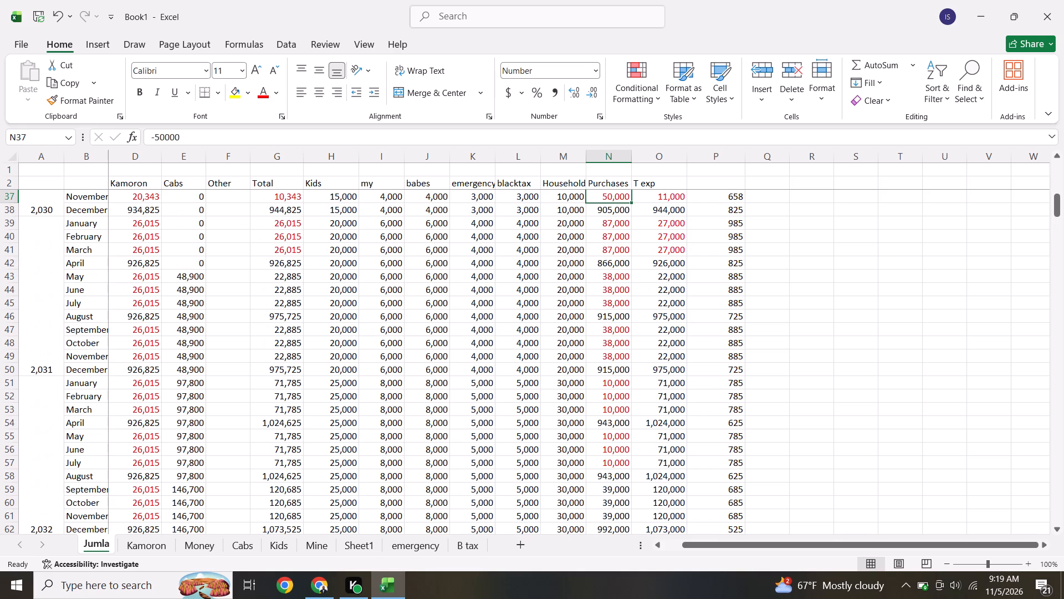
# Look at the Kamoron sheet briefly, and examine the Money sheet's savings, withdrawals and reinvested balances from mid-2036 back to December 2033.
pyautogui.click(154, 546)
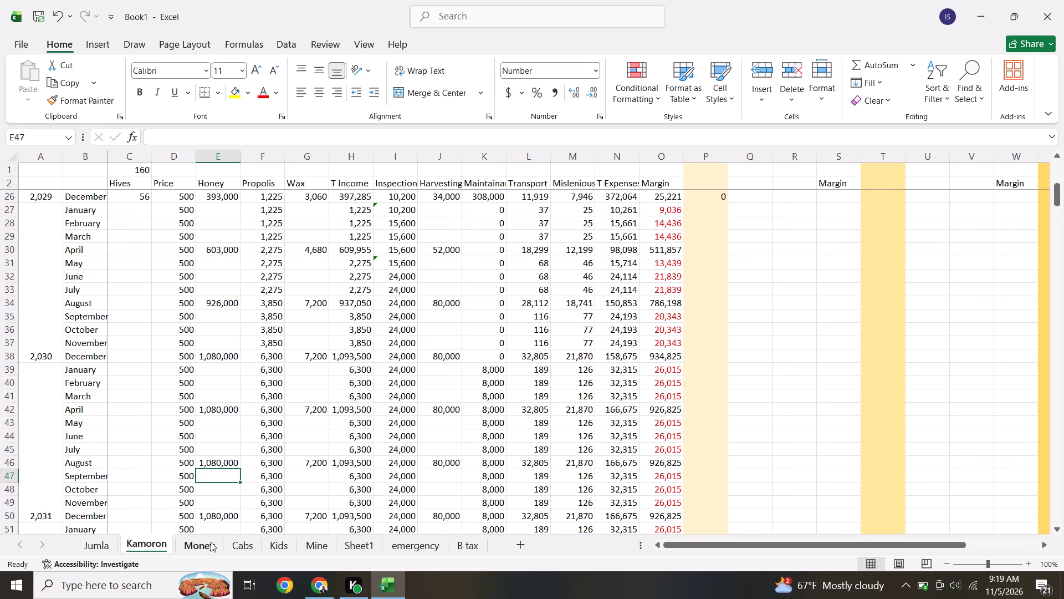
pyautogui.click(211, 542)
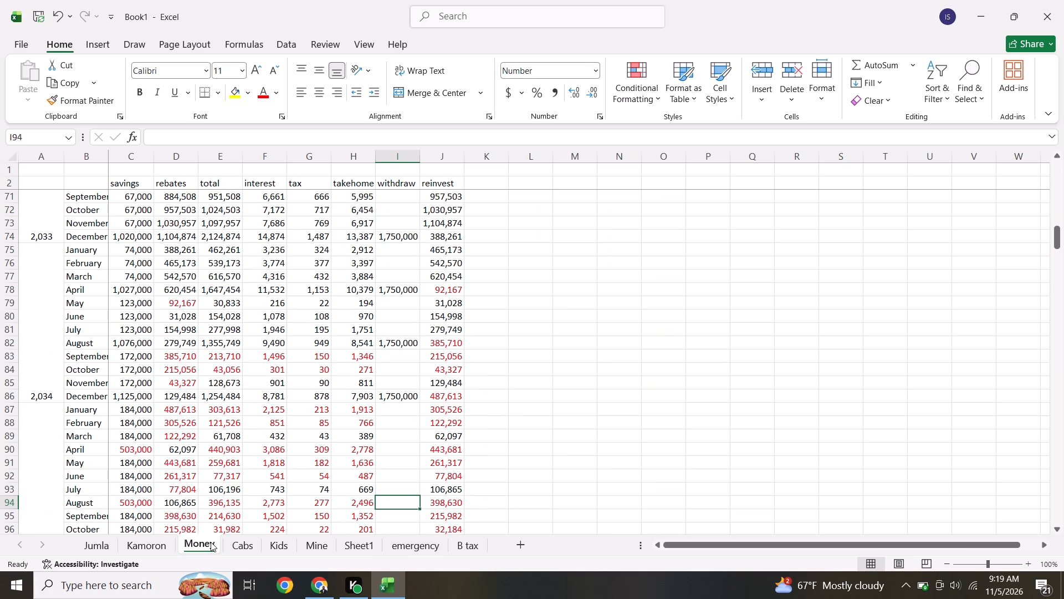
pyautogui.press('Down')
pyautogui.press('Down')
pyautogui.press('Down')
pyautogui.press('Down')
pyautogui.press('Down')
pyautogui.press('Down')
pyautogui.press('Down')
pyautogui.press('Down')
pyautogui.press('Down')
pyautogui.press('Down')
pyautogui.press('Down')
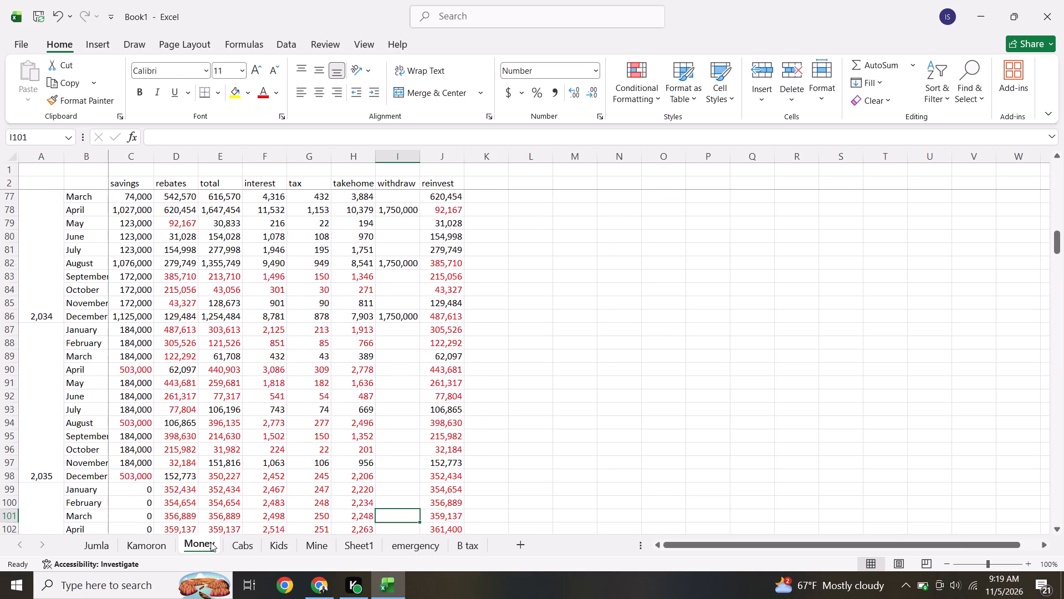
pyautogui.press('Down')
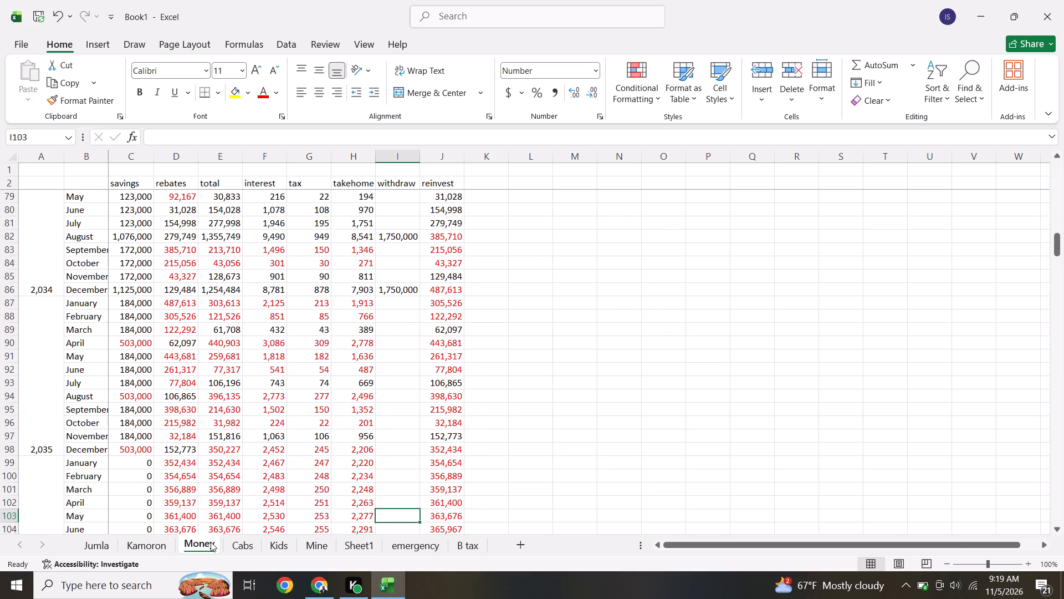
pyautogui.press('Up')
pyautogui.press('Up')
pyautogui.press('Up')
pyautogui.press('Up')
pyautogui.press('Up')
pyautogui.press('Up')
pyautogui.press('Up')
pyautogui.press('Up')
pyautogui.press('Up')
pyautogui.press('Up')
pyautogui.press('Up')
pyautogui.press('Up')
pyautogui.press('Up')
pyautogui.press('Up')
pyautogui.press('Up')
pyautogui.press('Up')
pyautogui.press('Up')
pyautogui.press('Up')
pyautogui.press('Up')
pyautogui.press('Up')
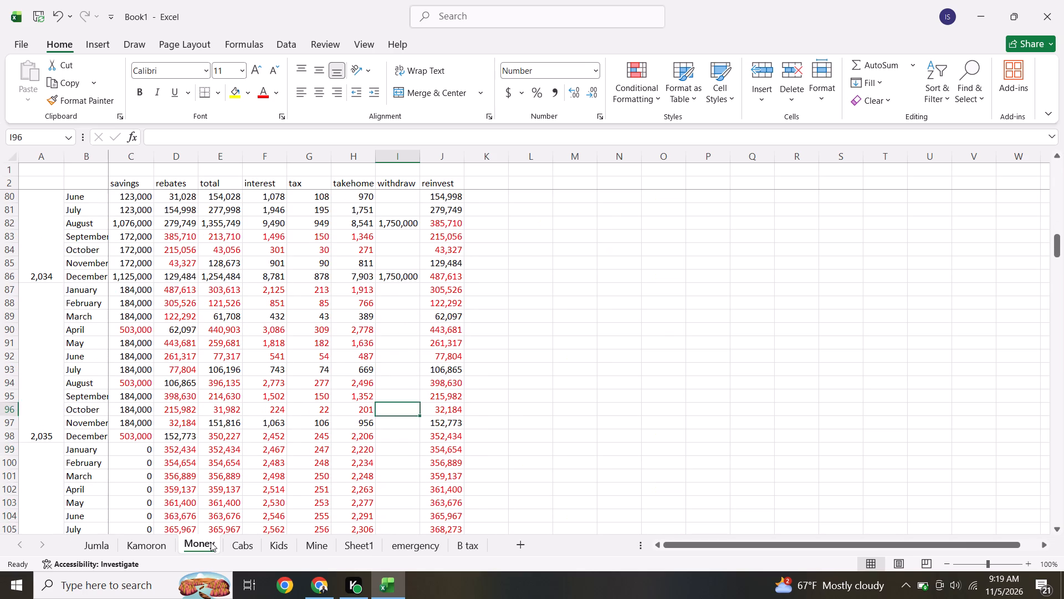
pyautogui.press('Up')
pyautogui.press('Up')
pyautogui.press('Up')
pyautogui.press('Up')
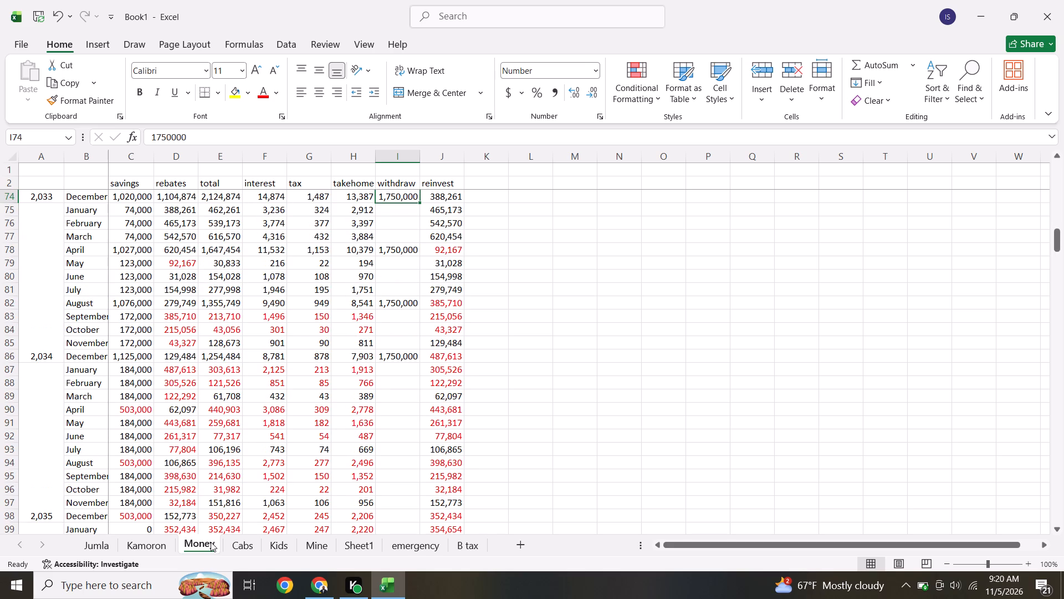
# Trace the Money sheet's withdrawals and reinvested balances from December 2033 back to mid-2030.
pyautogui.press('Up')
pyautogui.press('Up')
pyautogui.press('Up')
pyautogui.press('Up')
pyautogui.press('Up')
pyautogui.press('Up')
pyautogui.press('Up')
pyautogui.press('Up')
pyautogui.press('Up')
pyautogui.press('Up')
pyautogui.press('Up')
pyautogui.press('Up')
pyautogui.press('Up')
pyautogui.press('Up')
pyautogui.press('Up')
pyautogui.press('Up')
pyautogui.press('Up')
pyautogui.press('Up')
pyautogui.press('Up')
pyautogui.press('Up')
pyautogui.press('Up')
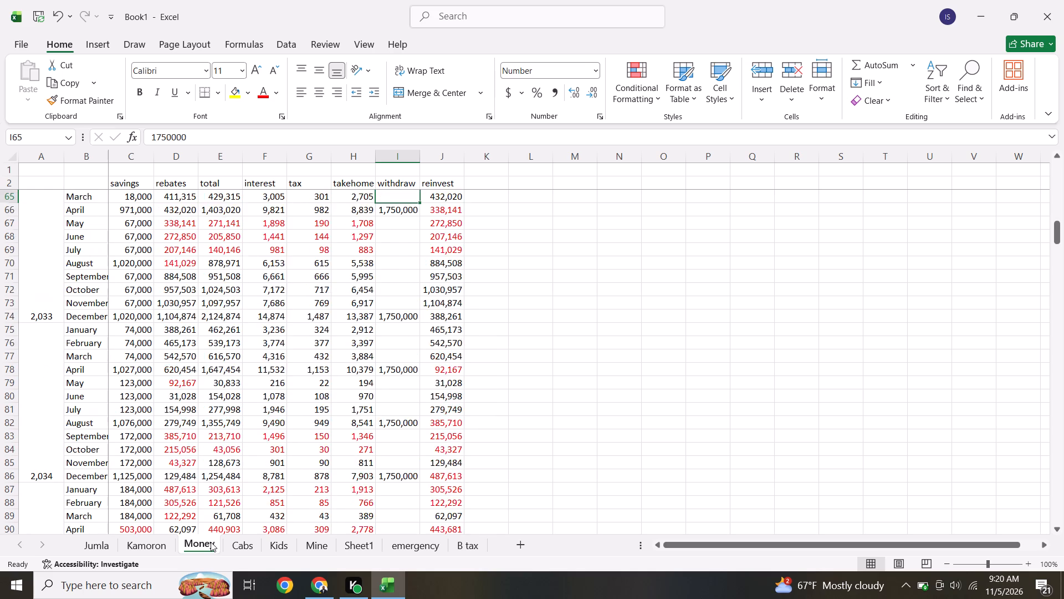
pyautogui.press('Up')
pyautogui.press('Up')
pyautogui.press('Up')
pyautogui.press('Up')
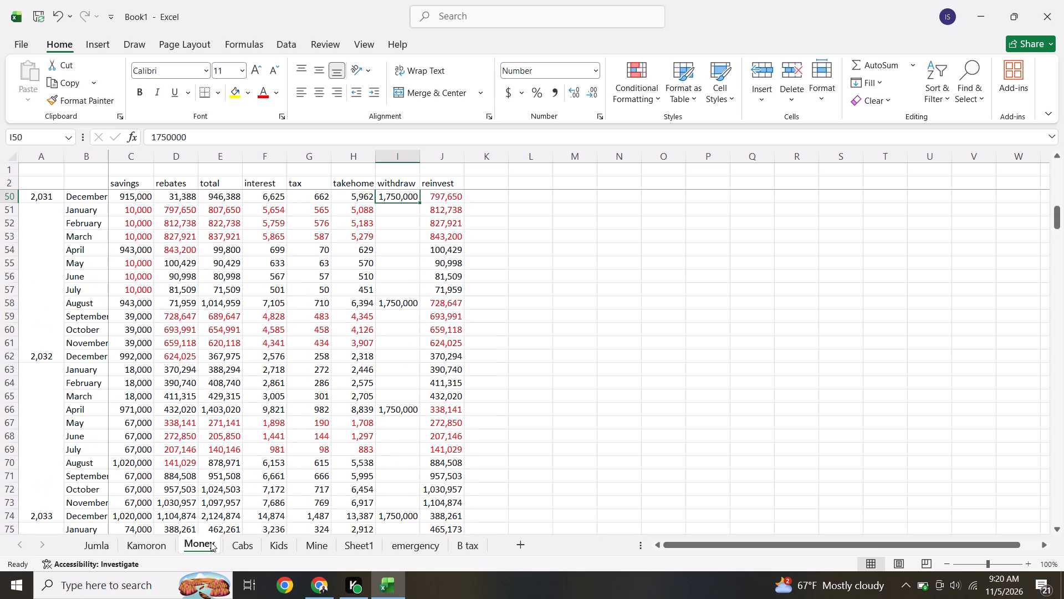
pyautogui.press('Up')
pyautogui.press('Up')
pyautogui.press('Up')
pyautogui.press('Up')
pyautogui.press('Up')
pyautogui.press('Up')
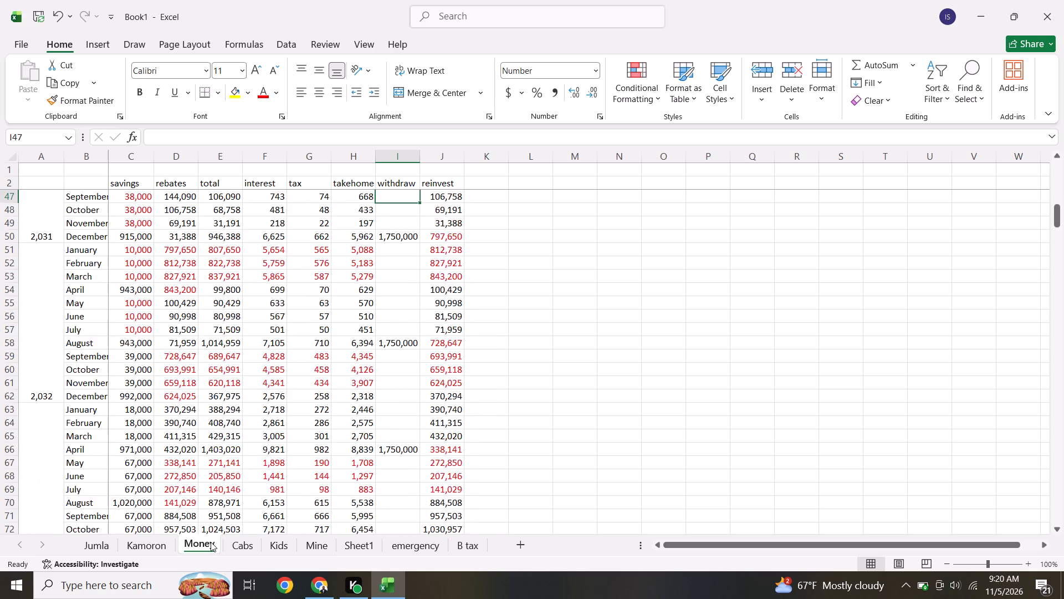
pyautogui.press('Up')
pyautogui.press('Up')
pyautogui.press('Up')
pyautogui.press('Up')
pyautogui.press('Up')
pyautogui.press('Up')
pyautogui.press('Up')
pyautogui.press('Up')
pyautogui.press('Up')
pyautogui.press('Up')
pyautogui.press('Up')
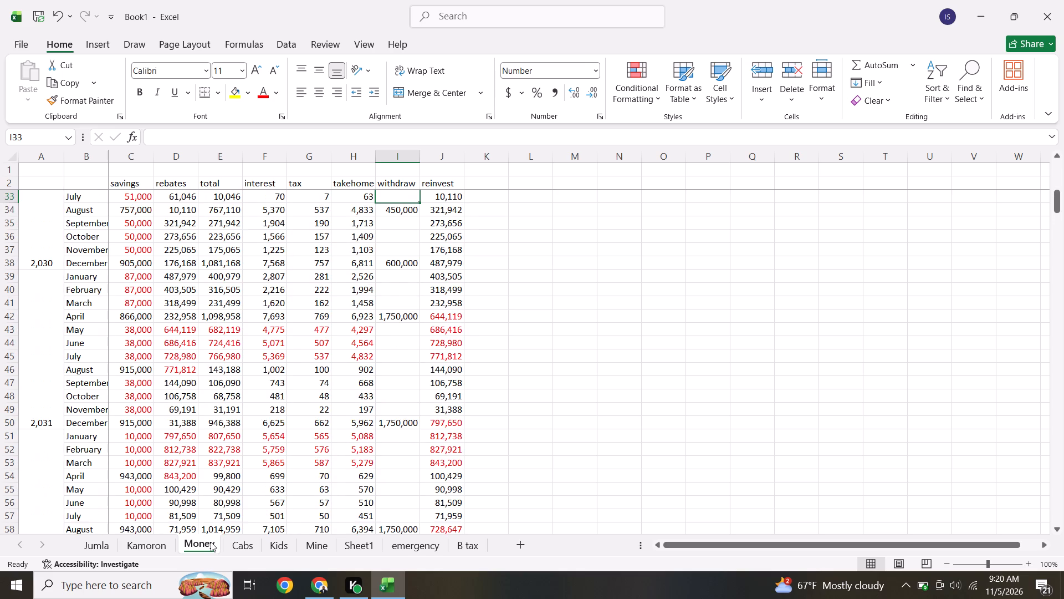
pyautogui.press('Up')
# Examine the Money sheet's withdrawals and reinvested balances from July 2030 forward to March 2036.
pyautogui.press('Down')
pyautogui.press('Down')
pyautogui.press('Down')
pyautogui.press('Down')
pyautogui.press('Down')
pyautogui.press('Down')
pyautogui.press('Down')
pyautogui.press('Down')
pyautogui.press('Down')
pyautogui.press('Down')
pyautogui.press('Down')
pyautogui.press('Down')
pyautogui.press('Down')
pyautogui.press('Down')
pyautogui.press('Down')
pyautogui.press('Down')
pyautogui.press('Down')
pyautogui.press('Down')
pyautogui.press('Down')
pyautogui.press('Down')
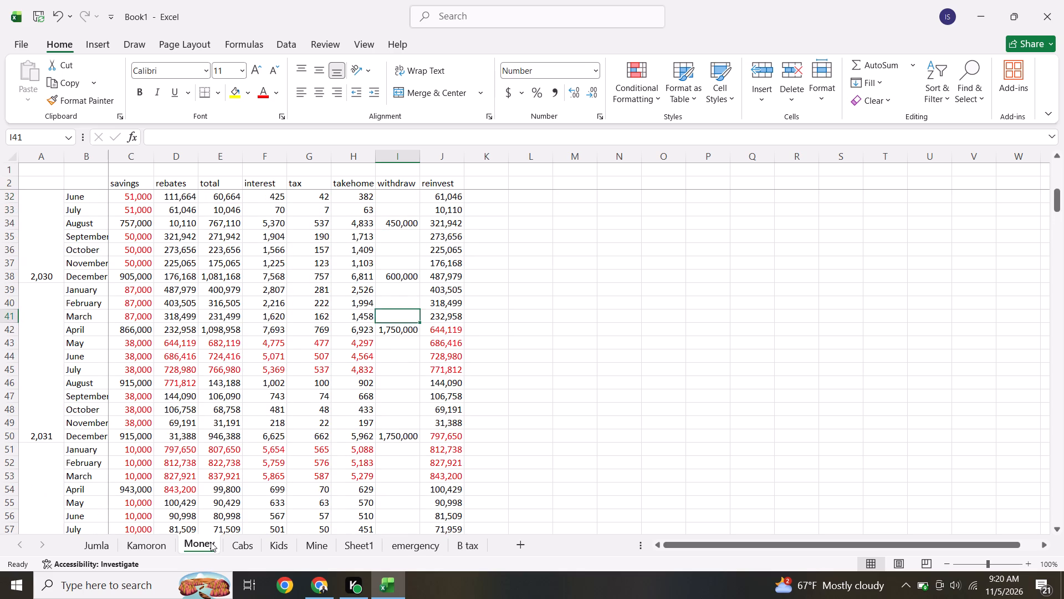
pyautogui.press('Down')
pyautogui.press('Down')
pyautogui.press('Down')
pyautogui.press('Down')
pyautogui.press('Down')
pyautogui.press('Down')
pyautogui.press('Down')
pyautogui.press('Down')
pyautogui.press('Down')
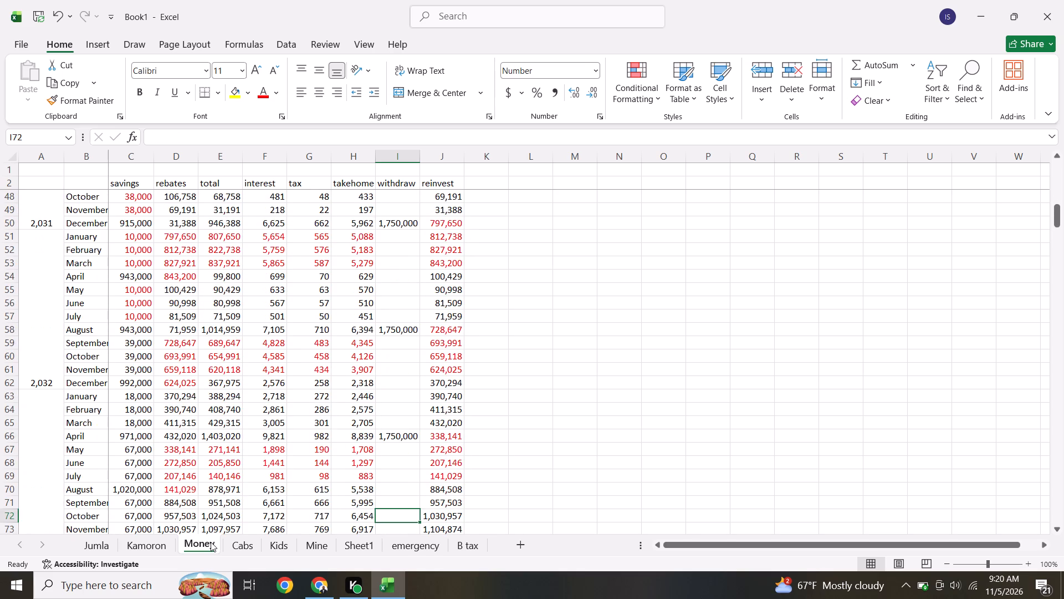
pyautogui.press('Down')
pyautogui.press('Down')
pyautogui.press('Down')
pyautogui.press('Down')
pyautogui.press('Down')
pyautogui.press('Down')
pyautogui.press('Down')
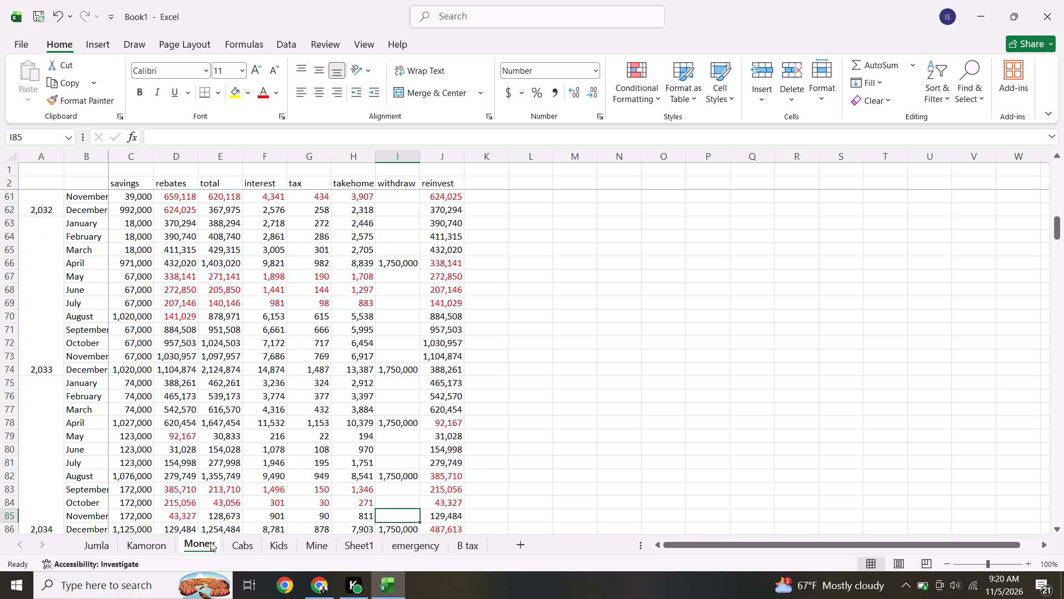
pyautogui.press('Down')
pyautogui.press('Down')
pyautogui.press('Down')
pyautogui.press('Down')
pyautogui.press('Down')
pyautogui.press('Down')
pyautogui.press('Down')
pyautogui.press('Down')
pyautogui.press('Down')
pyautogui.press('Down')
pyautogui.press('Down')
pyautogui.press('Down')
pyautogui.press('Down')
pyautogui.press('Down')
pyautogui.press('Down')
pyautogui.press('Down')
pyautogui.press('Down')
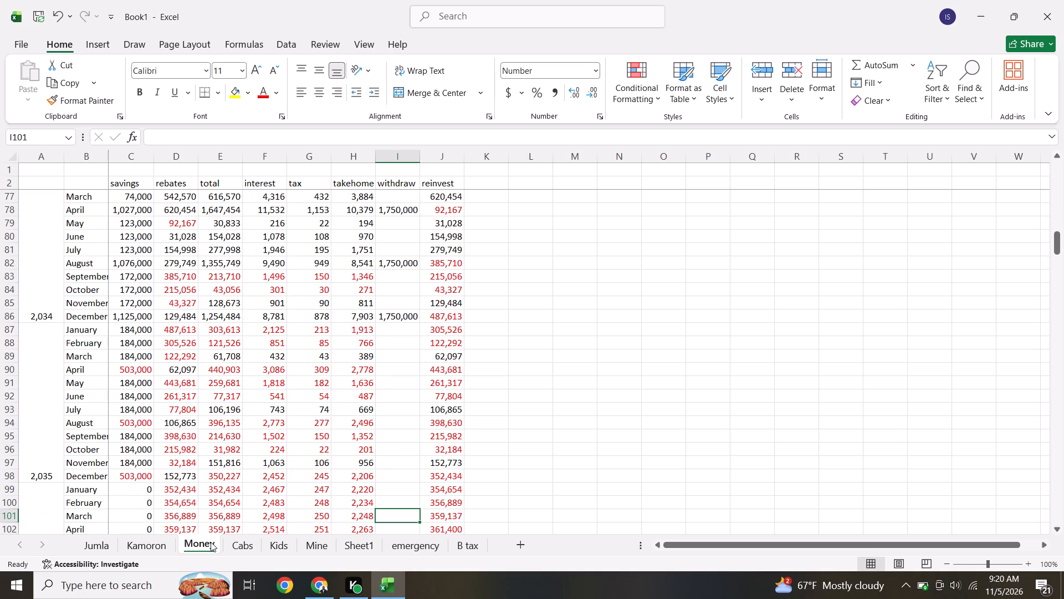
# Trace the Money sheet's withdrawals and reinvested balances from March 2036 back to April 2030.
pyautogui.press('Up')
pyautogui.press('Up')
pyautogui.press('Up')
pyautogui.press('Up')
pyautogui.press('Up')
pyautogui.press('Up')
pyautogui.press('Up')
pyautogui.press('Up')
pyautogui.press('Up')
pyautogui.press('Up')
pyautogui.press('Up')
pyautogui.press('Up')
pyautogui.press('Up')
pyautogui.press('Up')
pyautogui.press('Up')
pyautogui.press('Up')
pyautogui.press('Up')
pyautogui.press('Up')
pyautogui.press('Up')
pyautogui.press('Up')
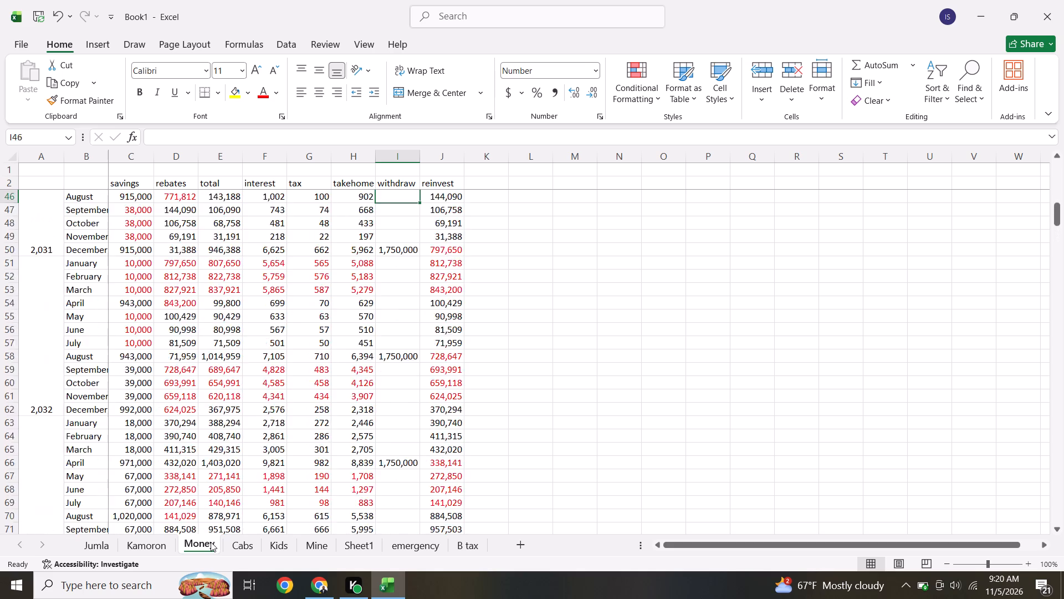
pyautogui.press('Up')
pyautogui.press('Up')
pyautogui.press('Up')
pyautogui.press('Up')
pyautogui.press('Up')
pyautogui.press('Up')
pyautogui.press('Up')
pyautogui.press('Up')
pyautogui.press('Up')
pyautogui.press('Up')
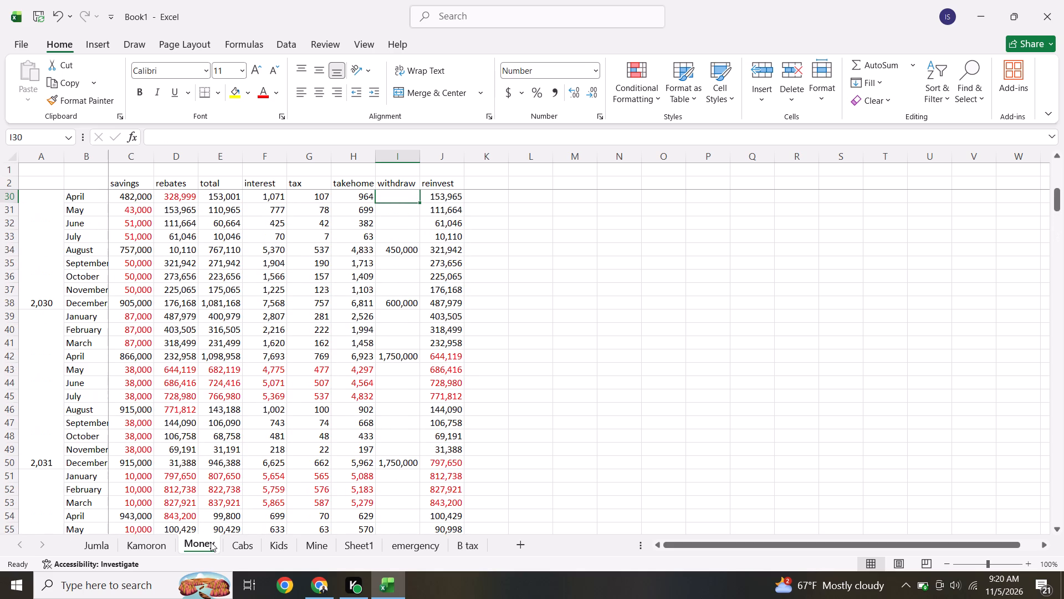
# Review the Money sheet's withdrawals from April 2030 through December 2036, and return to the April 2034 withdrawal.
pyautogui.press('Down')
pyautogui.press('Down')
pyautogui.press('Down')
pyautogui.press('Down')
pyautogui.press('Down')
pyautogui.press('Down')
pyautogui.press('Down')
pyautogui.press('Down')
pyautogui.press('Down')
pyautogui.press('Down')
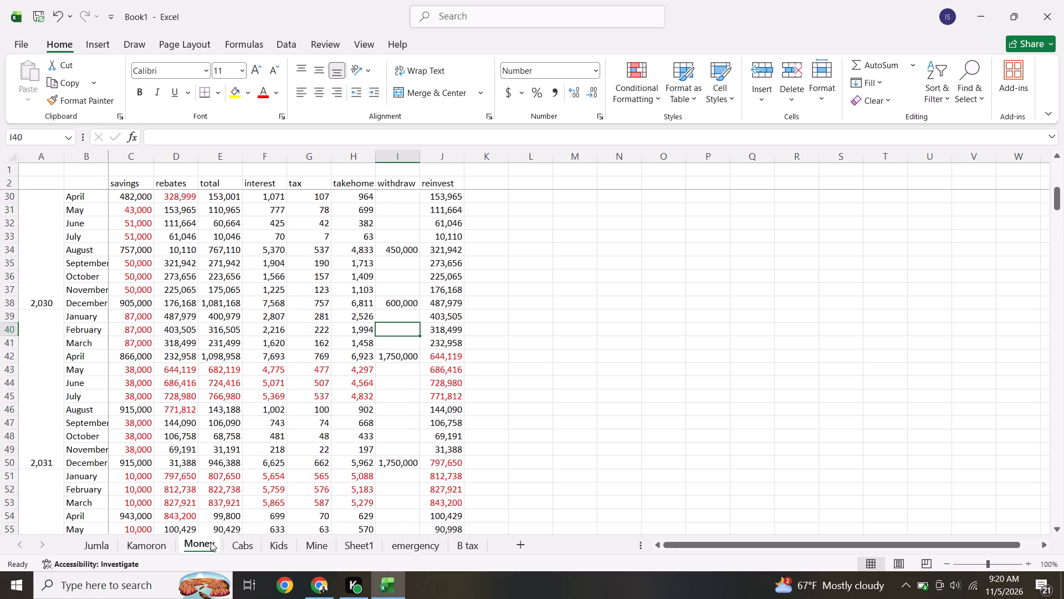
pyautogui.press('Down')
pyautogui.press('Down')
pyautogui.press('Down')
pyautogui.press('Down')
pyautogui.press('Down')
pyautogui.press('Down')
pyautogui.press('Down')
pyautogui.press('Down')
pyautogui.press('Down')
pyautogui.press('Down')
pyautogui.press('Down')
pyautogui.press('Down')
pyautogui.press('Down')
pyautogui.press('Down')
pyautogui.press('Down')
pyautogui.press('Down')
pyautogui.press('Down')
pyautogui.press('Down')
pyautogui.press('Down')
pyautogui.press('Down')
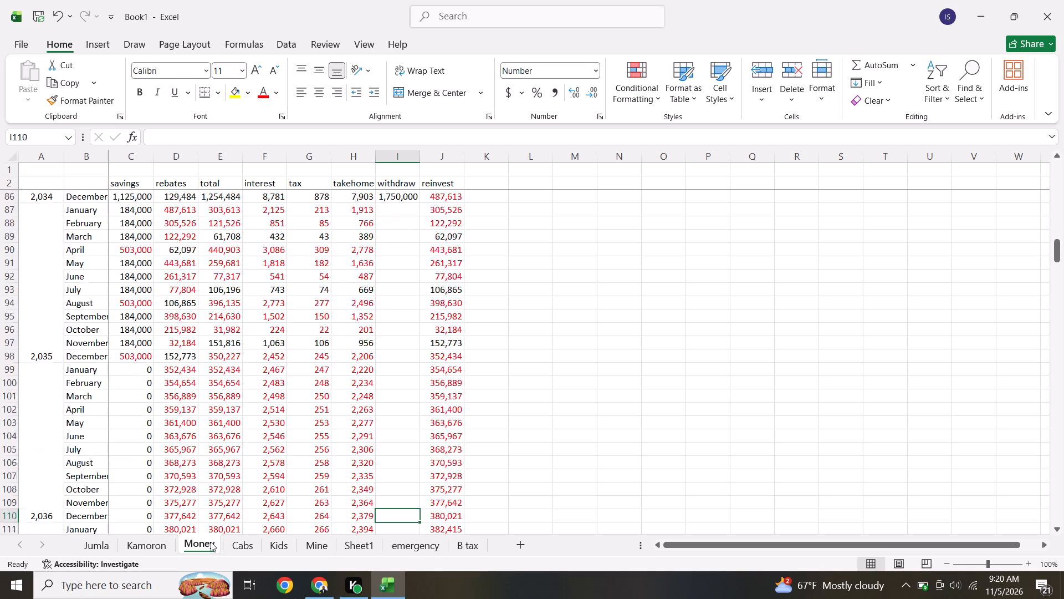
pyautogui.press('Up')
pyautogui.press('Up')
pyautogui.press('Up')
pyautogui.press('Up')
pyautogui.press('Up')
pyautogui.press('Up')
pyautogui.press('Up')
pyautogui.press('Up')
pyautogui.press('Up')
pyautogui.press('Up')
pyautogui.press('Up')
pyautogui.press('Up')
pyautogui.press('Up')
pyautogui.press('Up')
pyautogui.press('Up')
pyautogui.press('Up')
pyautogui.press('Up')
pyautogui.press('Up')
pyautogui.press('Up')
pyautogui.press('Up')
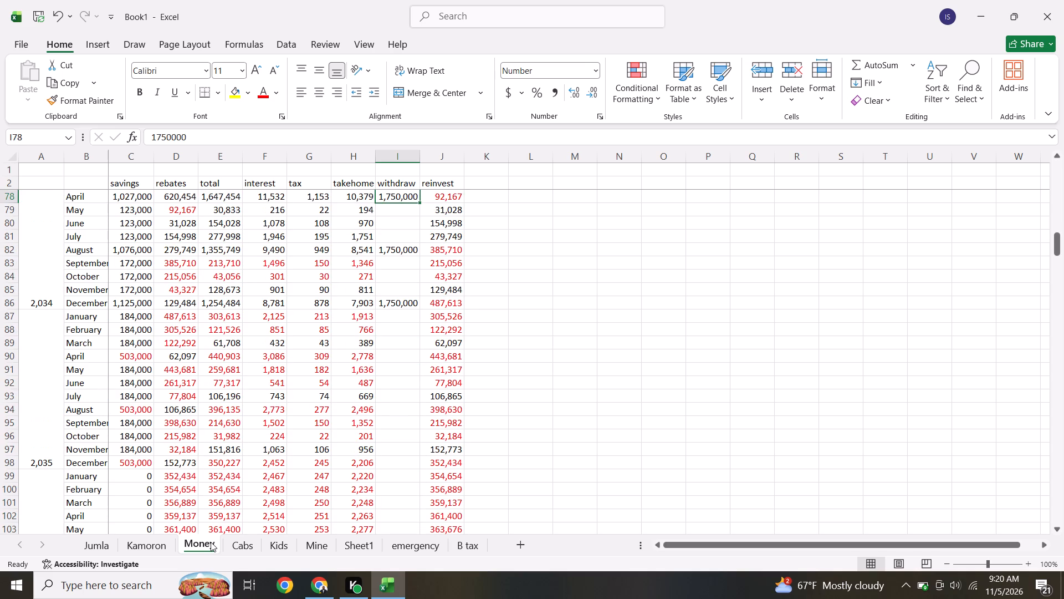
# Enter a withdrawal of 1,750,000 for April 2035 on the Money sheet.
pyautogui.press('Down')
pyautogui.press('Down')
pyautogui.press('Down')
pyautogui.press('Down')
pyautogui.press('Down')
pyautogui.press('Down')
pyautogui.press('Down')
pyautogui.press('Down')
pyautogui.press('Down')
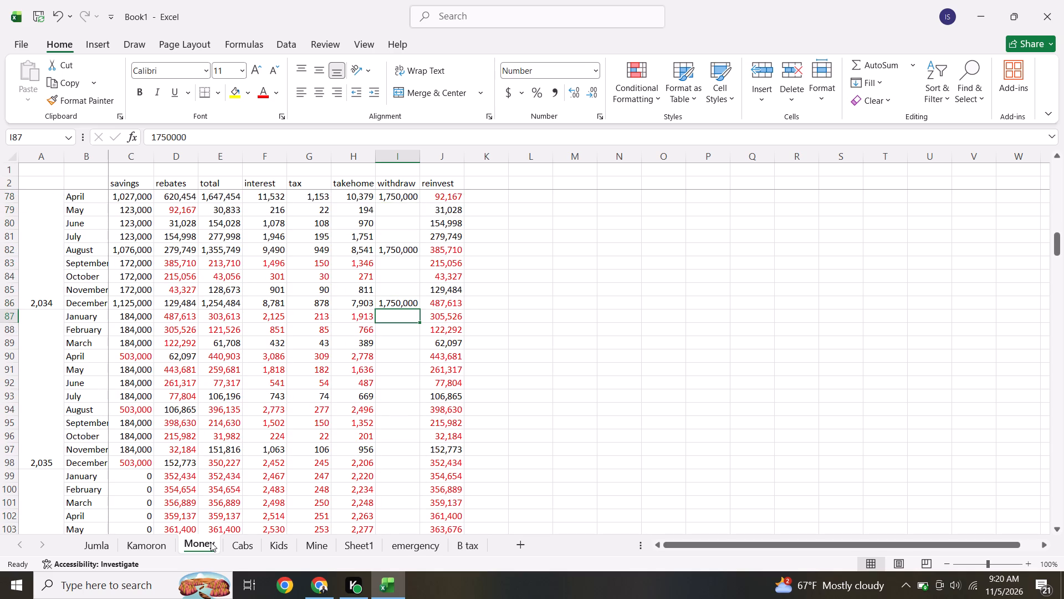
pyautogui.press('Down')
pyautogui.press('Down')
pyautogui.press('Down')
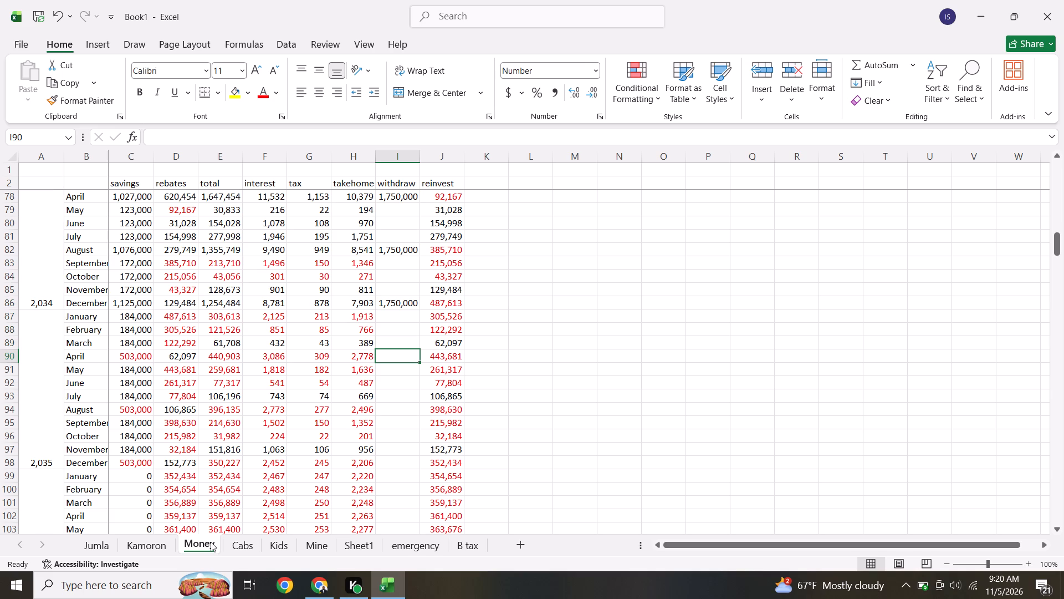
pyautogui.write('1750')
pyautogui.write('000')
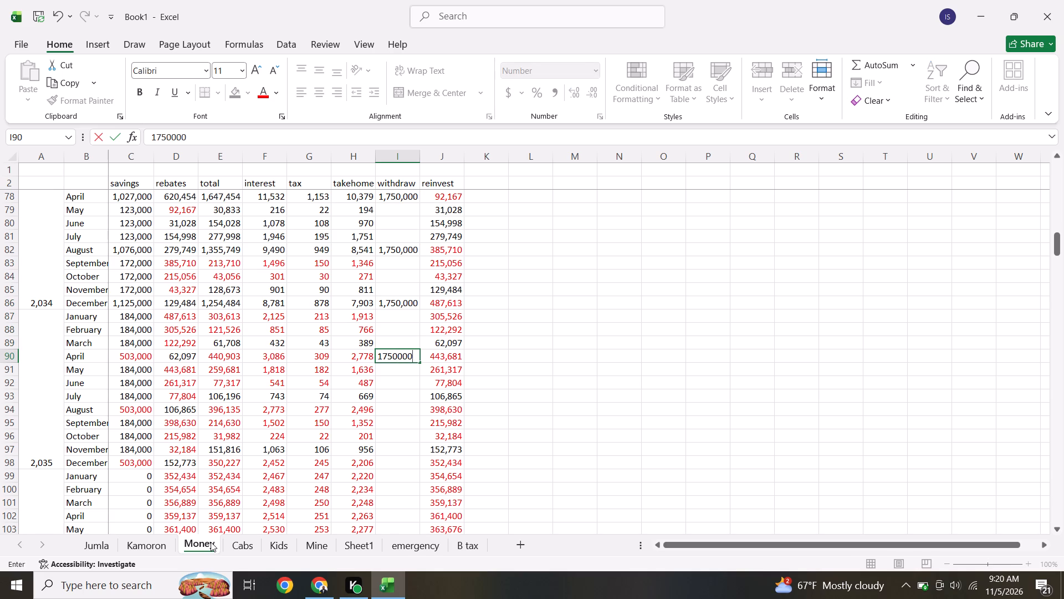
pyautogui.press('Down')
# Enter a withdrawal of 1,750,000 for August 2035 on the Money sheet.
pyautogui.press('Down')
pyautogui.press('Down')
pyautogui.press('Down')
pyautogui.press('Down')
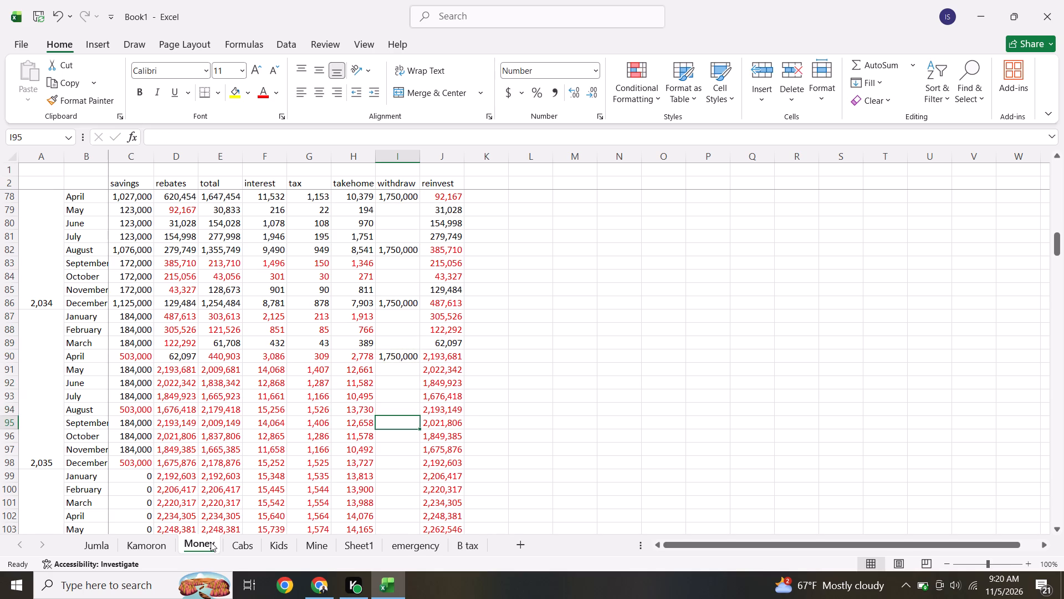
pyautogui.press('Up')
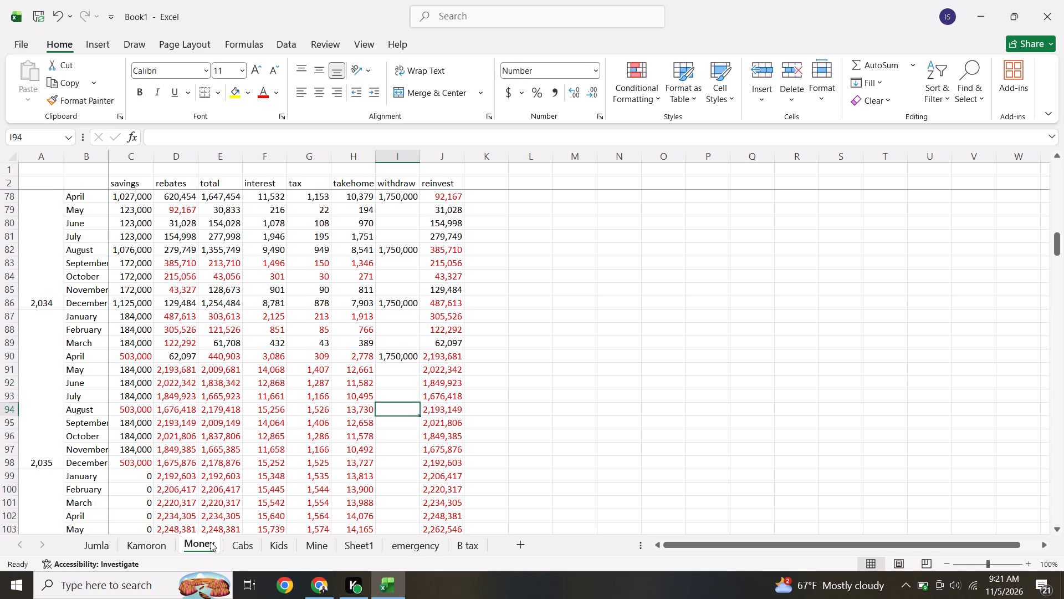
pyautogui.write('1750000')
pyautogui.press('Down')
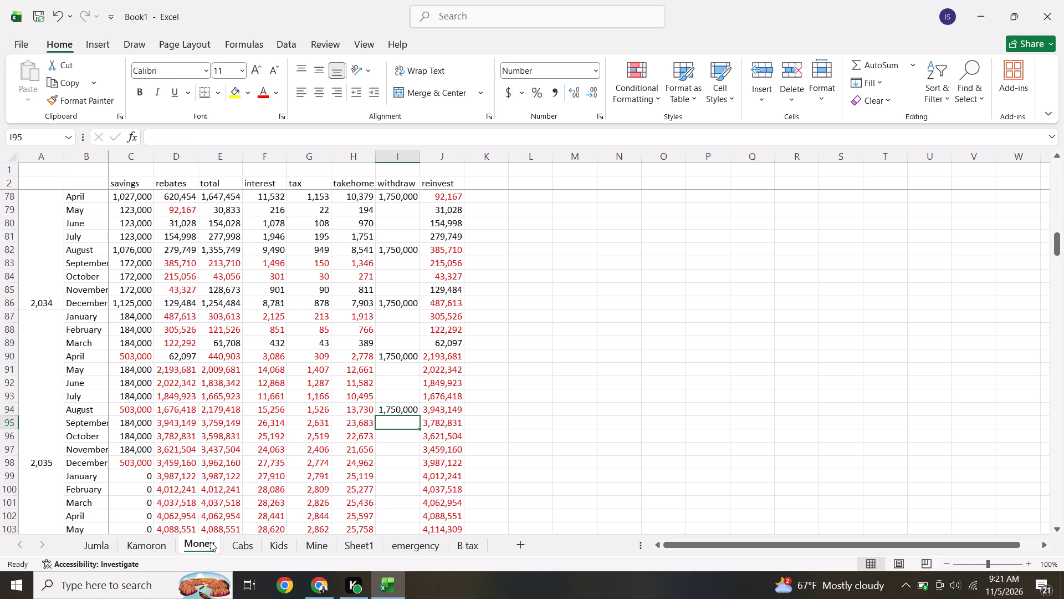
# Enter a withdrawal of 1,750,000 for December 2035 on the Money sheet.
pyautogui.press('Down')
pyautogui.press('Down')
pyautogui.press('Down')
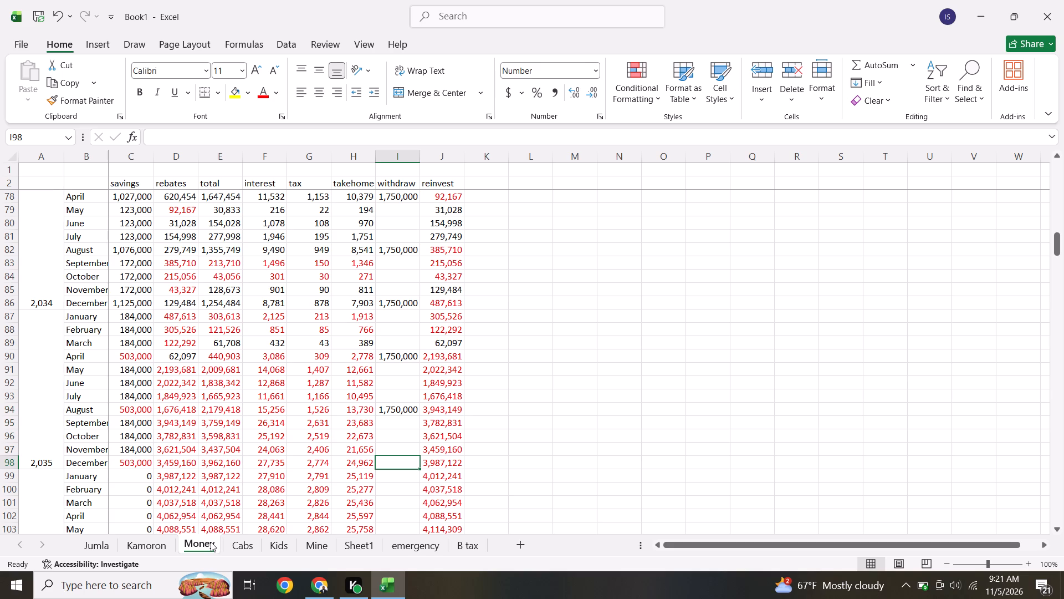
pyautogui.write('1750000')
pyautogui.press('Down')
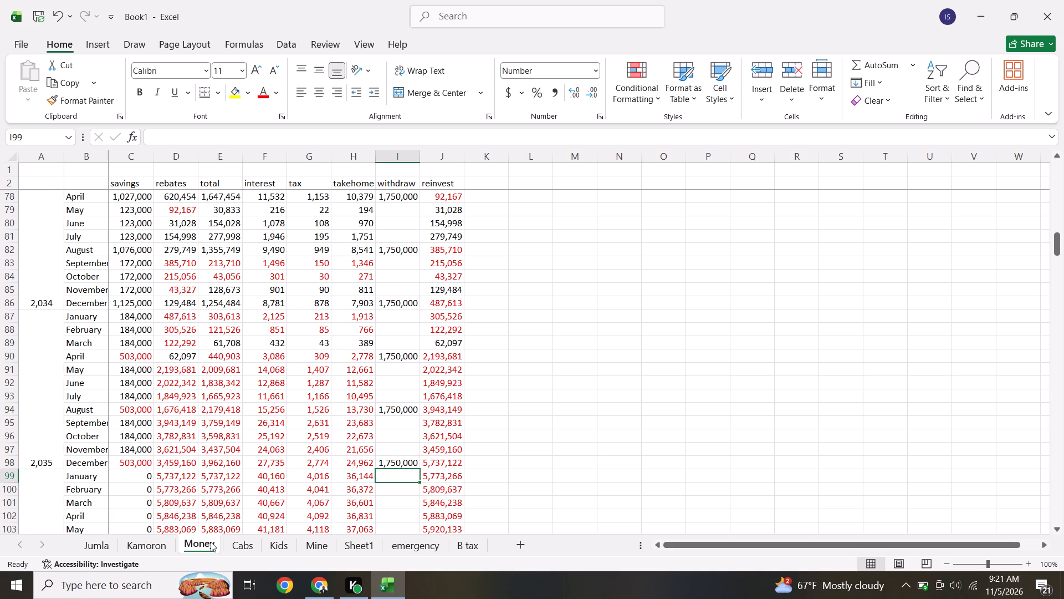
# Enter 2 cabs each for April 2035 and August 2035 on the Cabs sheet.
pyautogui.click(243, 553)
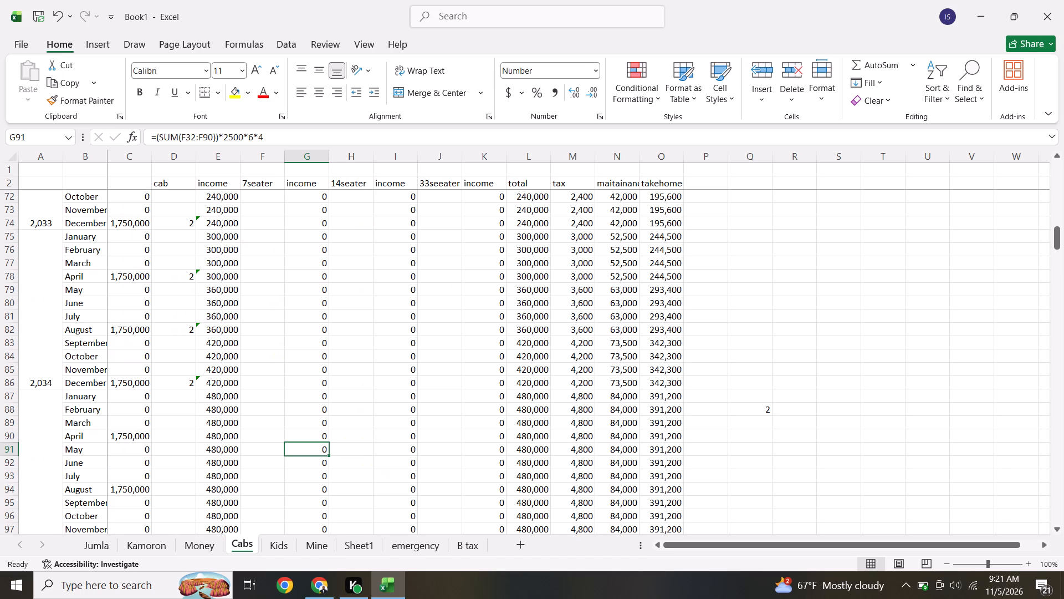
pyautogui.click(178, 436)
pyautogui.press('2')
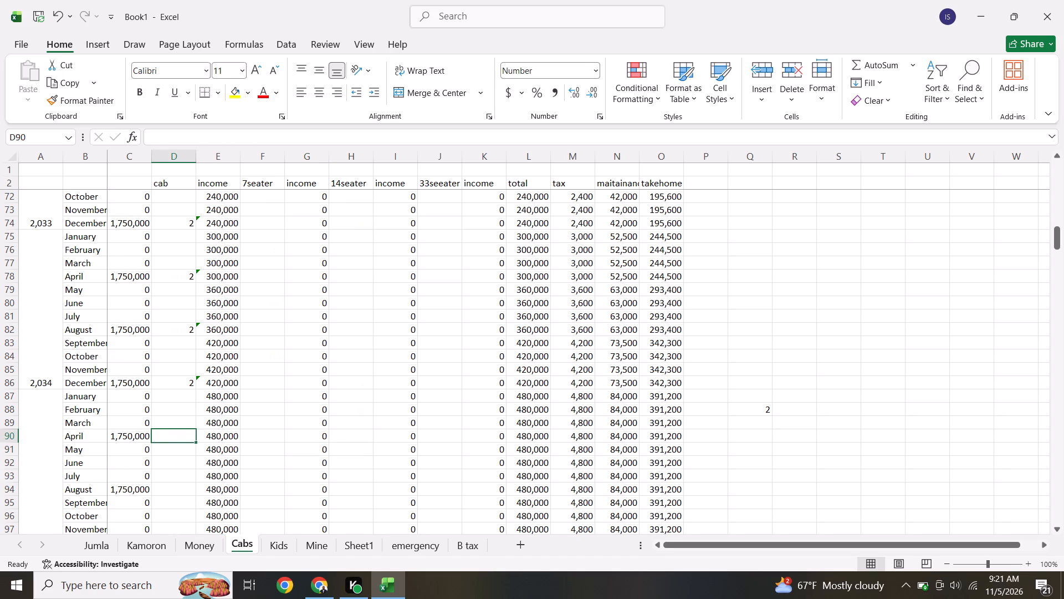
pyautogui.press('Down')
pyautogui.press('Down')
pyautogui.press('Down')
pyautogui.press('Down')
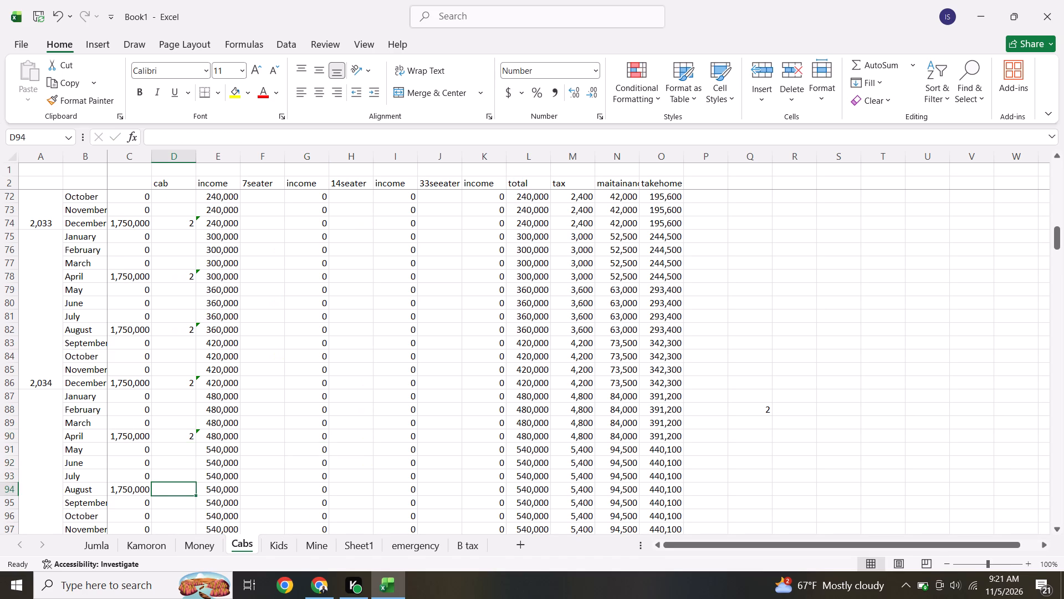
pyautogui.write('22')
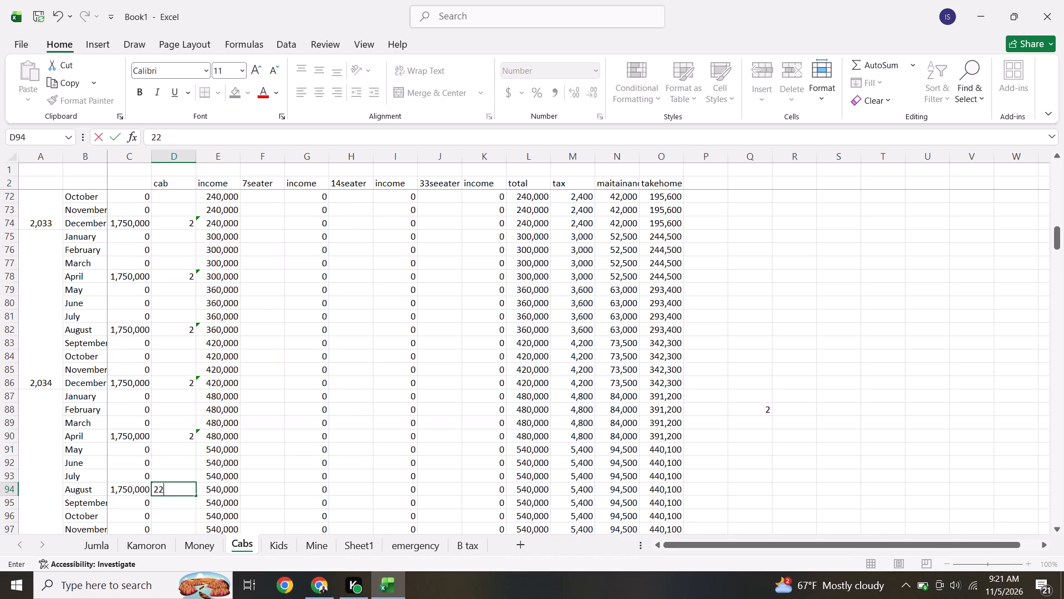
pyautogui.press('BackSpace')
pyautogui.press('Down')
# Examine the Cabs sheet's purchases and income from October 2035 through May 2036.
pyautogui.press('Down')
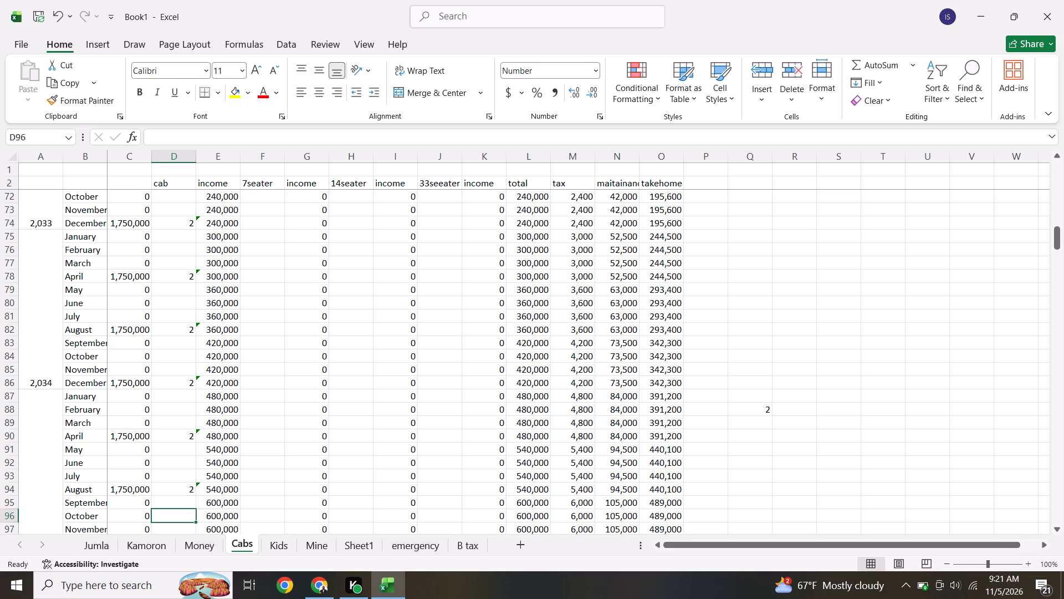
pyautogui.press('Down')
pyautogui.press('Down')
pyautogui.press('Down')
pyautogui.press('Down')
pyautogui.press('Down')
pyautogui.press('Down')
pyautogui.press('Down')
pyautogui.press('Down')
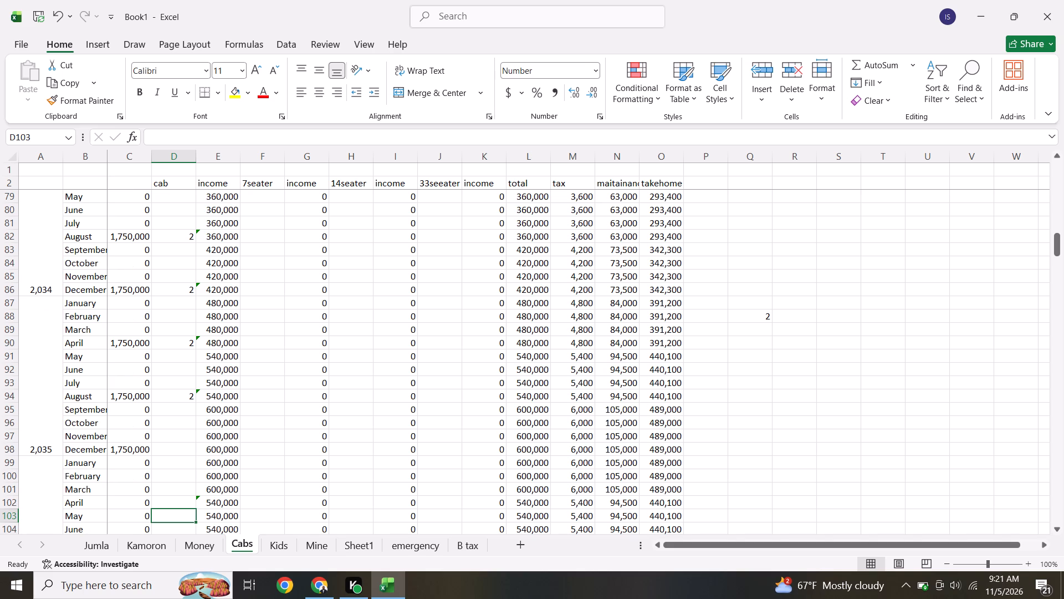
# Review the Jumla sheet's total expenses and leftover balances from September 2031 through June 2036.
pyautogui.click(101, 551)
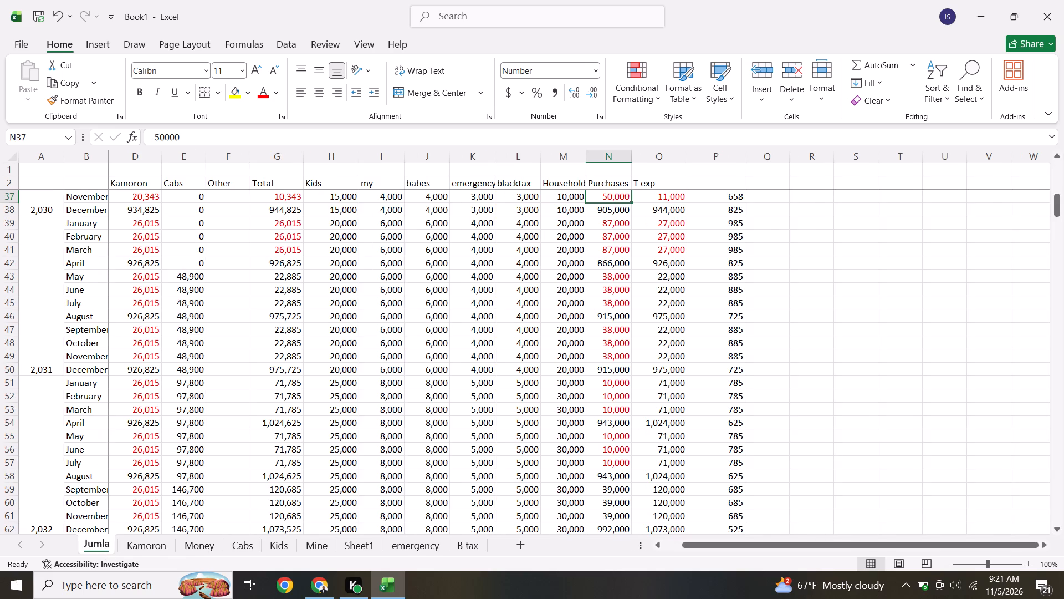
pyautogui.click(640, 327)
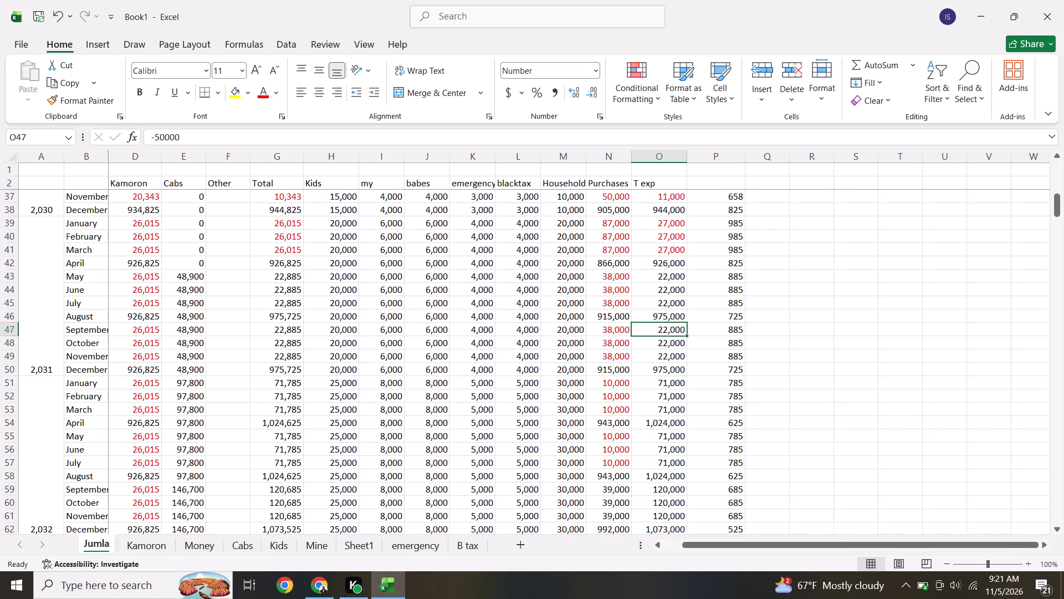
pyautogui.press('Down')
pyautogui.press('Down')
pyautogui.press('Down')
pyautogui.press('Down')
pyautogui.press('Down')
pyautogui.press('Down')
pyautogui.press('Down')
pyautogui.press('Down')
pyautogui.press('Down')
pyautogui.press('Down')
pyautogui.press('Down')
pyautogui.press('Down')
pyautogui.press('Down')
pyautogui.press('Down')
pyautogui.press('Down')
pyautogui.press('Down')
pyautogui.press('Down')
pyautogui.press('Down')
pyautogui.press('Down')
pyautogui.press('Down')
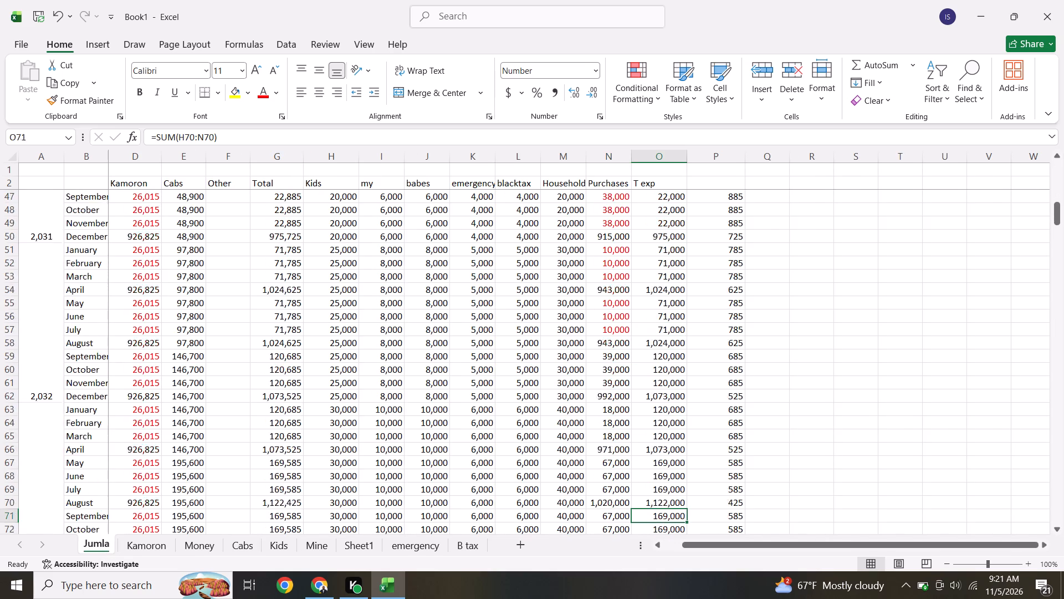
pyautogui.press('Down')
pyautogui.press('Down')
pyautogui.press('Down')
pyautogui.press('Down')
pyautogui.press('Down')
pyautogui.press('Down')
pyautogui.press('Down')
pyautogui.press('Down')
pyautogui.press('Down')
pyautogui.press('Down')
pyautogui.press('Down')
pyautogui.press('Down')
pyautogui.press('Down')
pyautogui.press('Down')
pyautogui.press('Down')
pyautogui.press('Down')
pyautogui.press('Down')
pyautogui.press('Down')
pyautogui.press('Down')
pyautogui.press('Down')
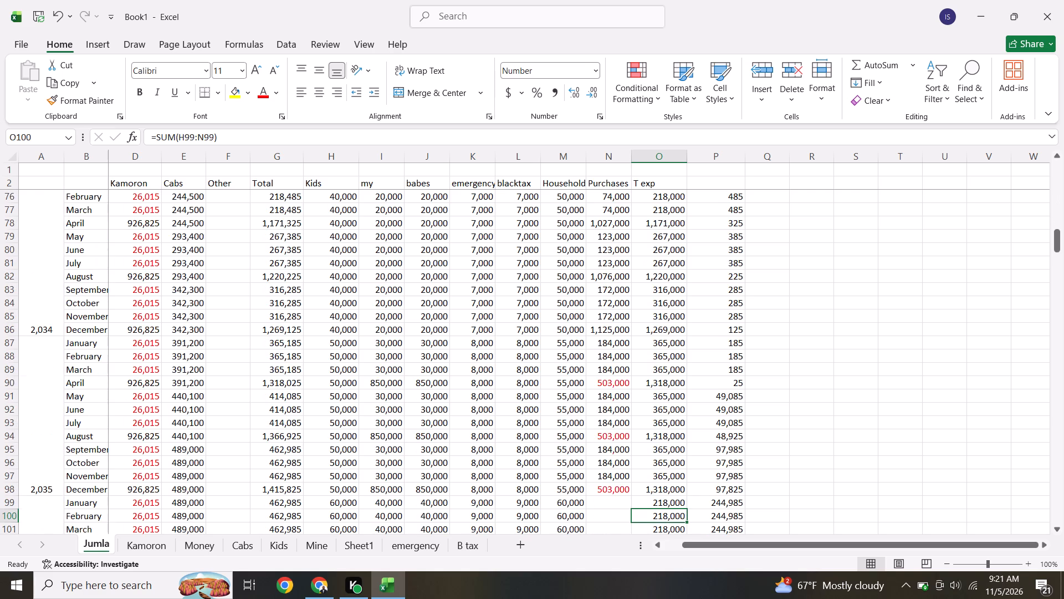
pyautogui.press('Down')
pyautogui.press('Down')
pyautogui.press('Down')
pyautogui.press('Down')
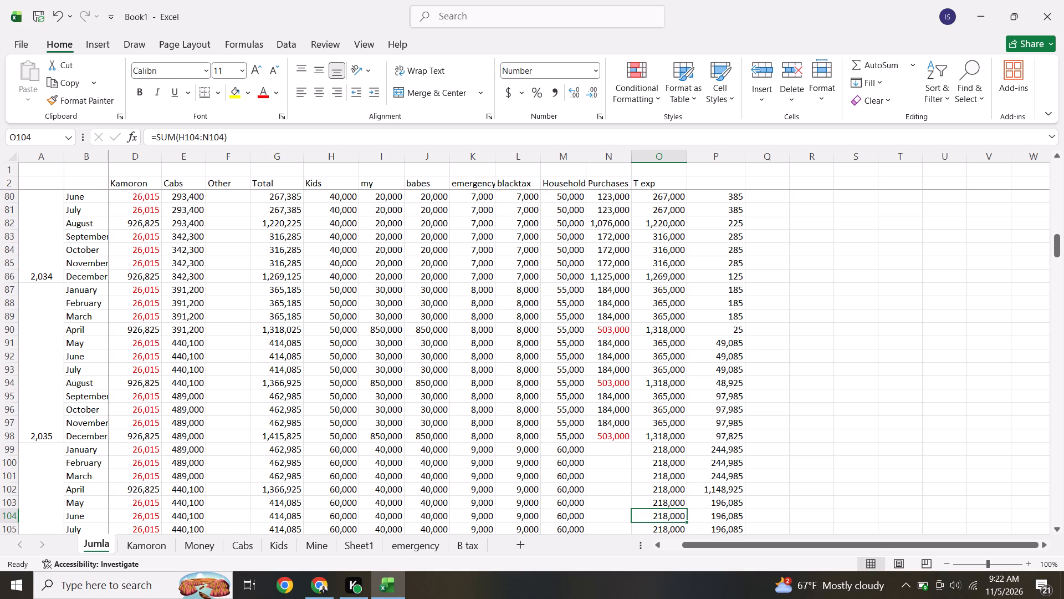
# Clear the Money sheet's withdrawals from March 2035 through March 2036 by filling blank cells over them.
pyautogui.click(193, 547)
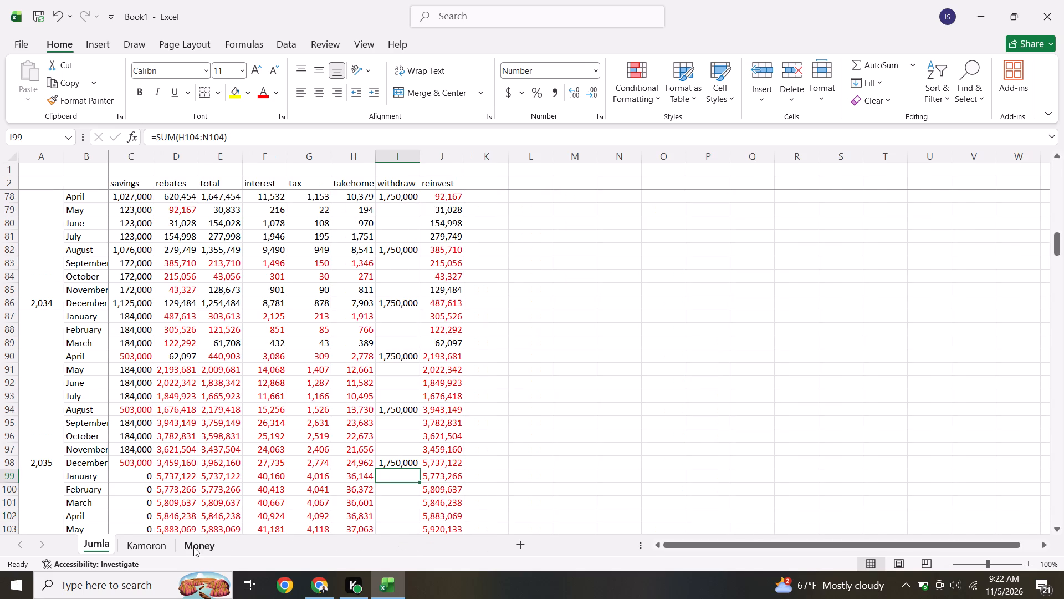
pyautogui.click(400, 337)
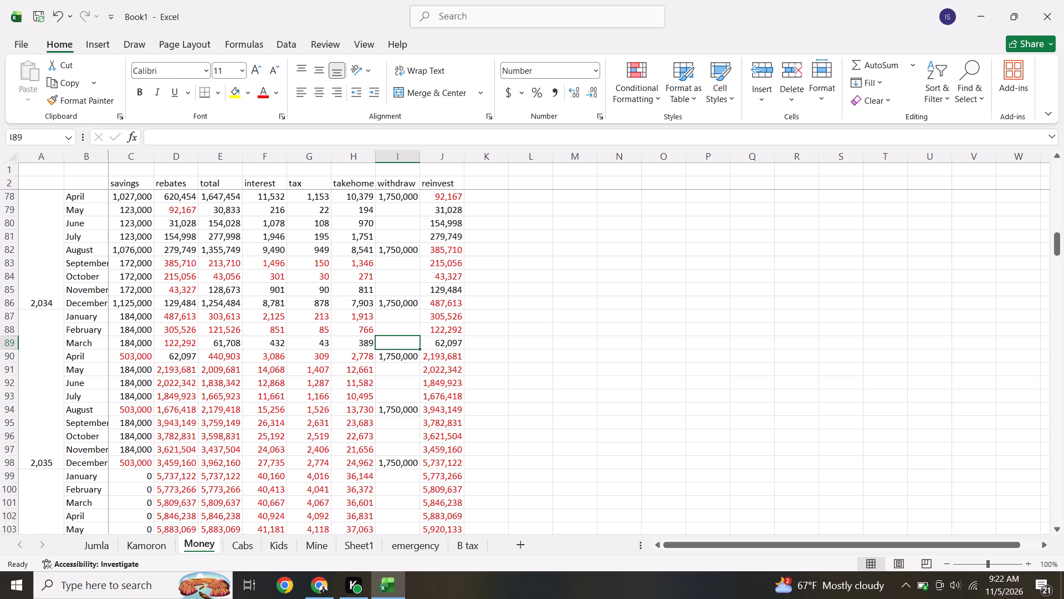
pyautogui.moveTo(421, 348); pyautogui.dragTo(394, 507)
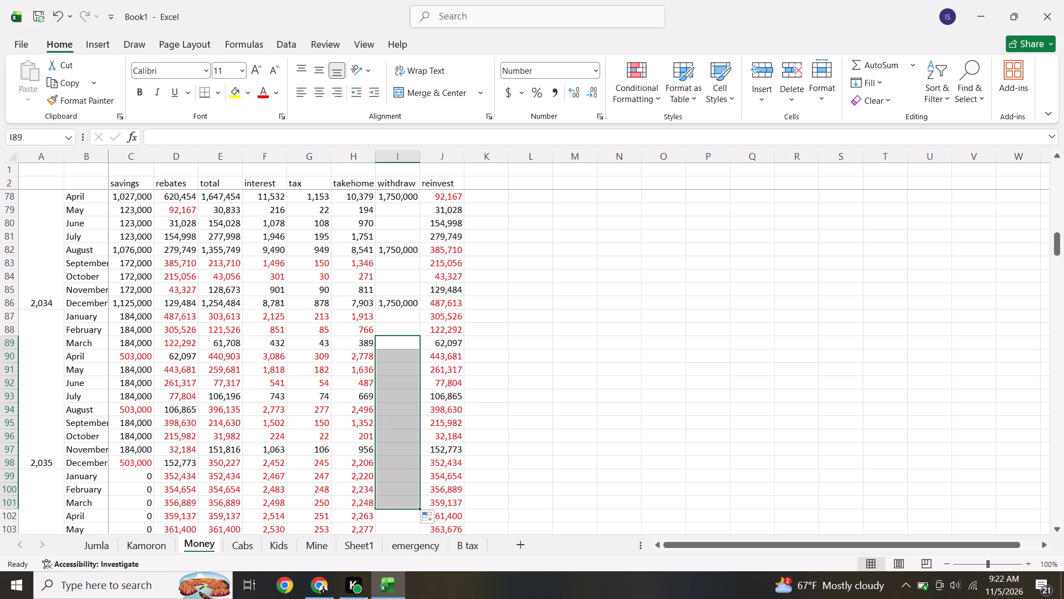
pyautogui.click(592, 319)
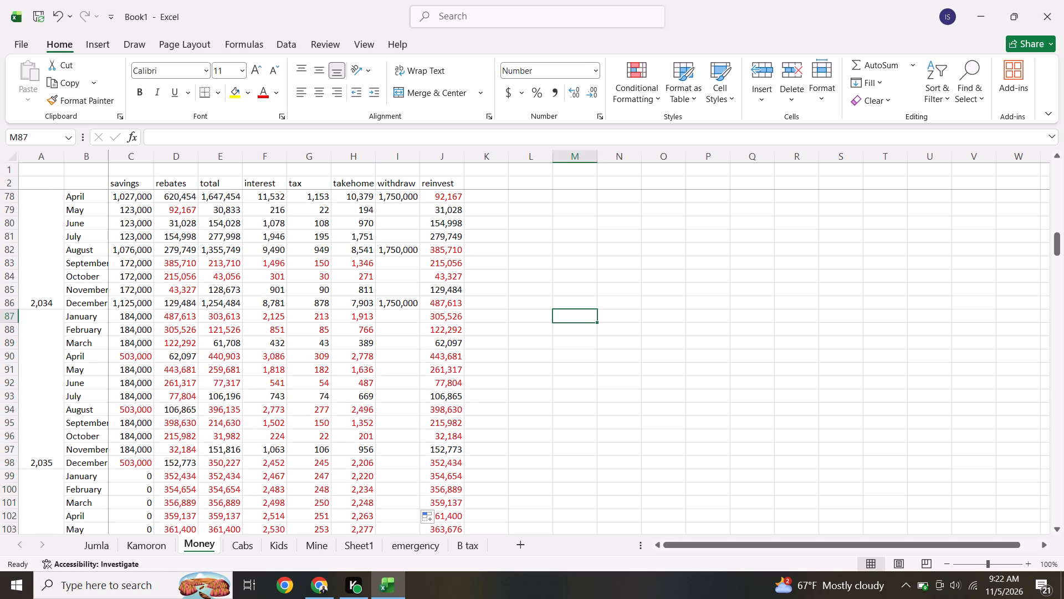
# Clear the cab quantities from February 2035 through January 2036 on the Cabs sheet by filling blank cells over them.
pyautogui.click(236, 547)
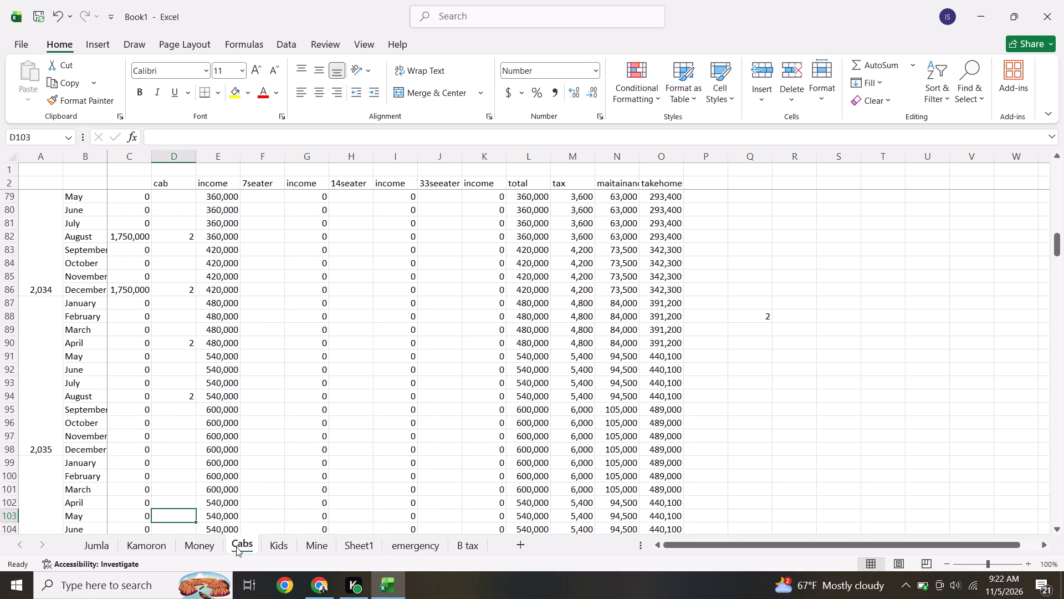
pyautogui.click(189, 313)
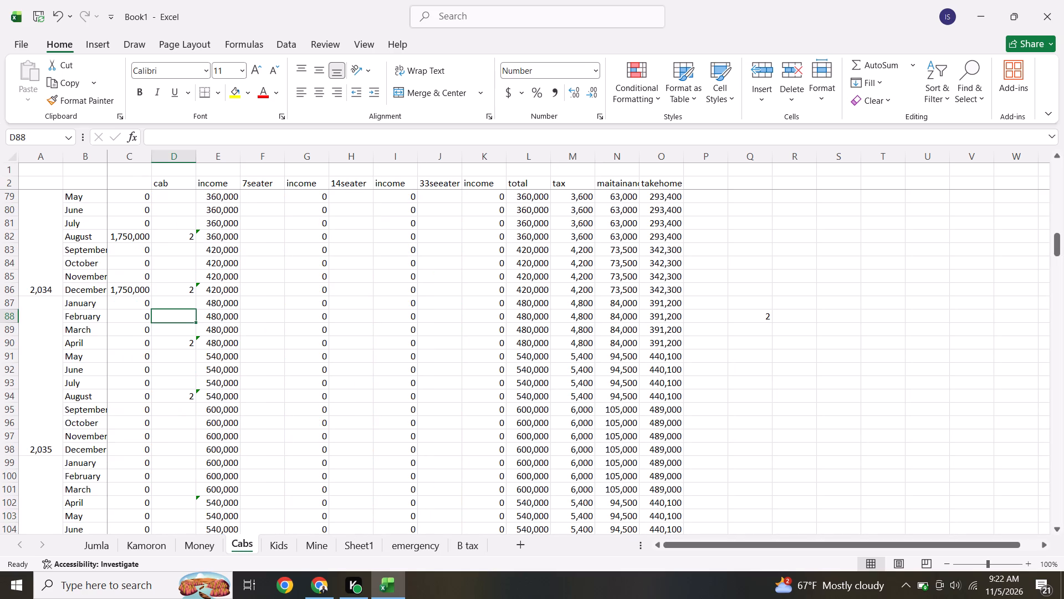
pyautogui.moveTo(196, 320); pyautogui.dragTo(173, 466)
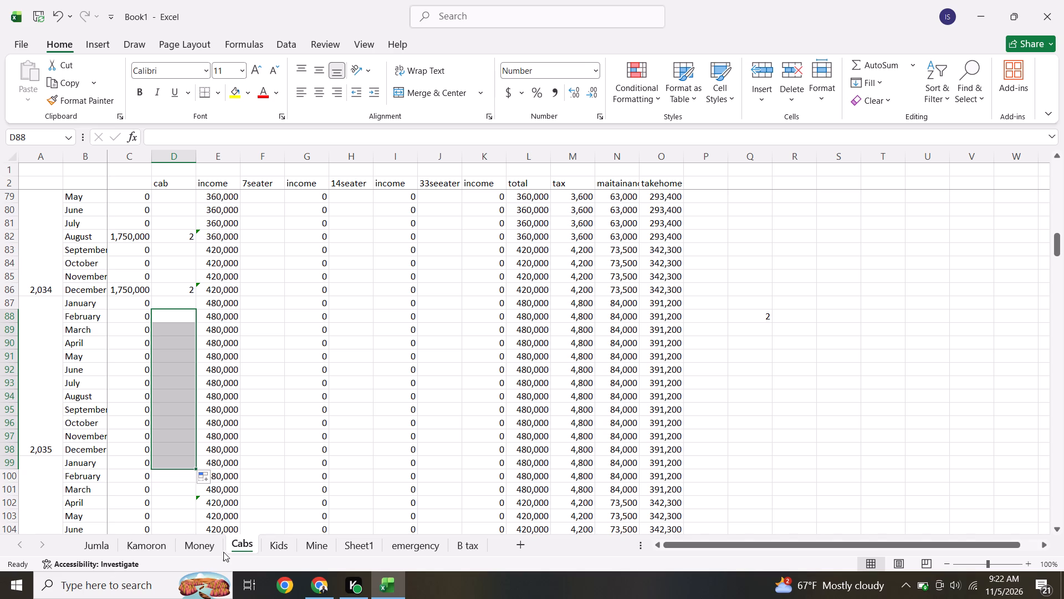
# Return to the Jumla sheet to examine its 2035 and 2036 income, expenses and leftover balances.
pyautogui.click(102, 543)
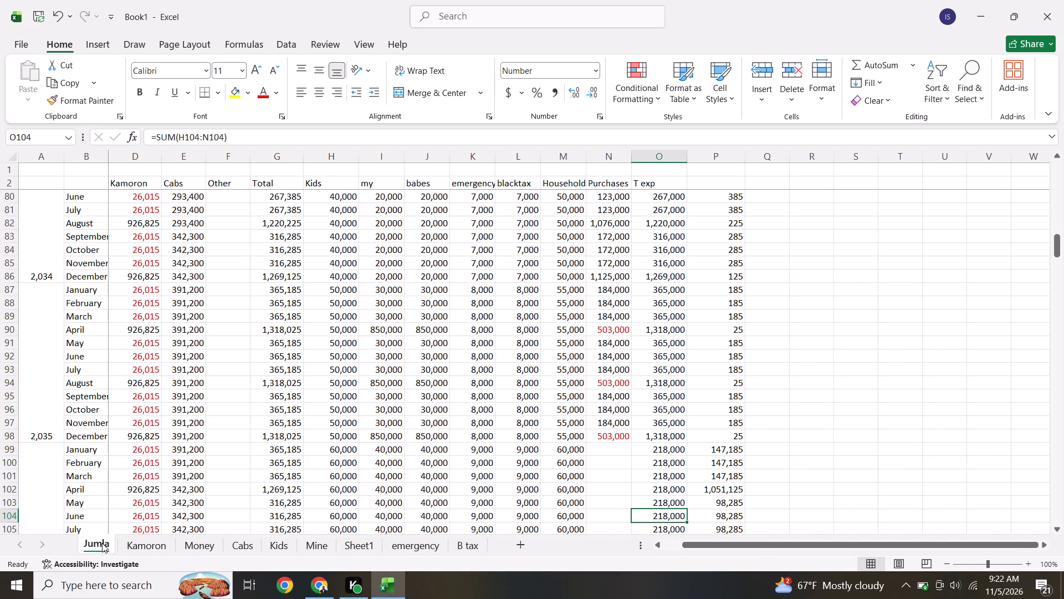
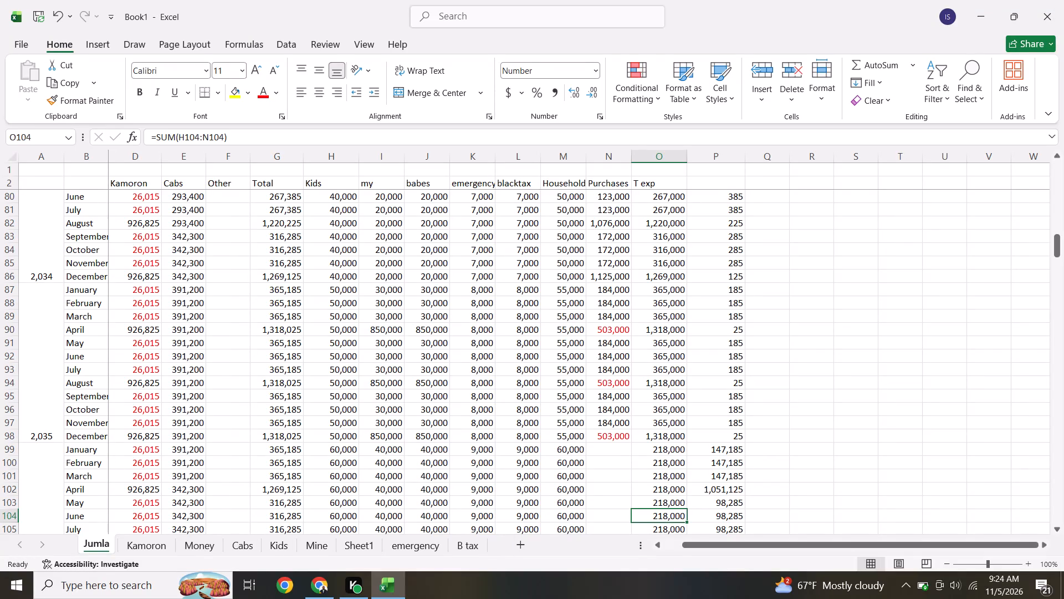
# Select the empty Purchases cell for January 2036 on the Jumla sheet.
pyautogui.click(615, 447)
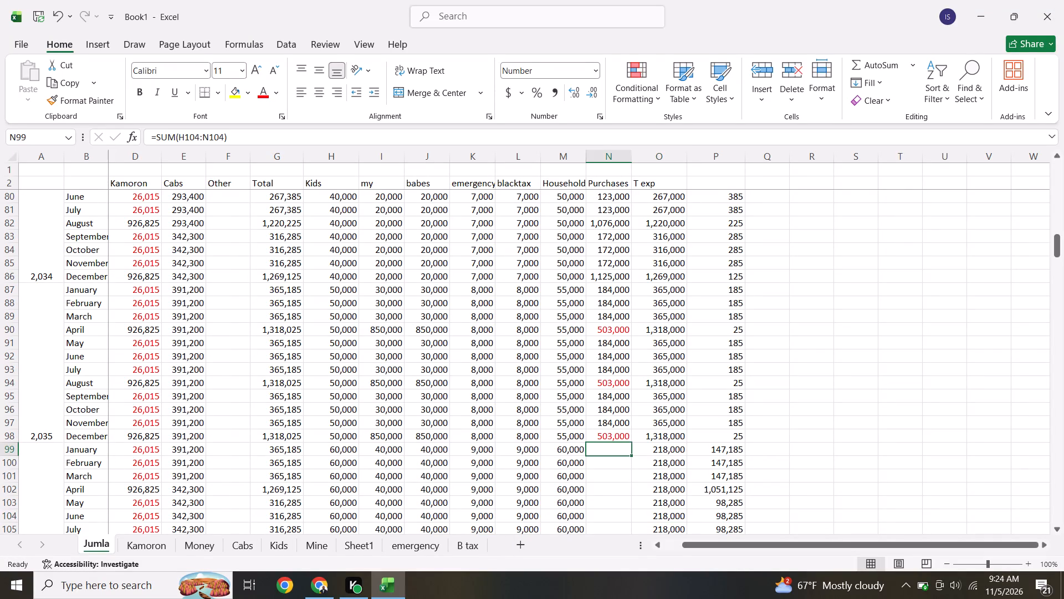
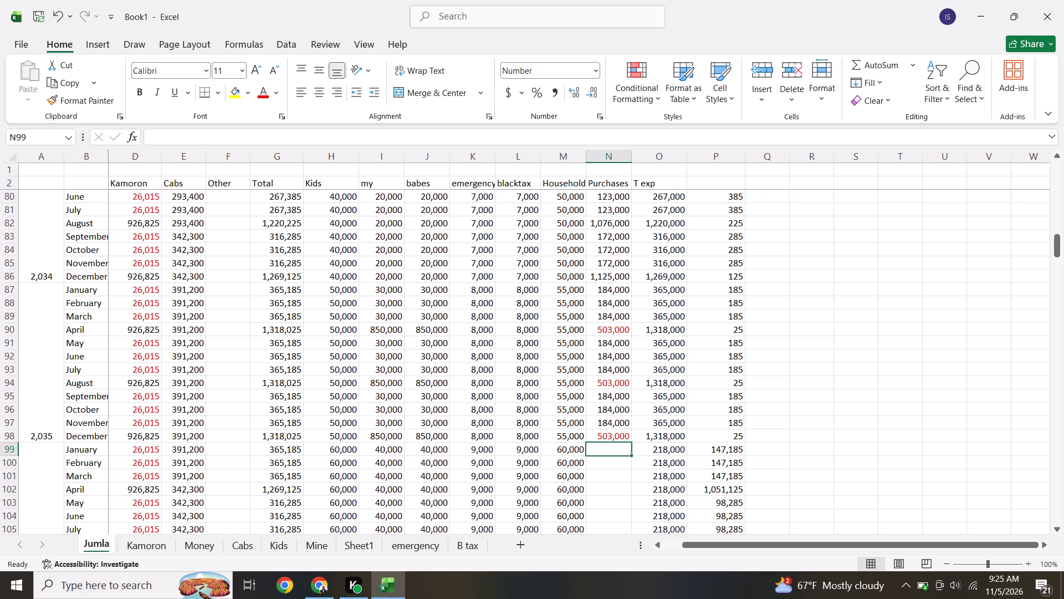
# Examine the savings, total, withdraw and reinvest figures on the Money sheet from early 2032 through December 2035.
pyautogui.click(384, 327)
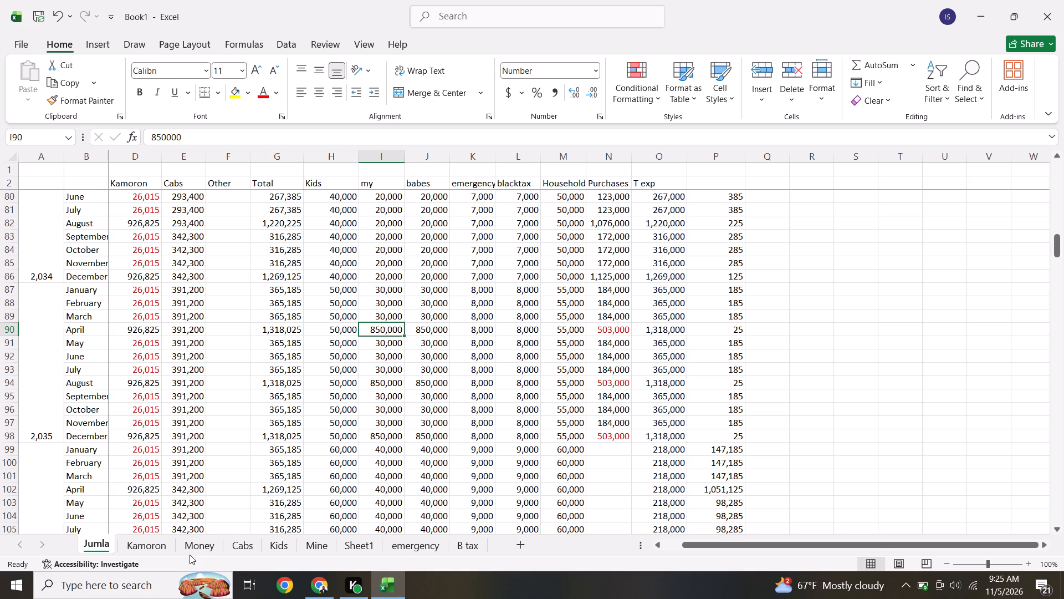
pyautogui.click(154, 552)
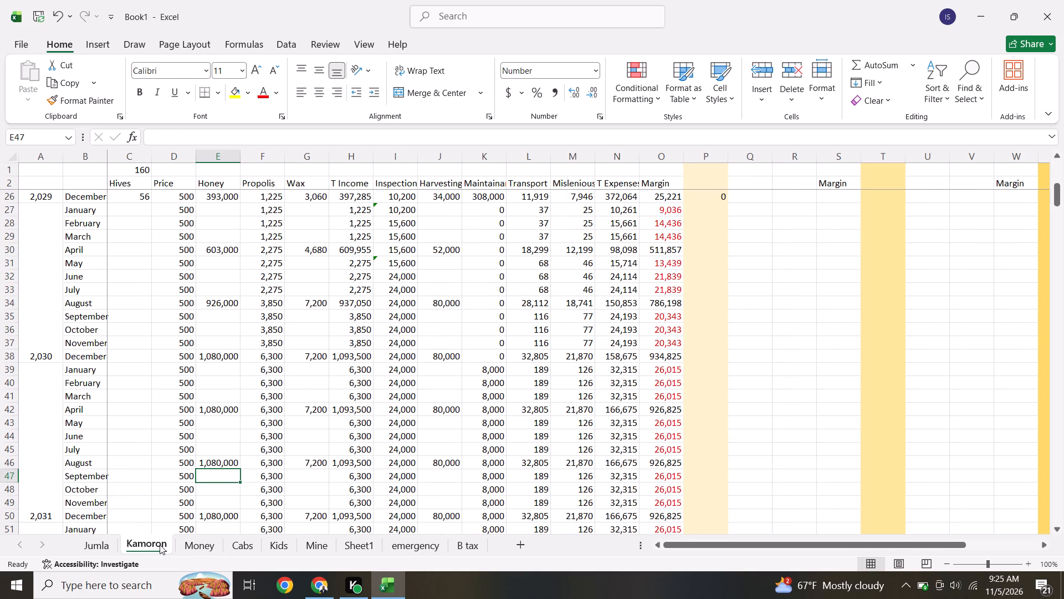
pyautogui.click(198, 542)
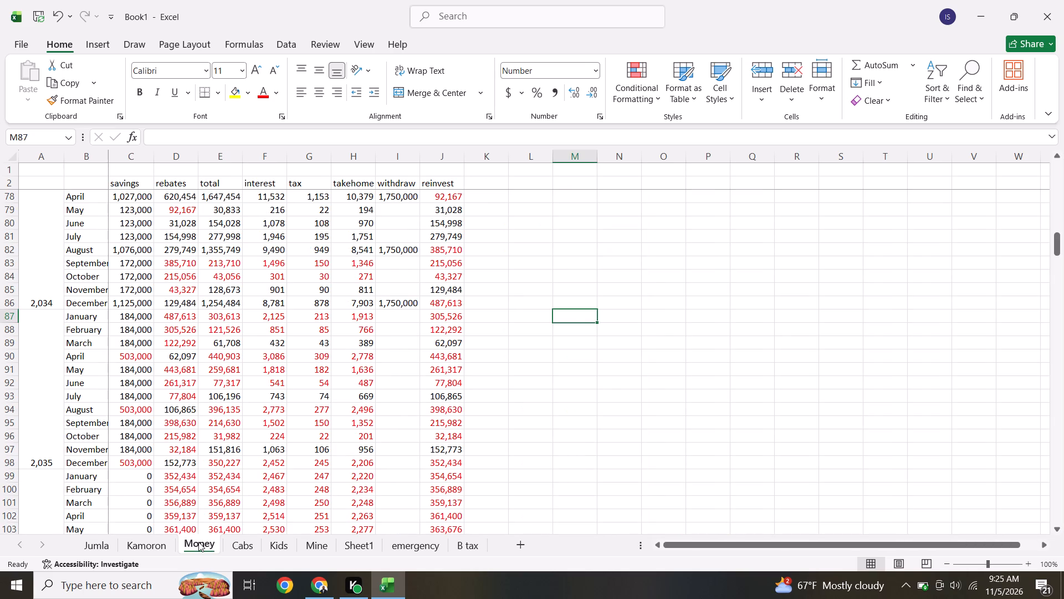
pyautogui.press('Up')
pyautogui.press('Up')
pyautogui.press('Up')
pyautogui.press('Up')
pyautogui.press('Up')
pyautogui.press('Up')
pyautogui.press('Up')
pyautogui.press('Up')
pyautogui.press('Up')
pyautogui.press('Up')
pyautogui.press('Up')
pyautogui.press('Up')
pyautogui.press('Up')
pyautogui.press('Up')
pyautogui.press('Up')
pyautogui.press('Up')
pyautogui.press('Up')
pyautogui.press('Up')
pyautogui.press('Up')
pyautogui.press('Up')
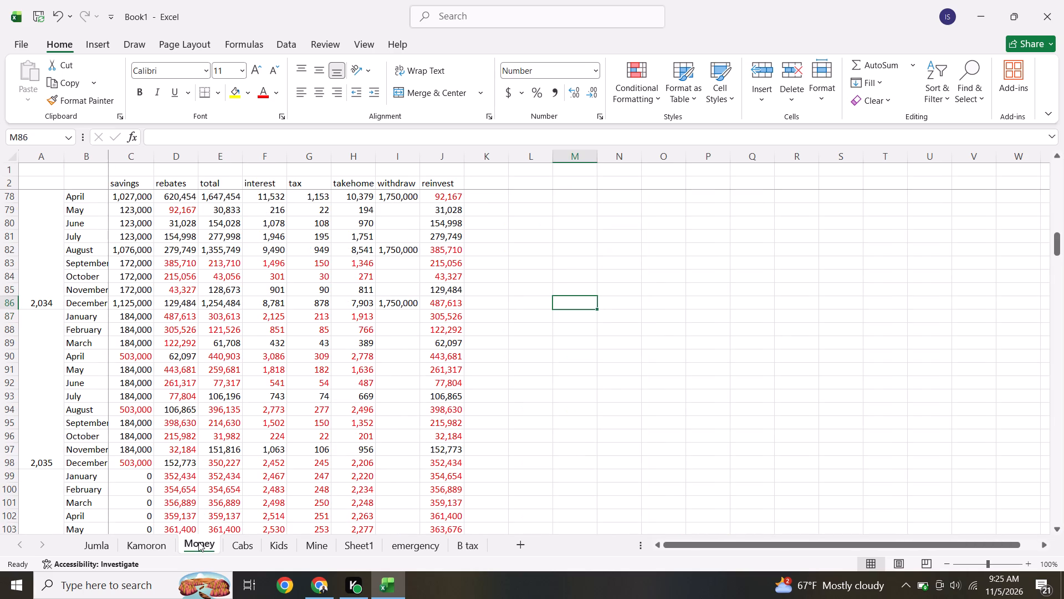
pyautogui.press('Up')
pyautogui.press('Up')
pyautogui.press('Up')
pyautogui.press('Up')
pyautogui.press('Up')
pyautogui.press('Up')
pyautogui.press('Up')
pyautogui.press('Up')
pyautogui.press('Up')
pyautogui.press('Up')
pyautogui.press('Up')
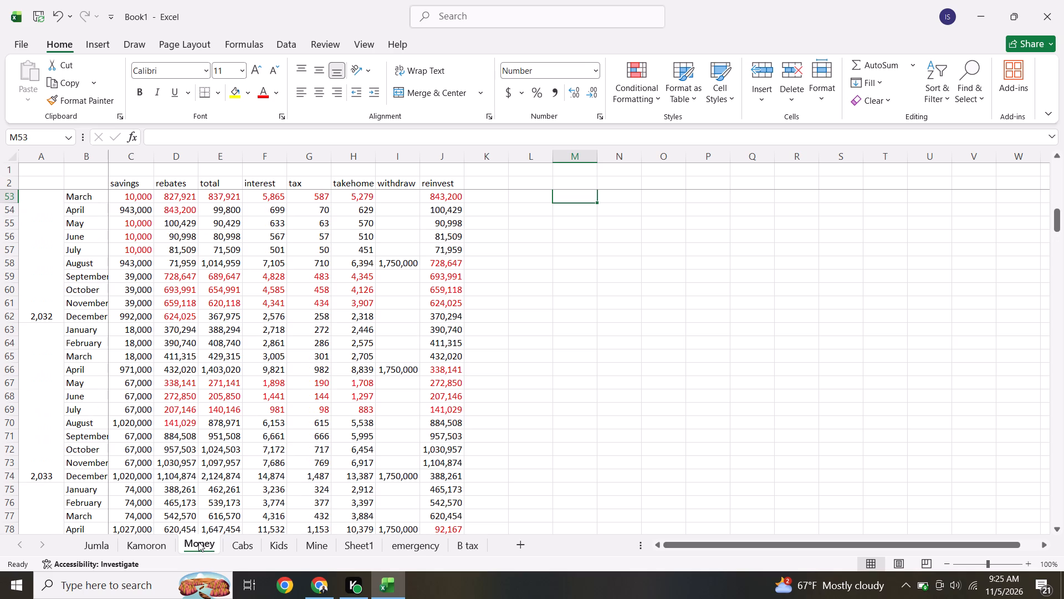
pyautogui.press('Up')
pyautogui.press('Down')
pyautogui.press('Down')
pyautogui.press('Down')
pyautogui.press('Down')
pyautogui.press('Down')
pyautogui.press('Down')
pyautogui.press('Down')
pyautogui.press('Down')
pyautogui.press('Down')
pyautogui.press('Down')
pyautogui.press('Down')
pyautogui.press('Down')
pyautogui.press('Down')
pyautogui.press('Down')
pyautogui.press('Down')
pyautogui.press('Down')
pyautogui.press('Down')
pyautogui.press('Down')
pyautogui.press('Down')
pyautogui.press('Down')
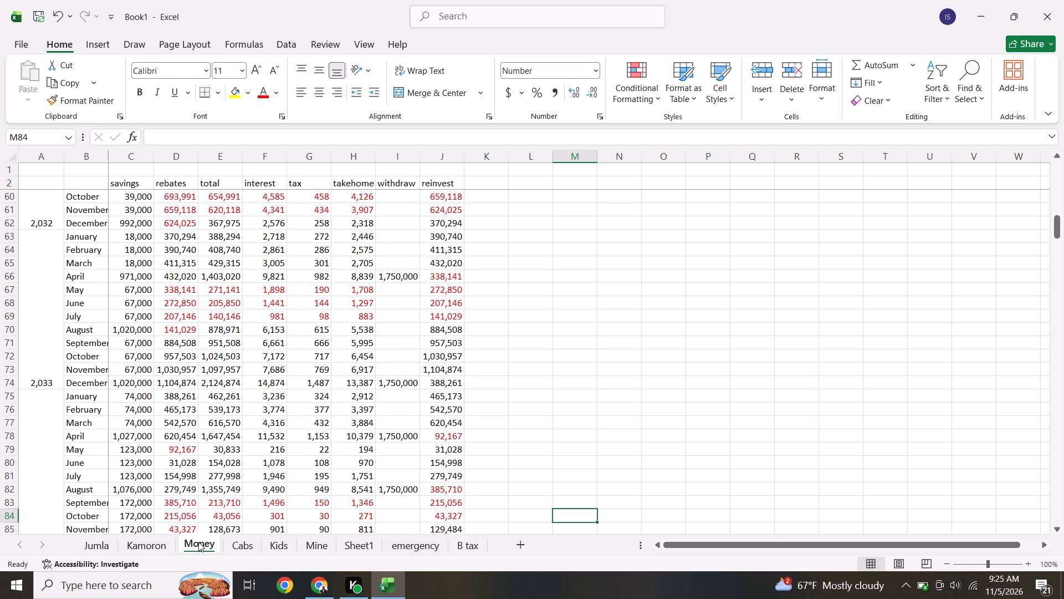
pyautogui.press('Down')
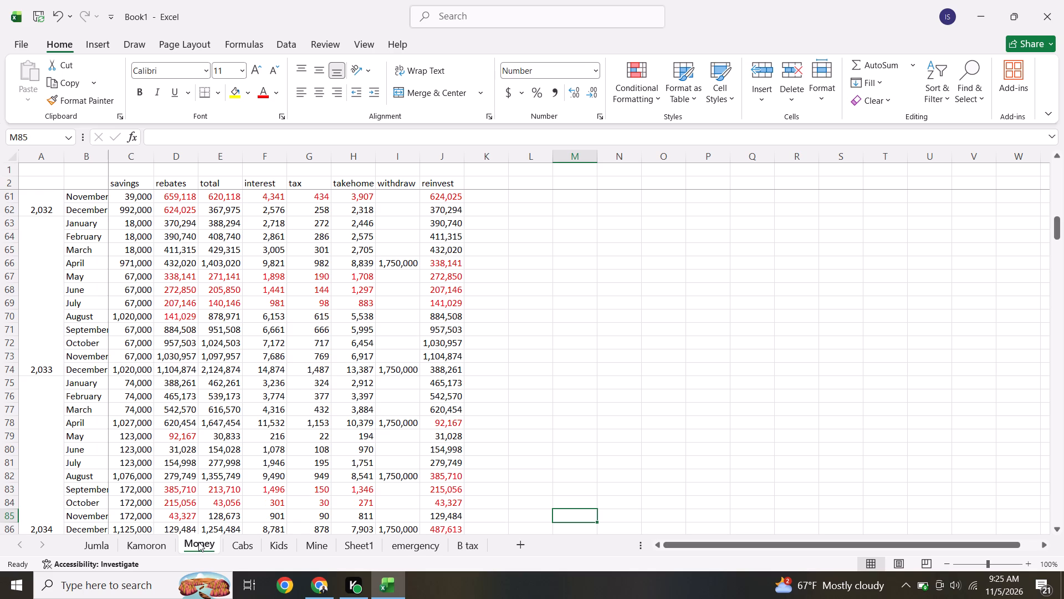
pyautogui.press('Down')
pyautogui.press('Down')
pyautogui.press('Down')
pyautogui.press('Down')
pyautogui.press('Down')
pyautogui.press('Down')
pyautogui.press('Down')
pyautogui.press('Down')
pyautogui.press('Down')
pyautogui.press('Down')
pyautogui.press('Down')
pyautogui.press('Down')
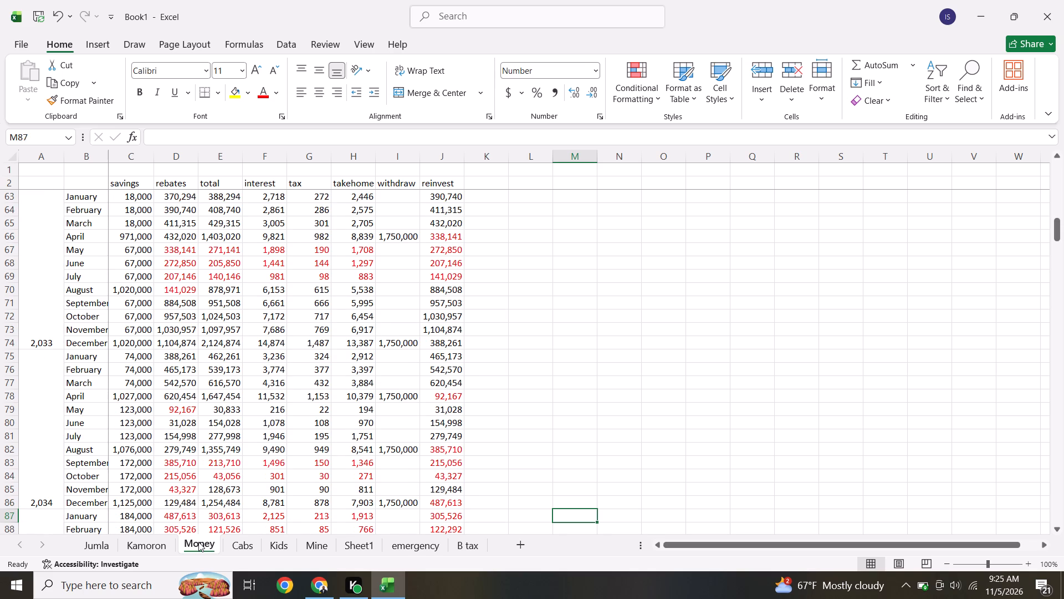
pyautogui.press('Down')
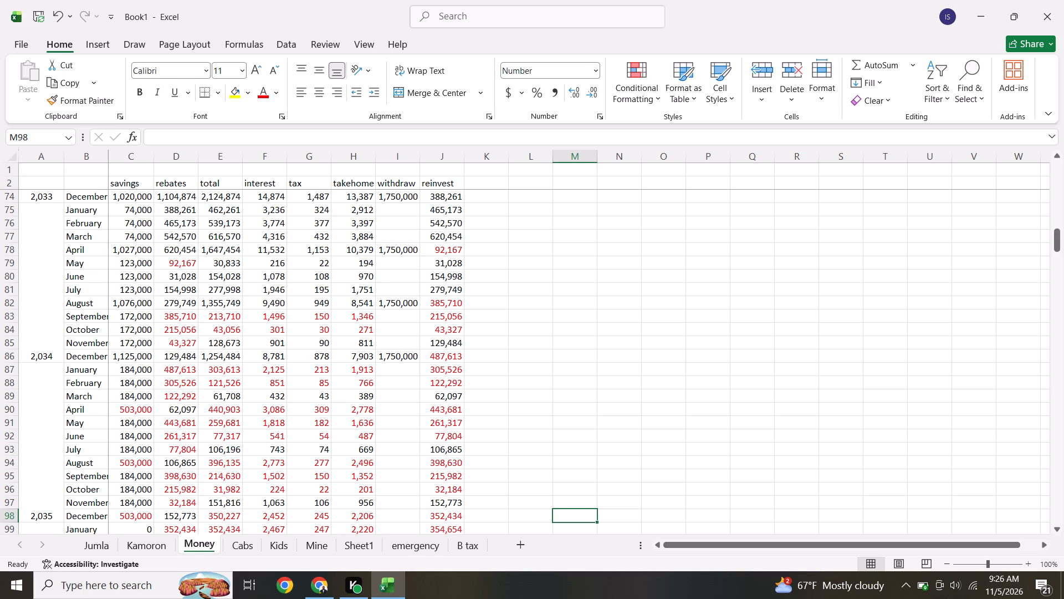
# Review the withdraw column on the Money sheet from December 2034 back to March 2033.
pyautogui.click(397, 349)
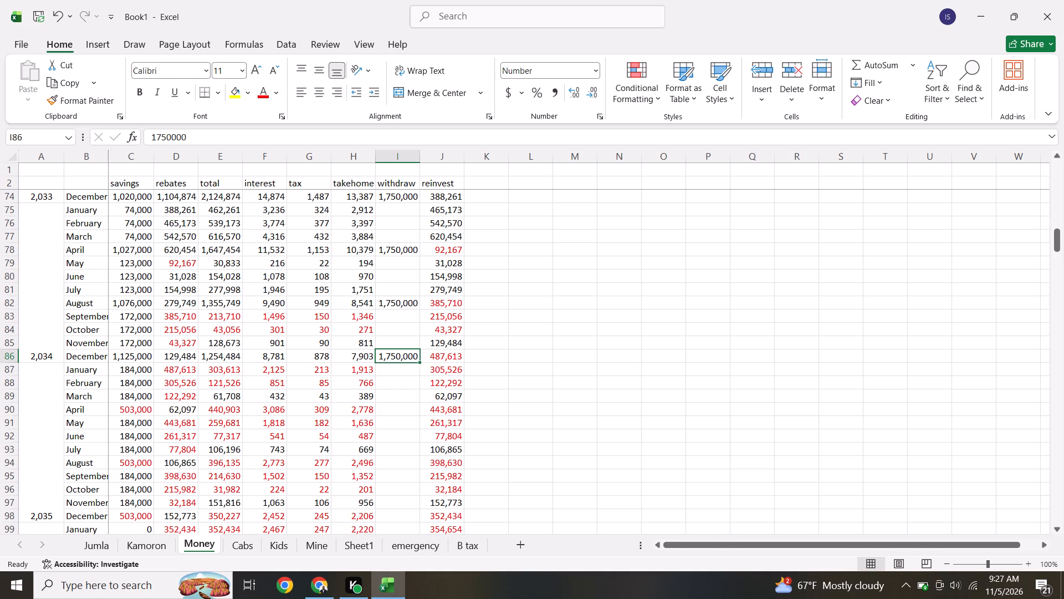
pyautogui.press('Up')
pyautogui.press('Up')
pyautogui.press('Up')
pyautogui.press('Up')
pyautogui.press('Up')
pyautogui.press('Up')
pyautogui.press('Up')
pyautogui.press('Up')
pyautogui.press('Up')
pyautogui.press('Up')
pyautogui.press('Up')
pyautogui.press('Up')
pyautogui.press('Up')
pyautogui.press('Up')
pyautogui.press('Up')
pyautogui.press('Up')
pyautogui.press('Up')
pyautogui.press('Up')
pyautogui.press('Up')
pyautogui.press('Up')
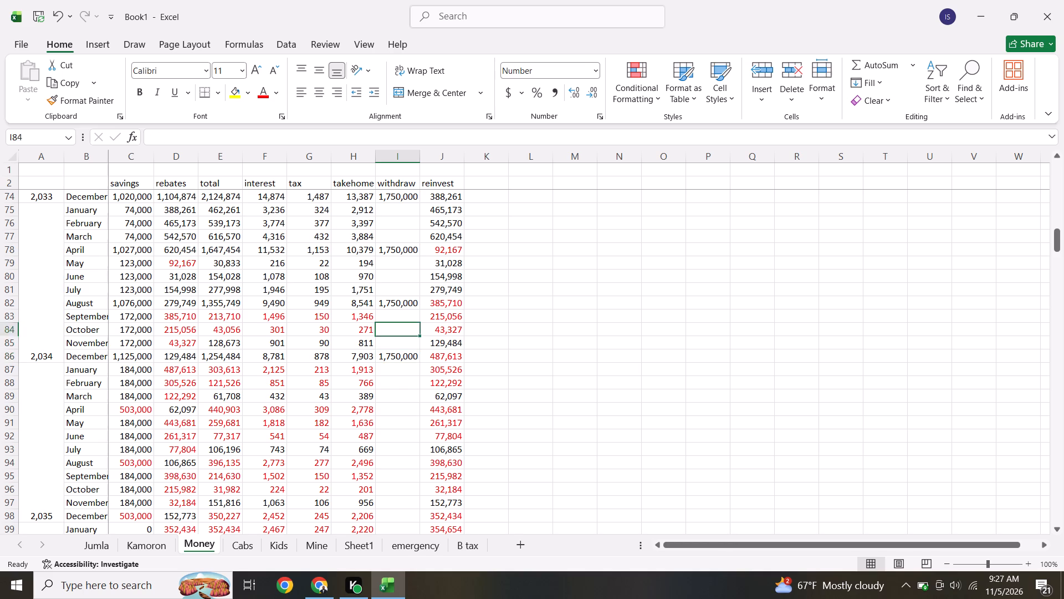
pyautogui.press('Up')
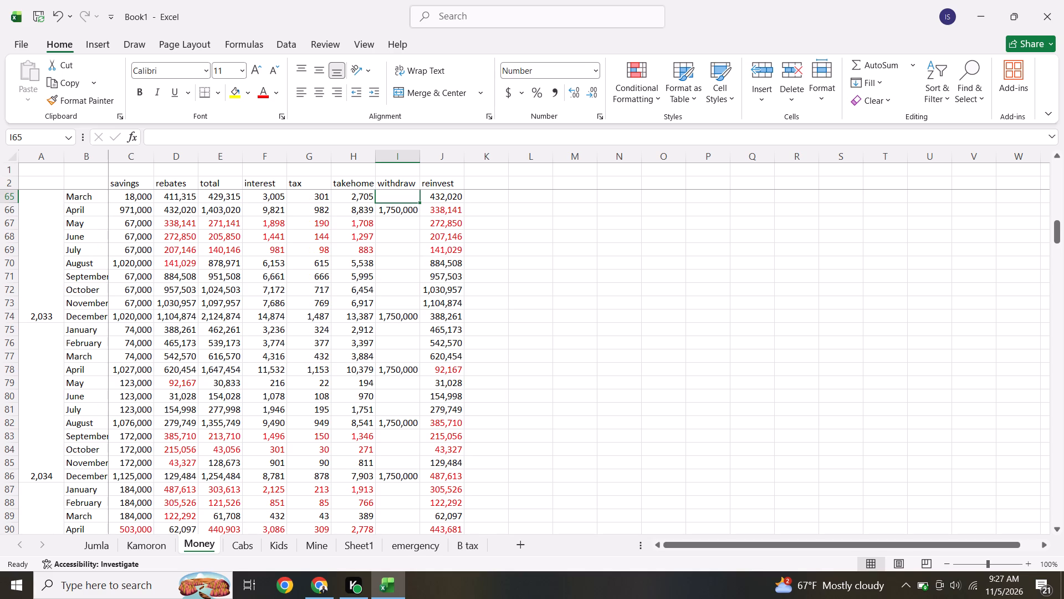
# In column K of the Money sheet's December 2033 row, enter a formula dividing that month's withdrawal by 300000.
pyautogui.click(494, 321)
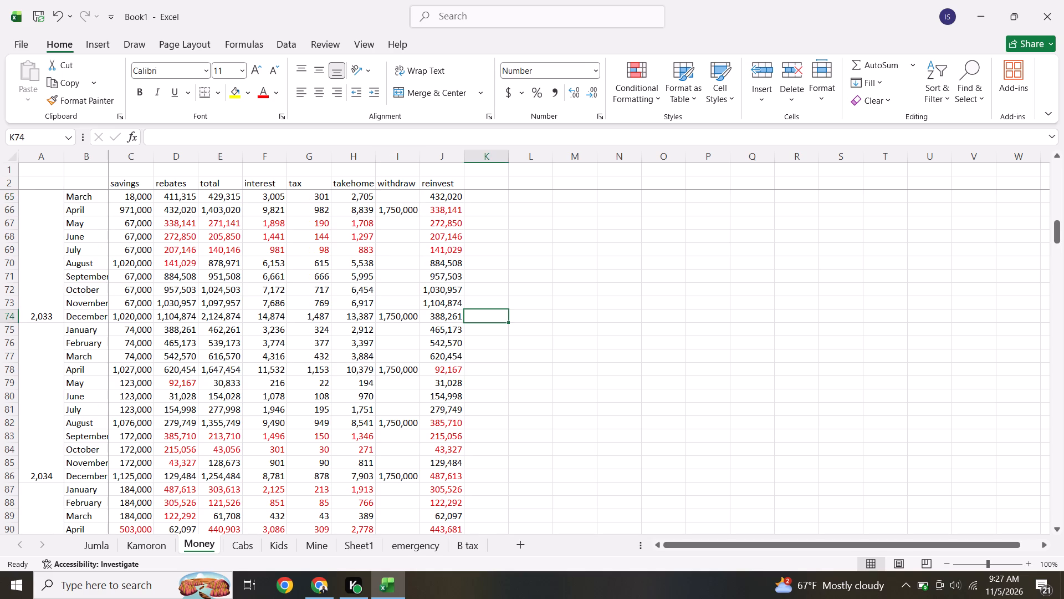
pyautogui.press('=')
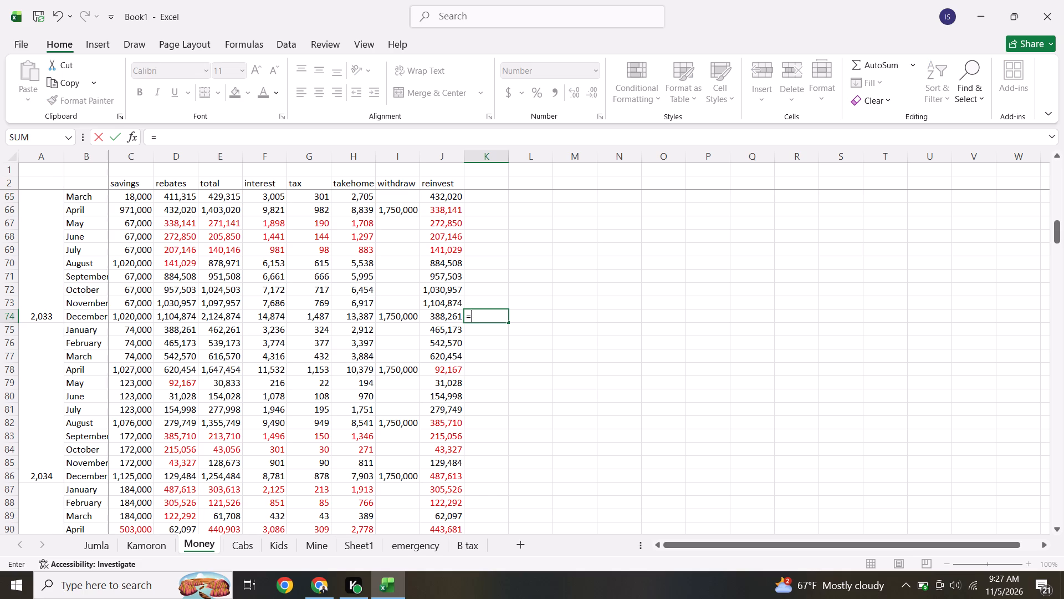
pyautogui.click(389, 321)
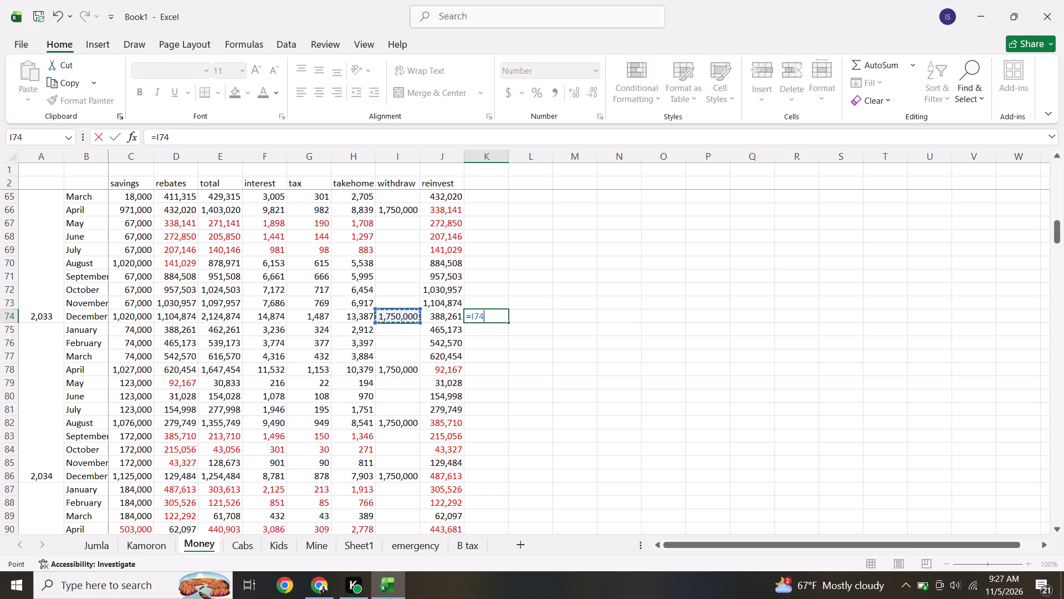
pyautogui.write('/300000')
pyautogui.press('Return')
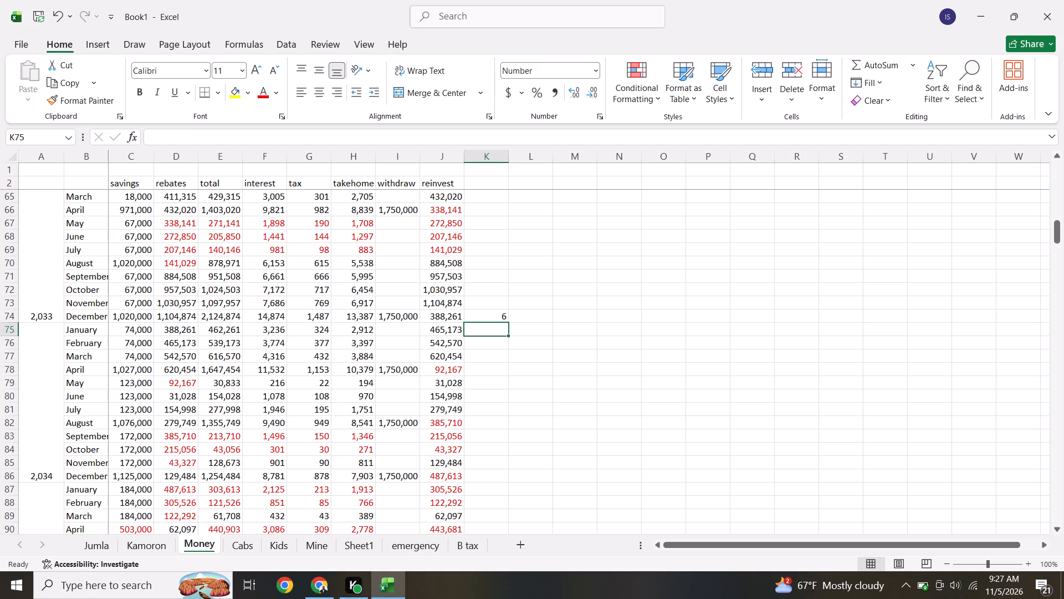
pyautogui.click(618, 400)
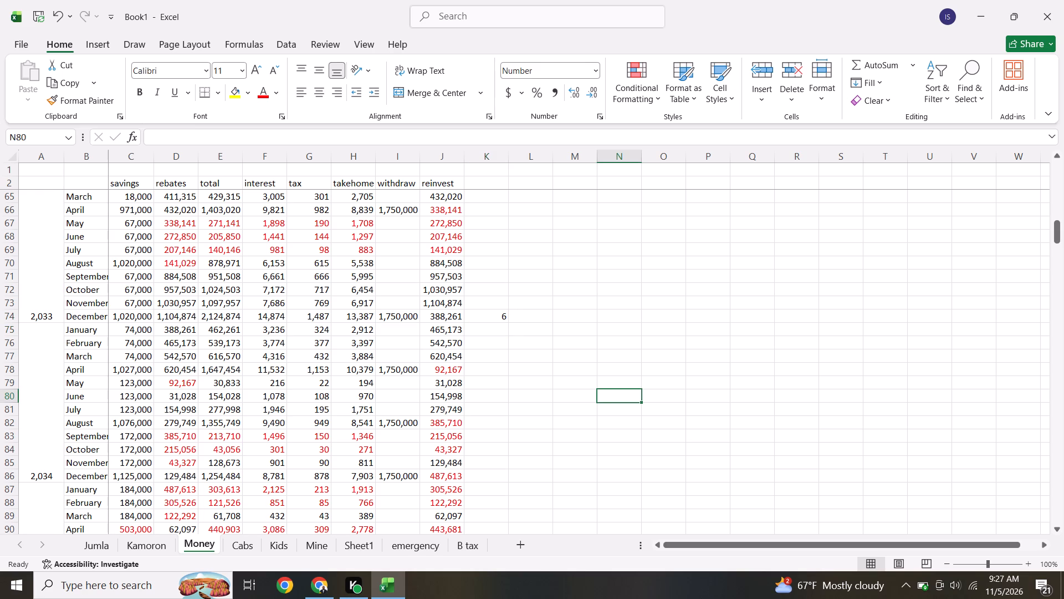
# Review the Money sheet's withdrawals back to May 2032 and select the empty column K cell in the August 2032 row.
pyautogui.click(506, 286)
pyautogui.press('Up')
pyautogui.press('Up')
pyautogui.press('Up')
pyautogui.press('Up')
pyautogui.press('Up')
pyautogui.press('Up')
pyautogui.press('Up')
pyautogui.press('Up')
pyautogui.press('Up')
pyautogui.press('Up')
pyautogui.press('Up')
pyautogui.press('Up')
pyautogui.press('Up')
pyautogui.press('Up')
pyautogui.press('Up')
pyautogui.press('Up')
pyautogui.press('Up')
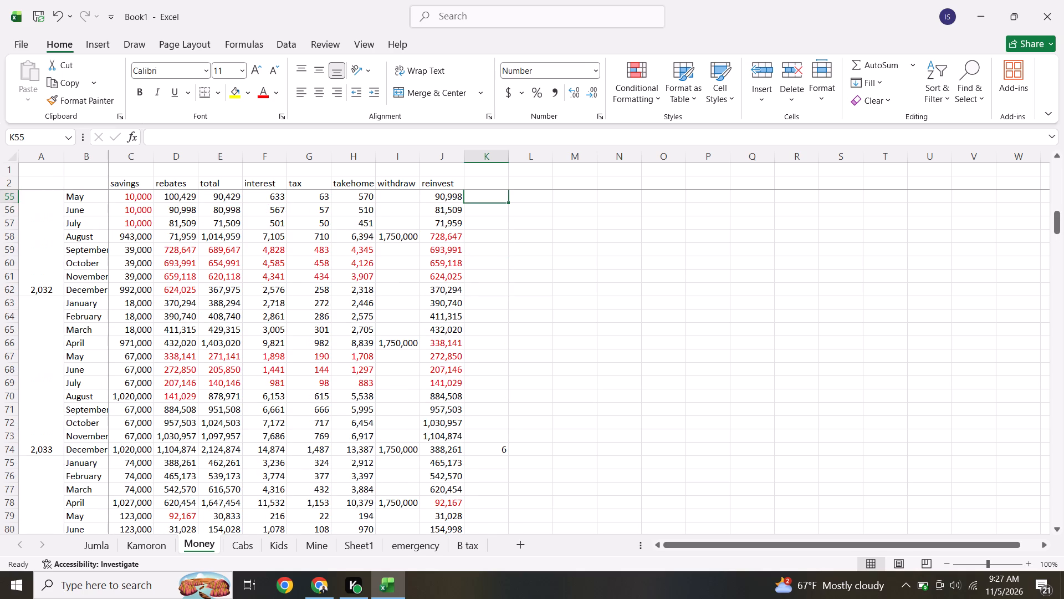
pyautogui.press('Down')
pyautogui.press('Down')
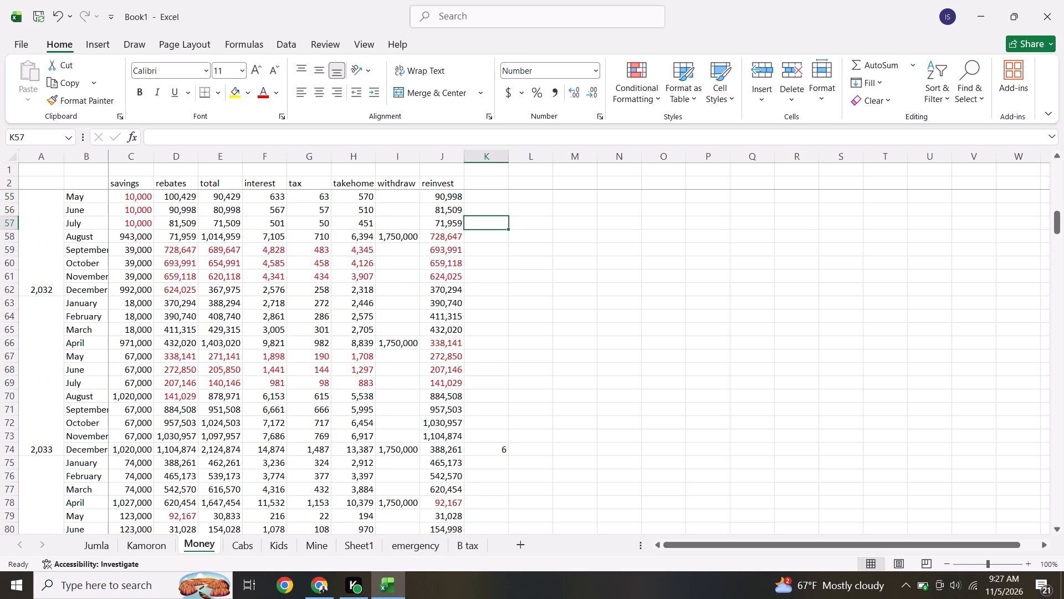
pyautogui.press('Down')
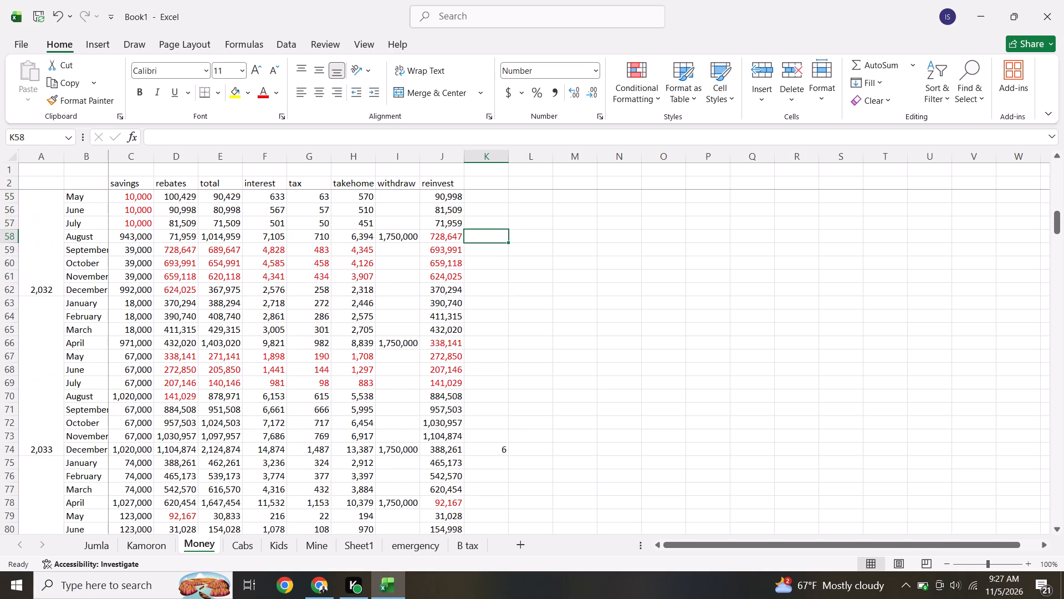
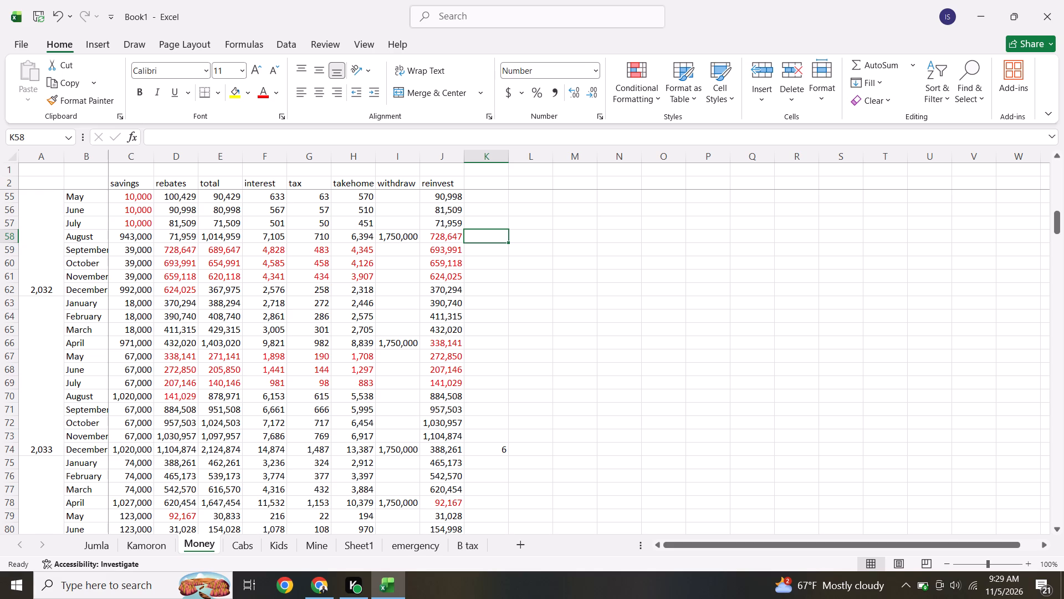
# Review the Money sheet's monthly withdrawals and reinvest balances from August 2032 back to April 2031.
pyautogui.click(519, 260)
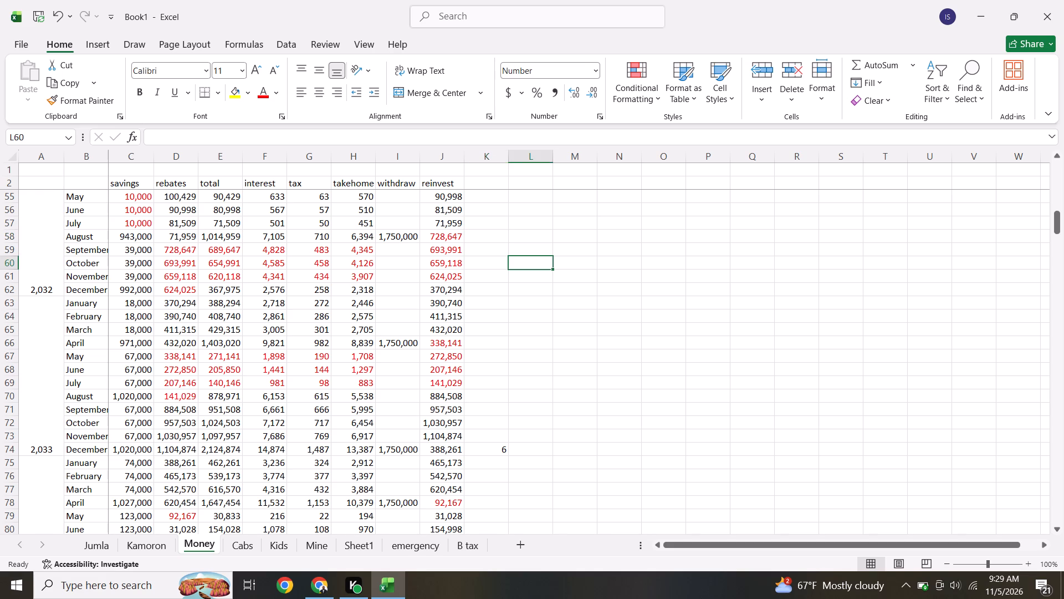
pyautogui.click(499, 236)
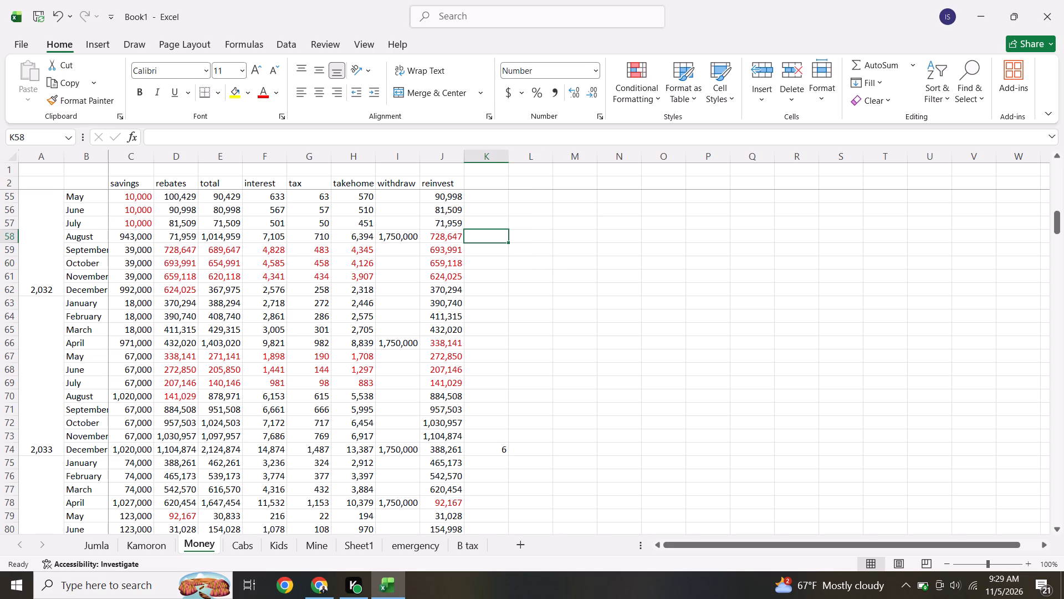
pyautogui.press('Up')
pyautogui.press('Up')
pyautogui.press('Up')
pyautogui.press('Up')
pyautogui.press('Up')
pyautogui.press('Up')
pyautogui.press('Up')
pyautogui.press('Up')
pyautogui.press('Up')
pyautogui.press('Up')
pyautogui.press('Up')
pyautogui.press('Up')
pyautogui.press('Up')
pyautogui.press('Up')
pyautogui.press('Up')
pyautogui.press('Up')
pyautogui.press('Up')
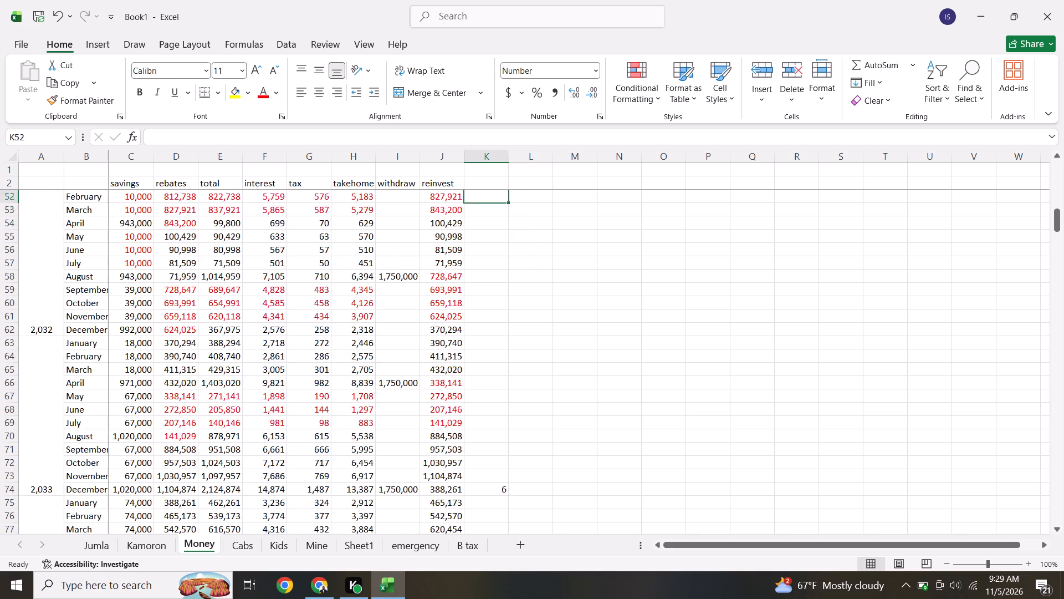
# Review the Money sheet's withdrawals and reinvest balances from April 2031 forward to August 2033.
pyautogui.press('Down')
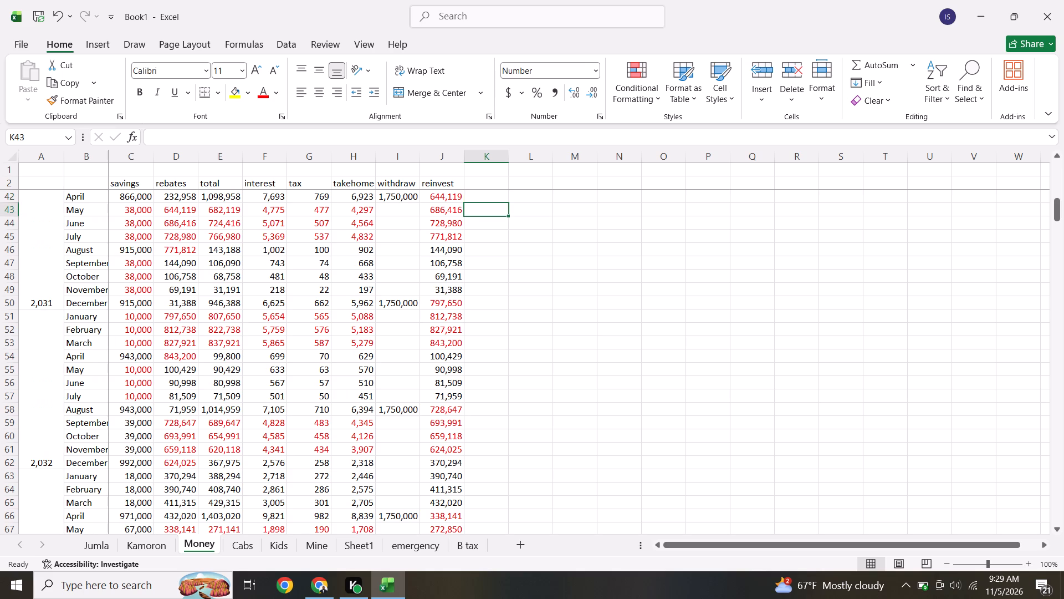
pyautogui.press('Down')
pyautogui.press('Down')
pyautogui.press('Down')
pyautogui.press('Down')
pyautogui.press('Down')
pyautogui.press('Down')
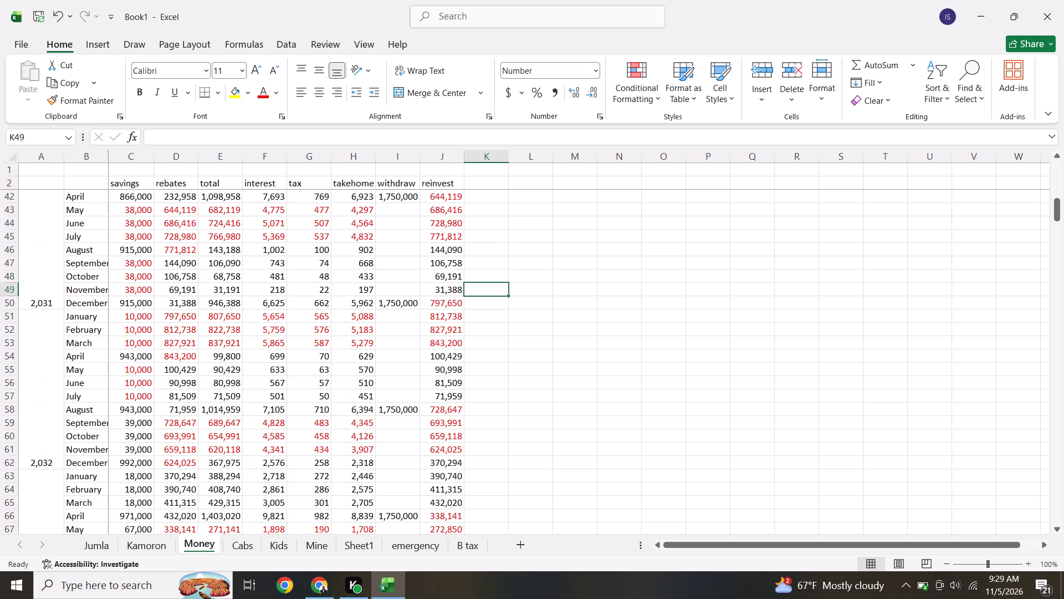
pyautogui.press('Down')
pyautogui.press('Down')
pyautogui.press('Down')
pyautogui.press('Down')
pyautogui.press('Down')
pyautogui.press('Down')
pyautogui.press('Down')
pyautogui.press('Down')
pyautogui.press('Down')
pyautogui.press('Down')
pyautogui.press('Down')
pyautogui.press('Down')
pyautogui.press('Down')
pyautogui.press('Down')
pyautogui.press('Down')
pyautogui.press('Down')
pyautogui.press('Down')
pyautogui.press('Down')
pyautogui.press('Down')
pyautogui.press('Down')
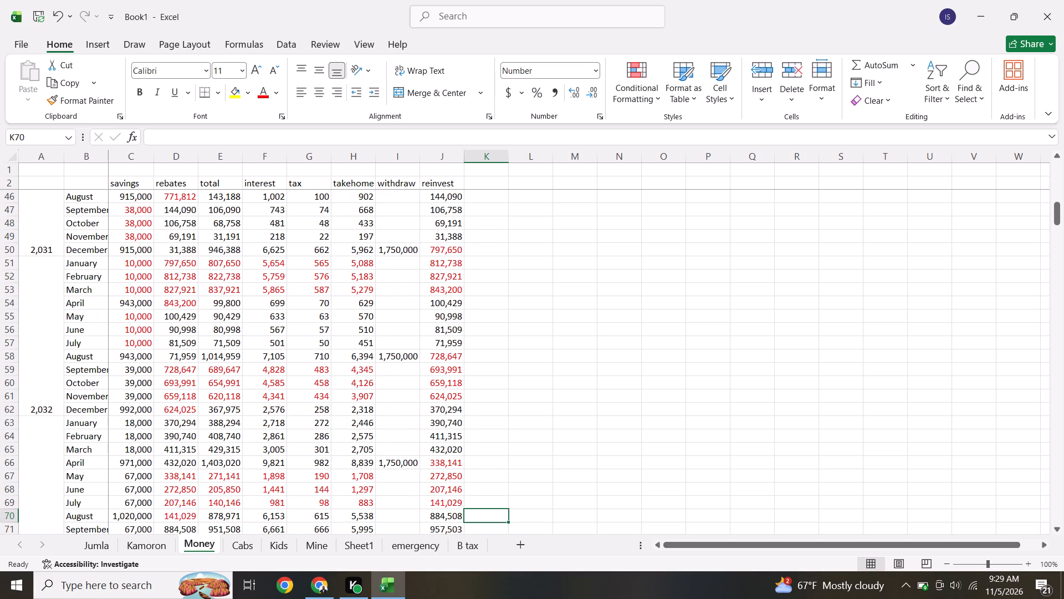
# Review the Money sheet's savings, withdrawals and reinvest balances from August 2033 back to February 2030.
pyautogui.press('Up')
pyautogui.press('Up')
pyautogui.press('Up')
pyautogui.press('Up')
pyautogui.press('Up')
pyautogui.press('Up')
pyautogui.press('Up')
pyautogui.press('Up')
pyautogui.press('Up')
pyautogui.press('Up')
pyautogui.press('Up')
pyautogui.press('Up')
pyautogui.press('Up')
pyautogui.press('Up')
pyautogui.press('Up')
pyautogui.press('Up')
pyautogui.press('Up')
pyautogui.press('Up')
pyautogui.press('Up')
pyautogui.press('Up')
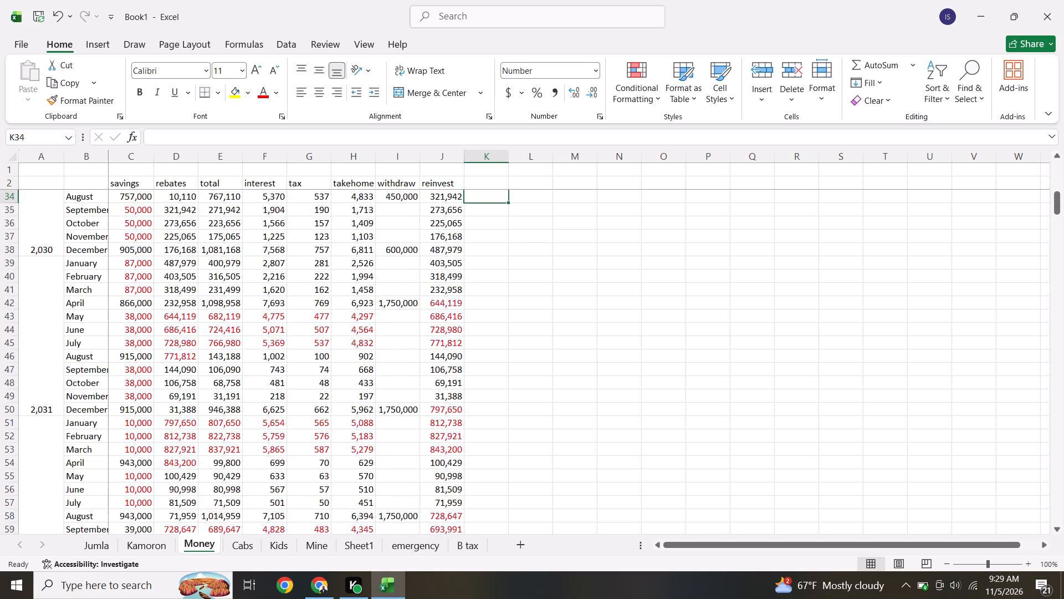
# Review the Money sheet's withdrawals and reinvest balances from February 2030 forward to December 2031.
pyautogui.press('Down')
pyautogui.press('Down')
pyautogui.press('Down')
pyautogui.press('Down')
pyautogui.press('Down')
pyautogui.press('Down')
pyautogui.press('Down')
pyautogui.press('Down')
pyautogui.press('Down')
pyautogui.press('Down')
pyautogui.press('Down')
pyautogui.press('Down')
pyautogui.press('Down')
pyautogui.press('Down')
pyautogui.press('Down')
pyautogui.press('Down')
pyautogui.press('Down')
pyautogui.press('Down')
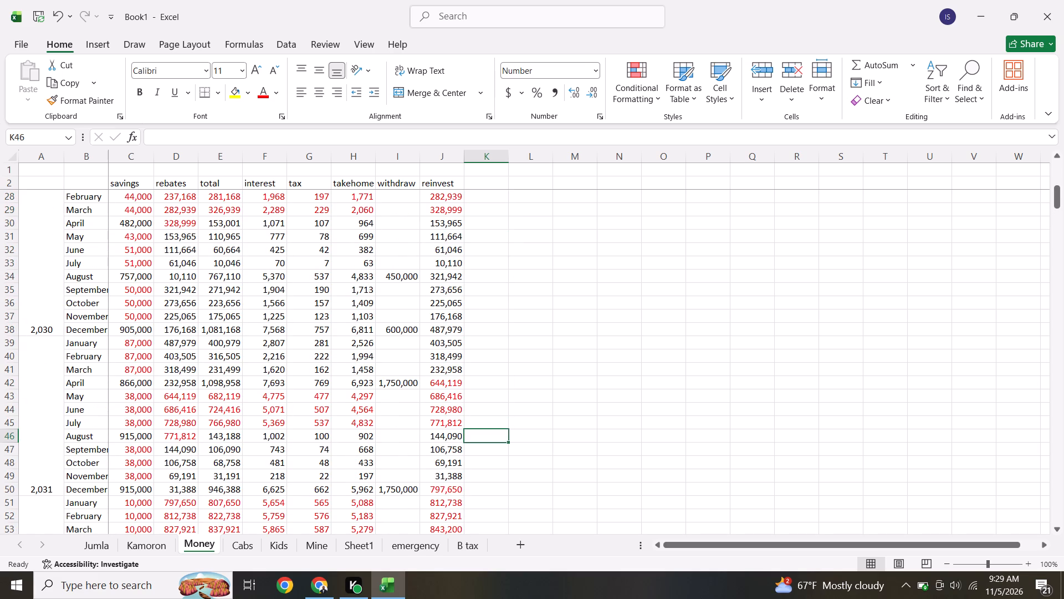
pyautogui.press('Down')
pyautogui.press('Down')
pyautogui.press('Down')
pyautogui.press('Down')
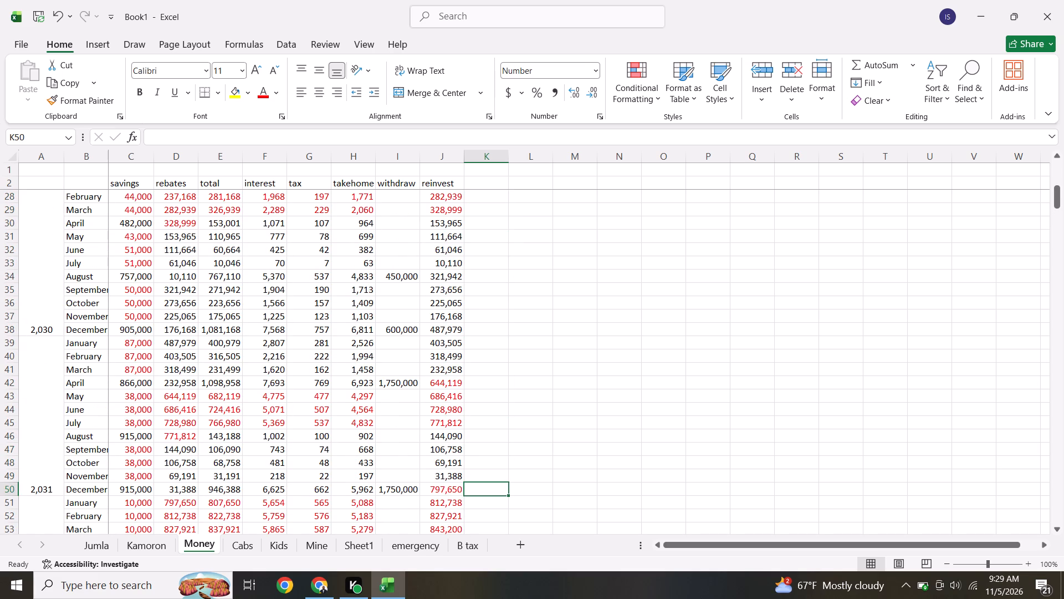
# Review the Money sheet's withdraw column from July 2032 back to October 2030.
pyautogui.doubleClick(403, 495)
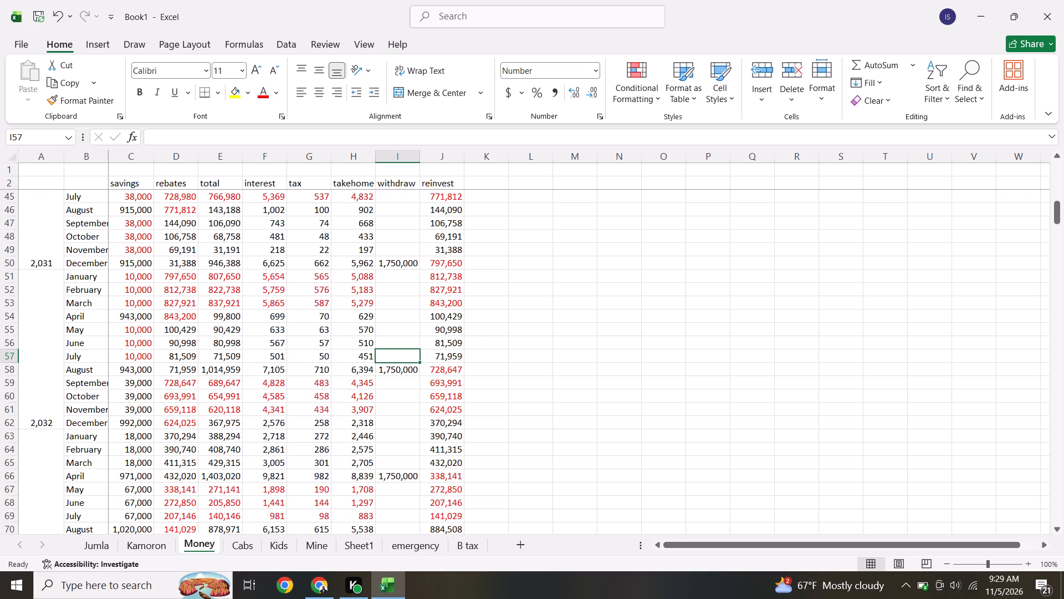
pyautogui.press('Up')
pyautogui.press('Up')
pyautogui.press('Up')
pyautogui.press('Up')
pyautogui.press('Up')
pyautogui.press('Up')
pyautogui.press('Up')
pyautogui.press('Up')
pyautogui.press('Up')
pyautogui.press('Up')
pyautogui.press('Up')
pyautogui.press('Up')
pyautogui.press('Up')
pyautogui.press('Up')
pyautogui.press('Up')
pyautogui.press('Up')
pyautogui.press('Up')
pyautogui.press('Up')
pyautogui.press('Up')
pyautogui.press('Up')
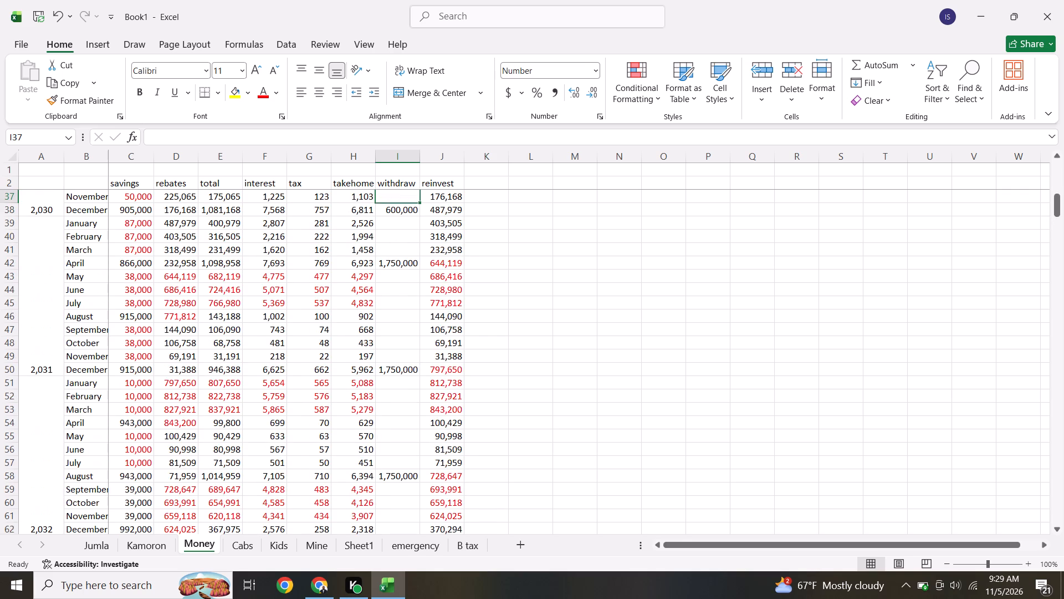
pyautogui.press('Up')
# Clear the December 2031 withdrawal on the Money sheet and enter the formula =875000-3 in its place.
pyautogui.press('Down')
pyautogui.press('Down')
pyautogui.press('Down')
pyautogui.press('Down')
pyautogui.press('Down')
pyautogui.press('Down')
pyautogui.press('Down')
pyautogui.press('Down')
pyautogui.press('Down')
pyautogui.press('Down')
pyautogui.press('Down')
pyautogui.press('Down')
pyautogui.press('Down')
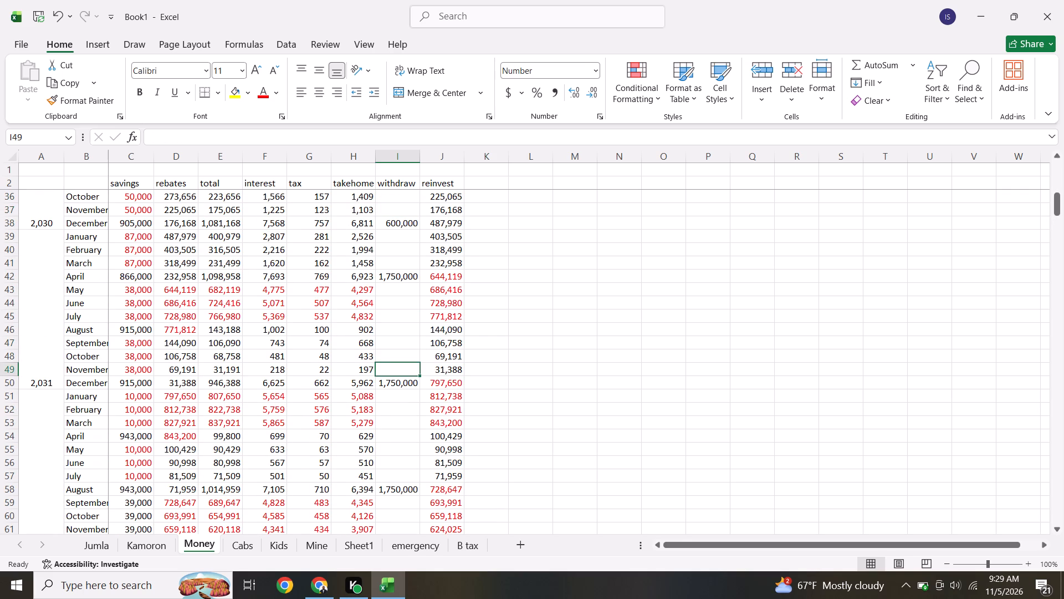
pyautogui.press('Down')
pyautogui.press('BackSpace')
pyautogui.press('Right')
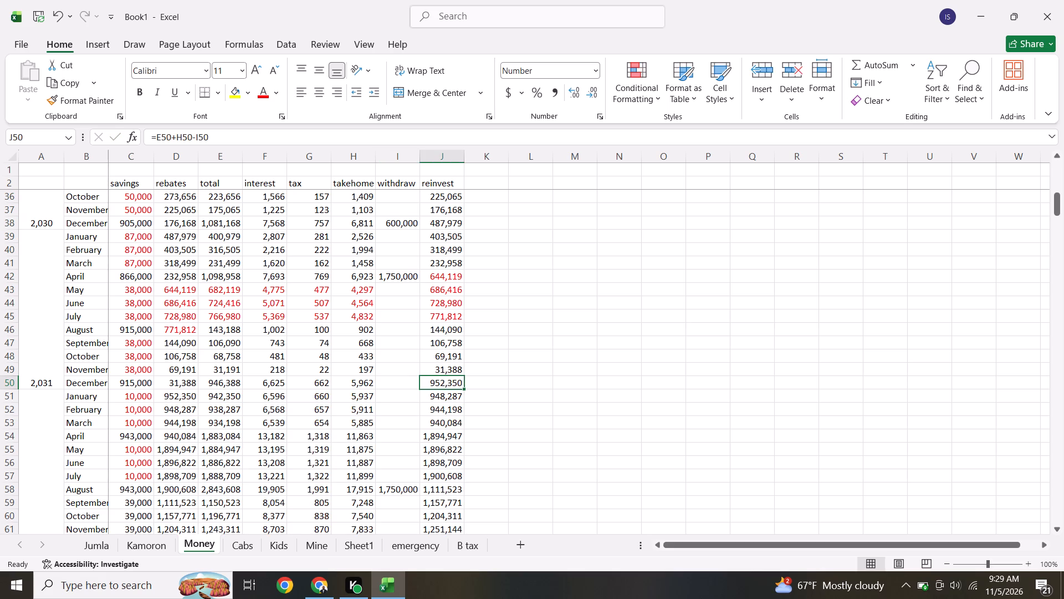
pyautogui.press('Left')
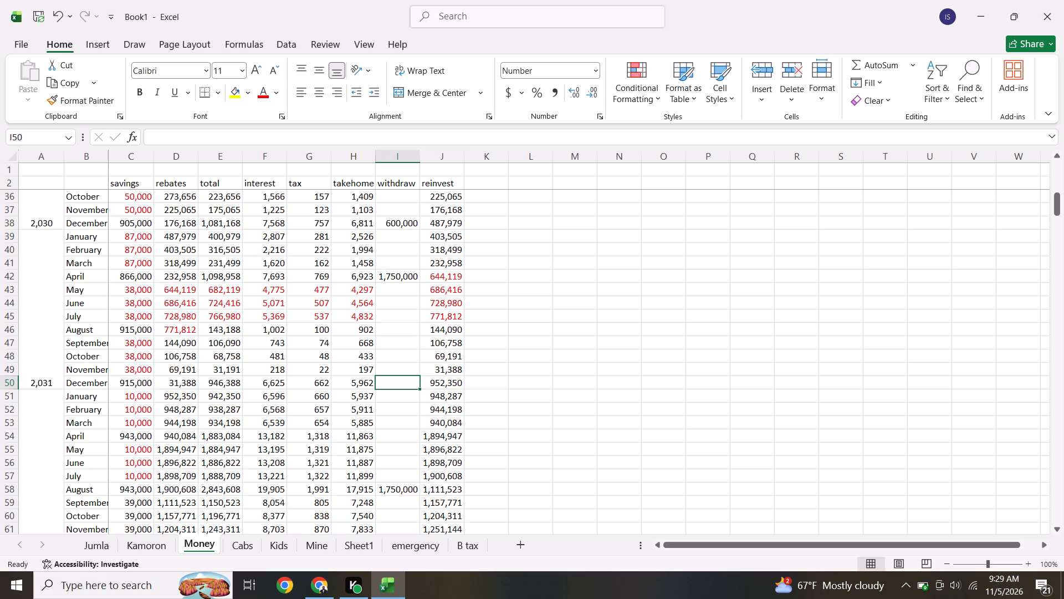
pyautogui.press('=')
pyautogui.write('850')
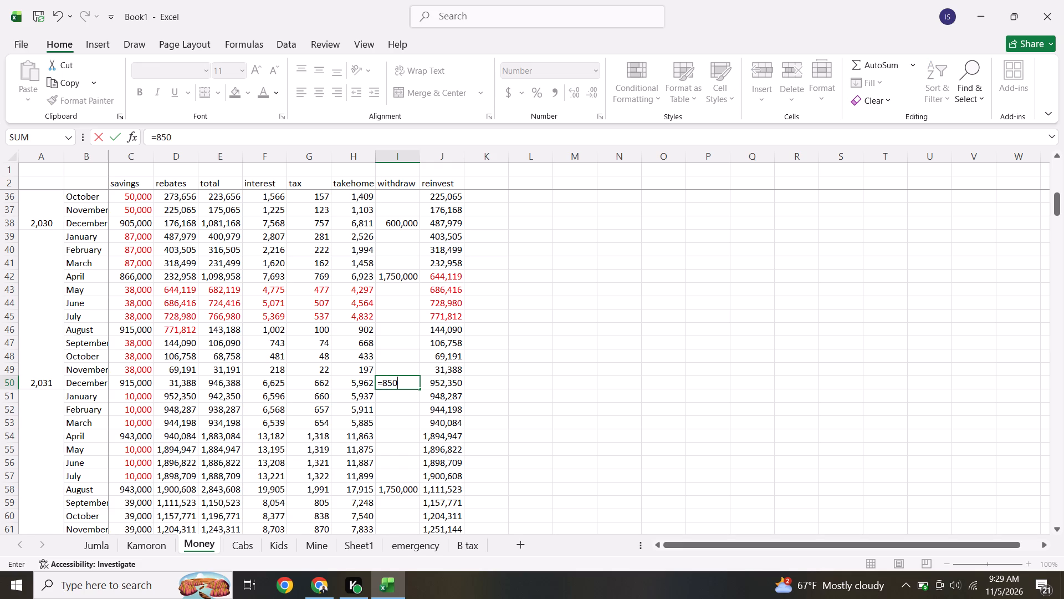
pyautogui.press('BackSpace')
pyautogui.press('BackSpace')
pyautogui.write('75000')
pyautogui.press('-')
pyautogui.press('3')
pyautogui.press('Return')
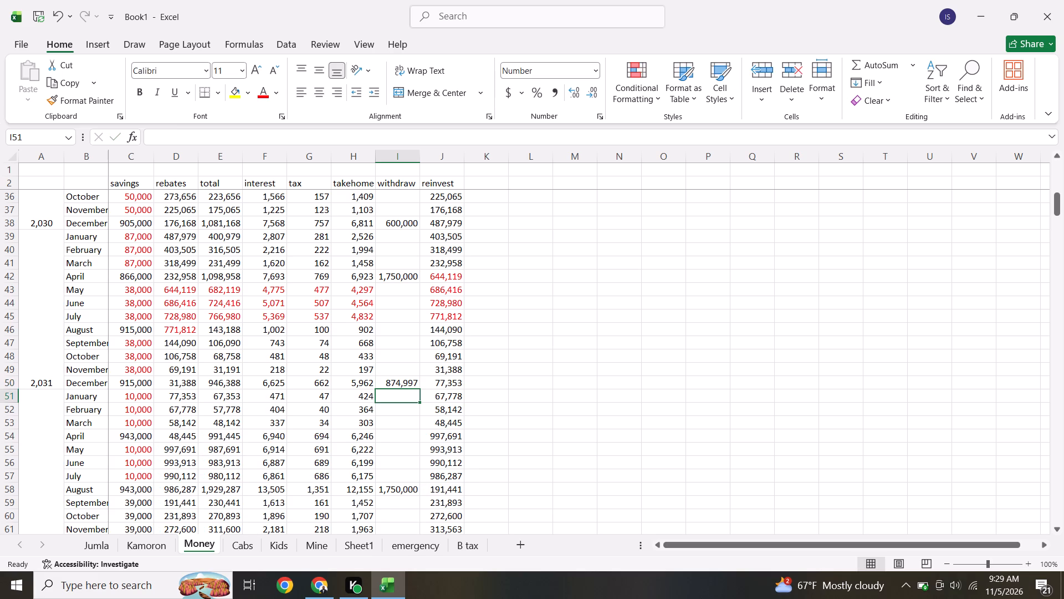
# Correct the December 2031 withdrawal formula to multiply instead of subtract, making it =875000*3.
pyautogui.click(397, 383)
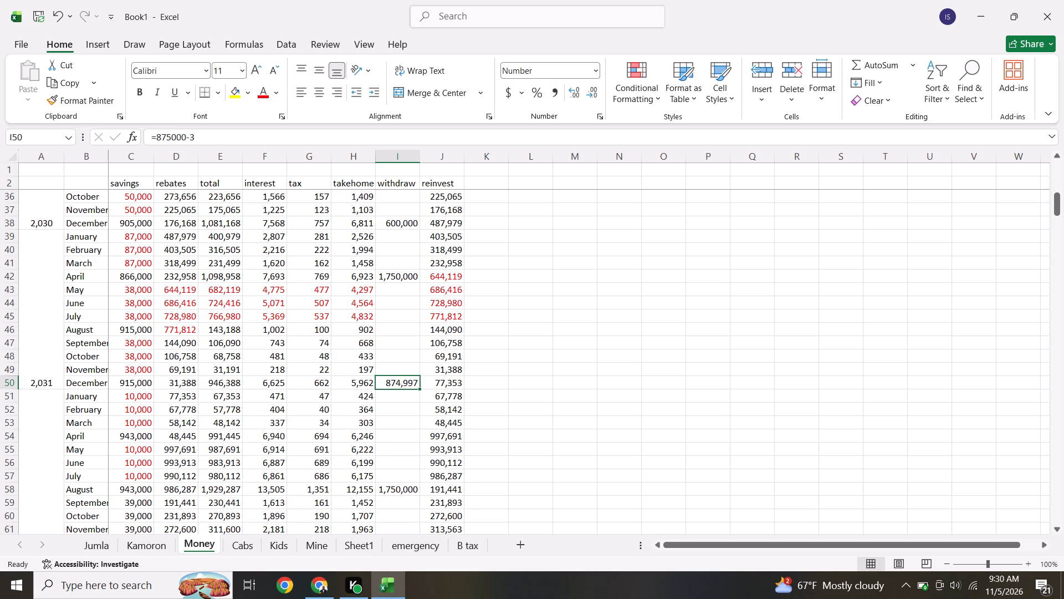
pyautogui.click(190, 137)
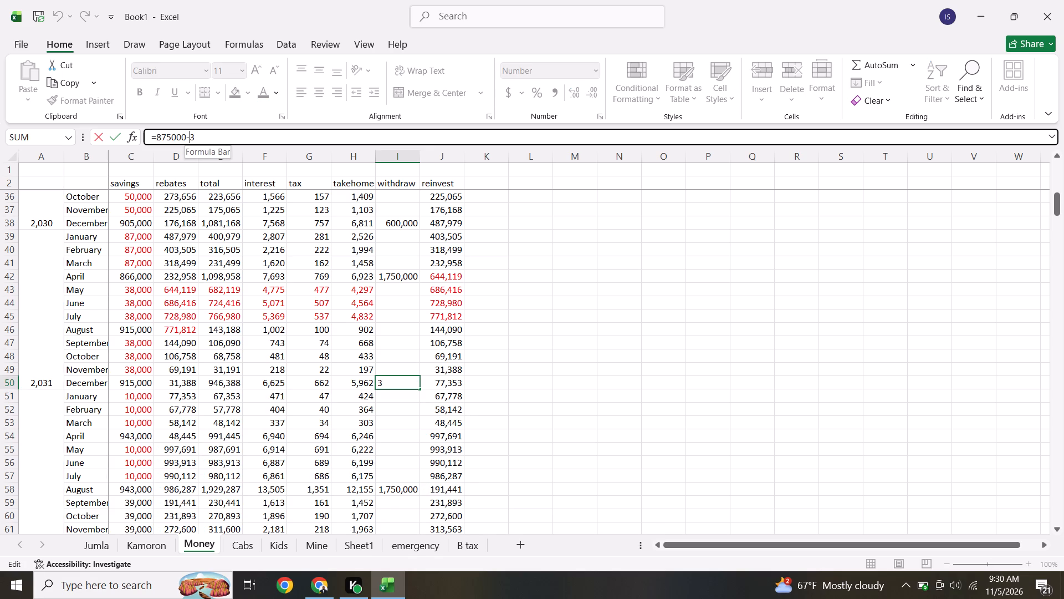
pyautogui.press('BackSpace')
pyautogui.press('*')
pyautogui.press('Return')
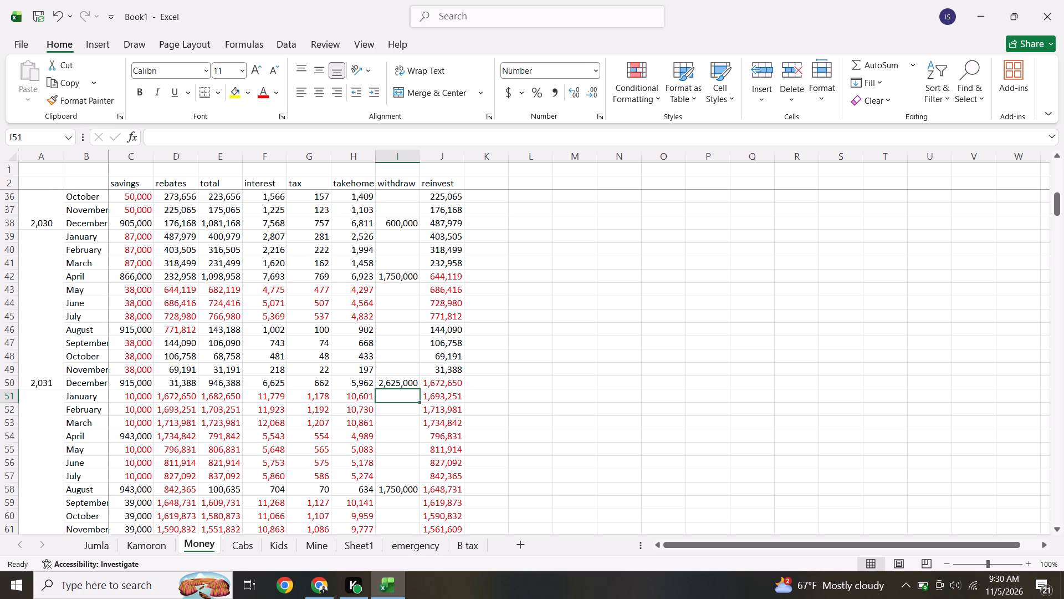
# Examine the total, withdraw and reinvest figures on the Money sheet from January 2032 through June 2033.
pyautogui.press('Down')
pyautogui.press('Down')
pyautogui.press('Down')
pyautogui.press('Down')
pyautogui.press('Down')
pyautogui.press('Down')
pyautogui.press('Down')
pyautogui.press('Down')
pyautogui.press('Down')
pyautogui.press('Down')
pyautogui.press('Down')
pyautogui.press('Down')
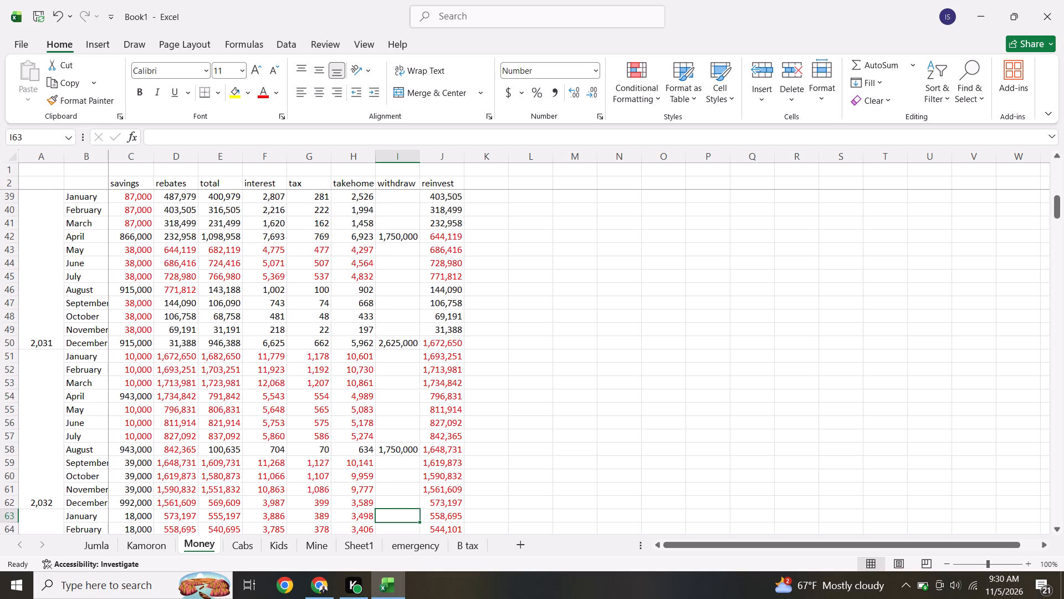
pyautogui.press('Down')
pyautogui.press('Down')
pyautogui.press('Down')
pyautogui.press('Down')
pyautogui.press('Down')
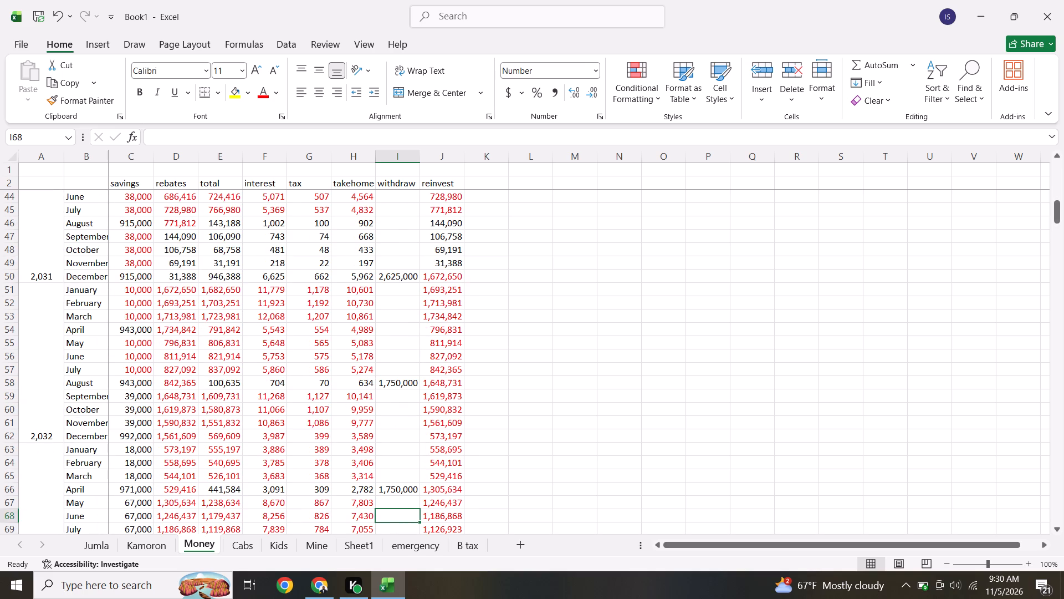
# Review the Money sheet's withdraw column from June 2033 to January 2034, and back up to October 2030.
pyautogui.press('Down')
pyautogui.press('Down')
pyautogui.press('Down')
pyautogui.press('Down')
pyautogui.press('Down')
pyautogui.press('Down')
pyautogui.press('Down')
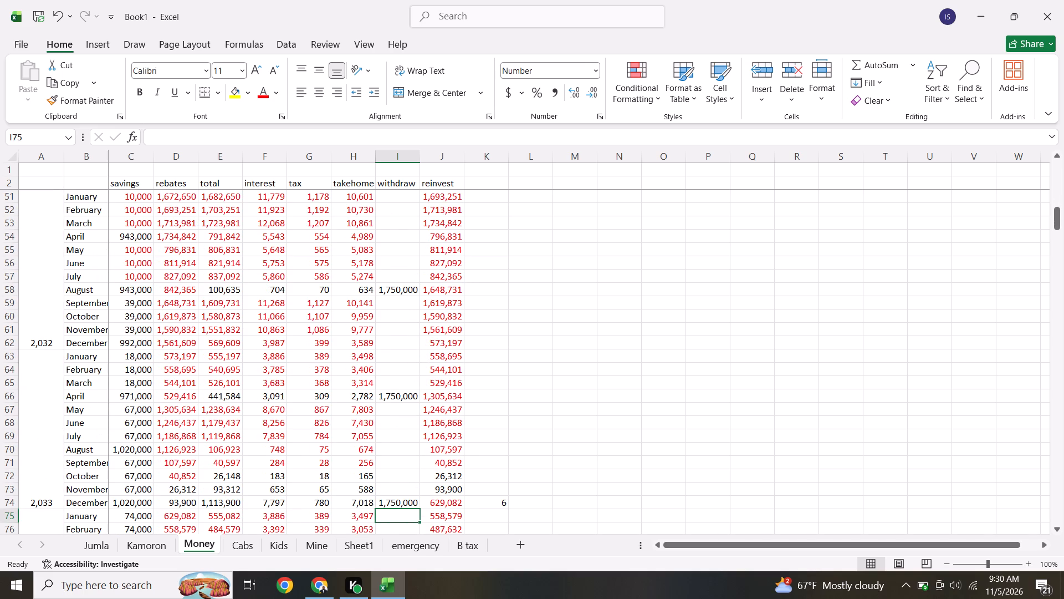
pyautogui.press('Up')
pyautogui.press('Up')
pyautogui.press('Up')
pyautogui.press('Up')
pyautogui.press('Up')
pyautogui.press('Up')
pyautogui.press('Up')
pyautogui.press('Up')
pyautogui.press('Up')
pyautogui.press('Up')
pyautogui.press('Up')
pyautogui.press('Up')
pyautogui.press('Up')
pyautogui.press('Up')
pyautogui.press('Up')
pyautogui.press('Up')
pyautogui.press('Up')
pyautogui.press('Up')
pyautogui.press('Up')
pyautogui.press('Up')
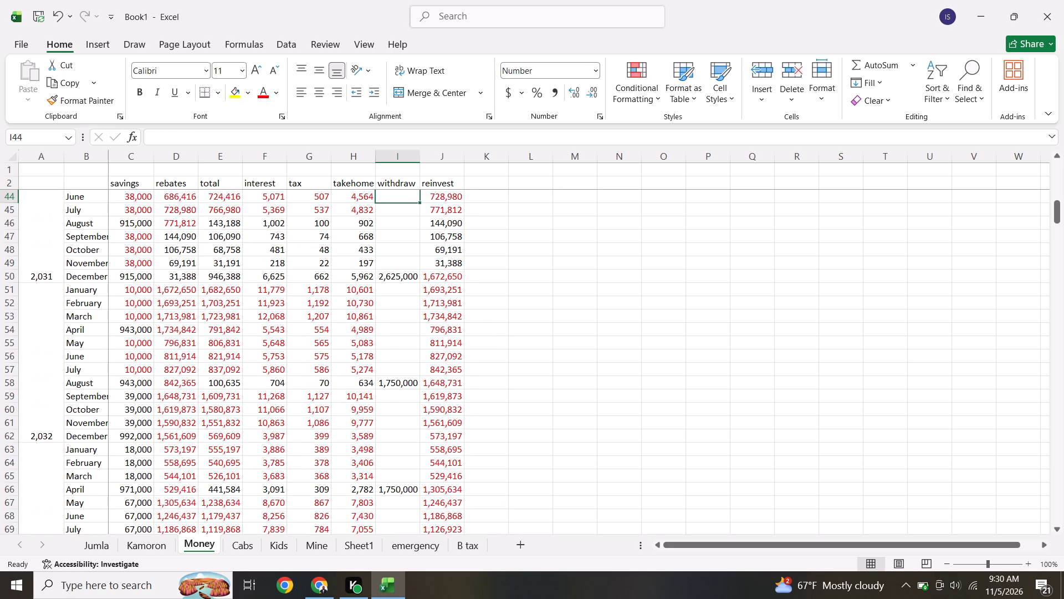
pyautogui.press('Up')
pyautogui.press('Up')
pyautogui.press('Up')
pyautogui.press('Up')
pyautogui.press('Up')
pyautogui.press('Up')
pyautogui.press('Up')
pyautogui.press('Up')
pyautogui.press('Up')
# Replace the December 2031 withdrawal formula on the Money sheet with the value 1,750,000.
pyautogui.press('Down')
pyautogui.press('Down')
pyautogui.press('Down')
pyautogui.press('Down')
pyautogui.press('Down')
pyautogui.press('Down')
pyautogui.press('Down')
pyautogui.press('Down')
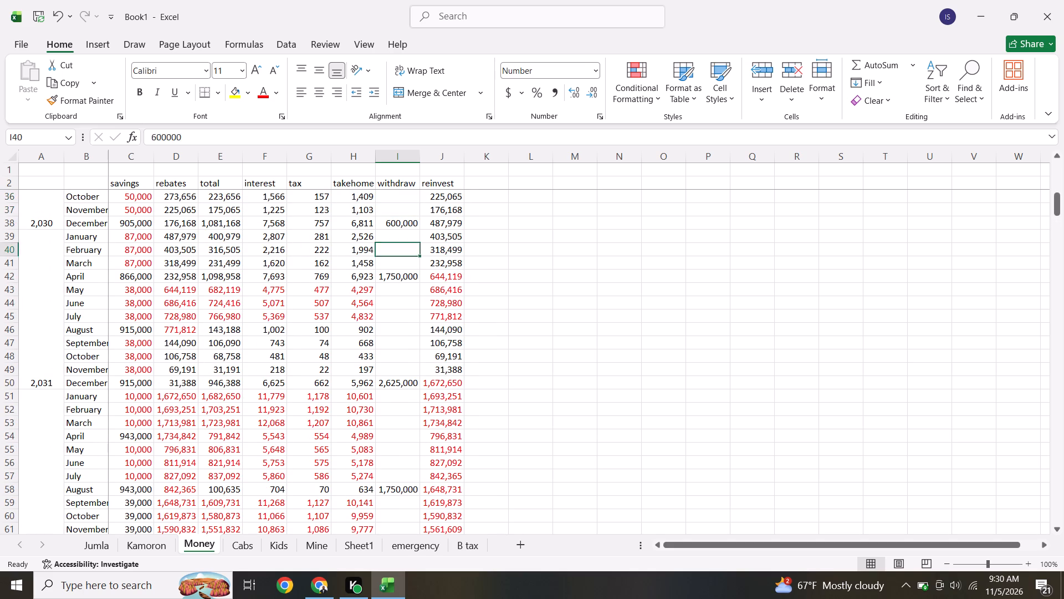
pyautogui.press('Down')
pyautogui.press('Down')
pyautogui.press('Down')
pyautogui.press('Down')
pyautogui.press('Down')
pyautogui.press('Down')
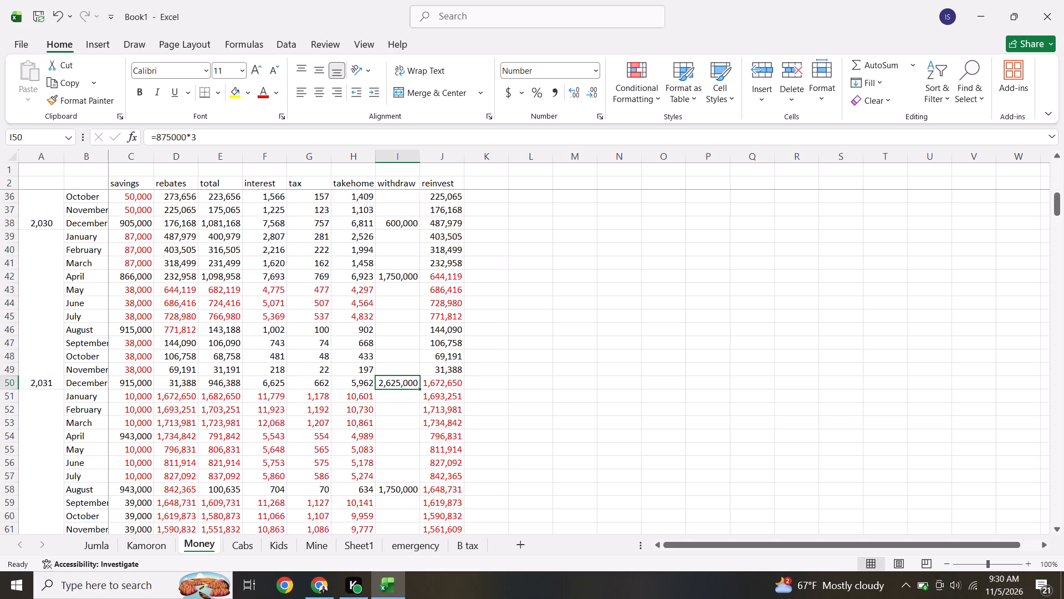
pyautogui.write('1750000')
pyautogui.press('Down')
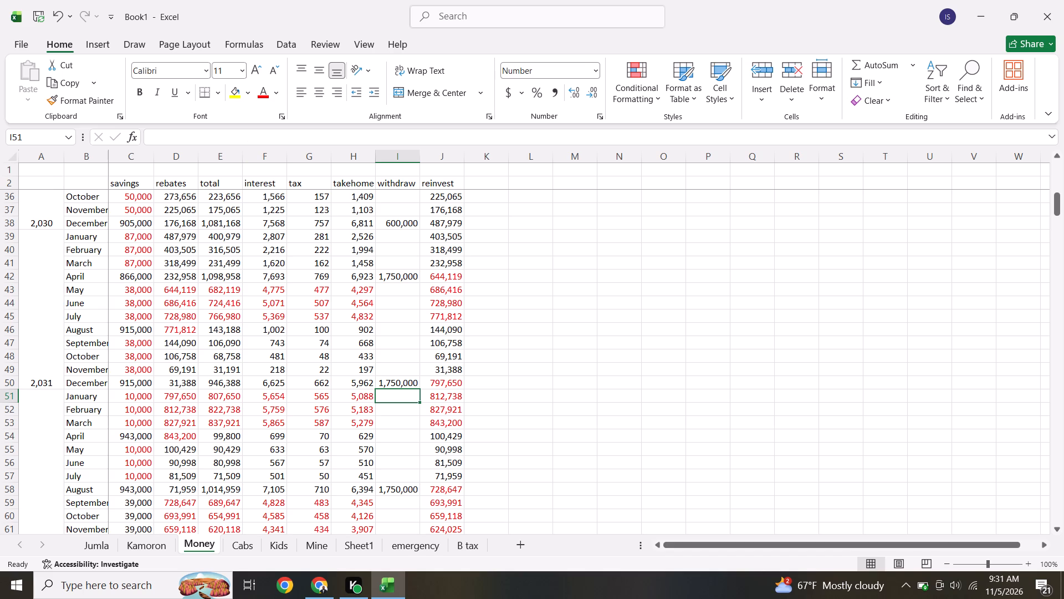
# Enter 2 in column K beside the April 2031 row.
pyautogui.click(480, 276)
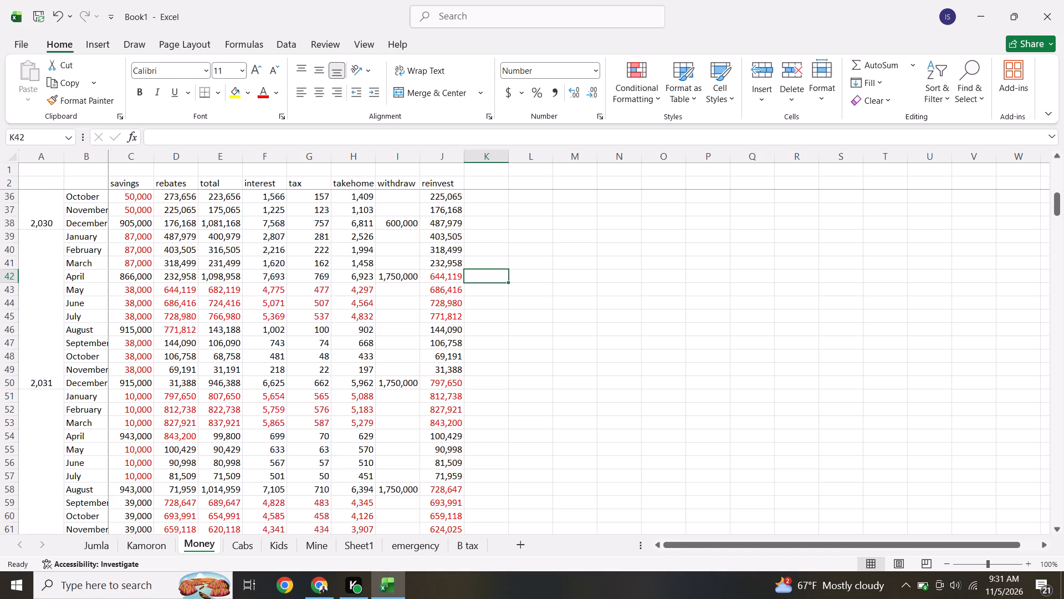
pyautogui.press('2')
pyautogui.press('Down')
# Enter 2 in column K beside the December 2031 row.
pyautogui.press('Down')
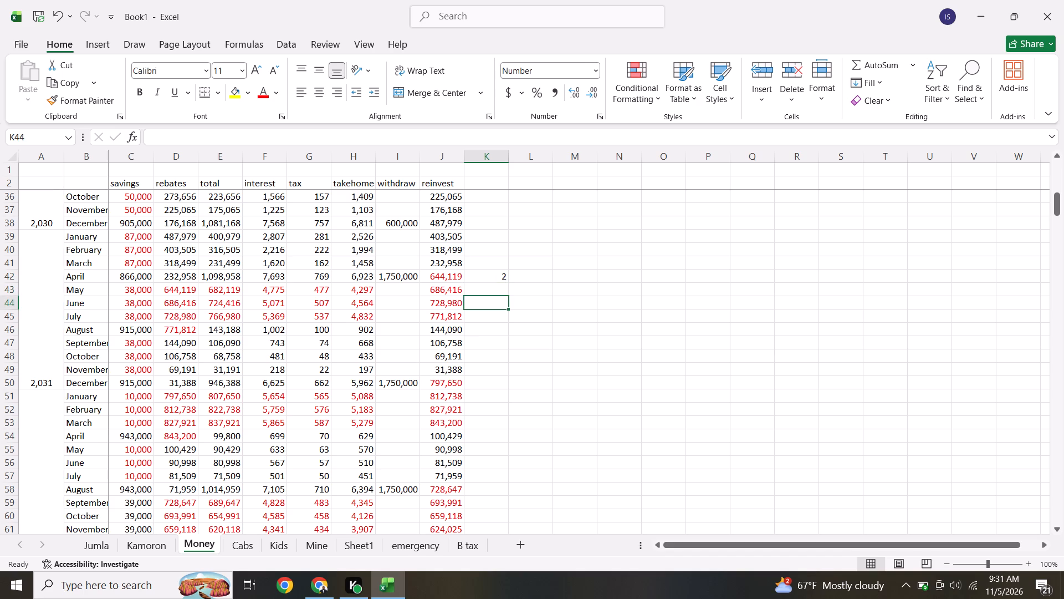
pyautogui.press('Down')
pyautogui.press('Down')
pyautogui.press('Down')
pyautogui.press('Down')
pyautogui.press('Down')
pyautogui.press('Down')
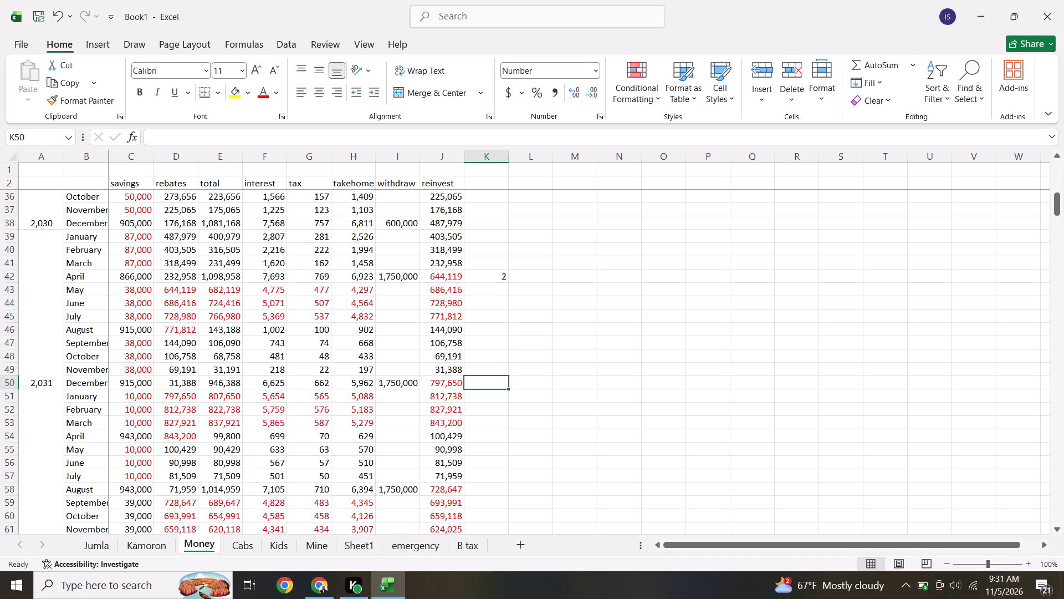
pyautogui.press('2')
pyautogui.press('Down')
# Examine the withdrawals, reinvest figures and column K entries from January 2032 through January 2034.
pyautogui.press('Down')
pyautogui.press('Down')
pyautogui.press('Down')
pyautogui.press('Down')
pyautogui.press('Down')
pyautogui.press('Down')
pyautogui.press('Down')
pyautogui.press('Down')
pyautogui.press('Down')
pyautogui.press('Down')
pyautogui.press('Down')
pyautogui.press('Down')
pyautogui.press('Down')
pyautogui.press('Down')
pyautogui.press('Down')
pyautogui.press('Down')
pyautogui.press('Down')
pyautogui.press('Down')
pyautogui.press('Down')
pyautogui.press('Down')
pyautogui.press('Down')
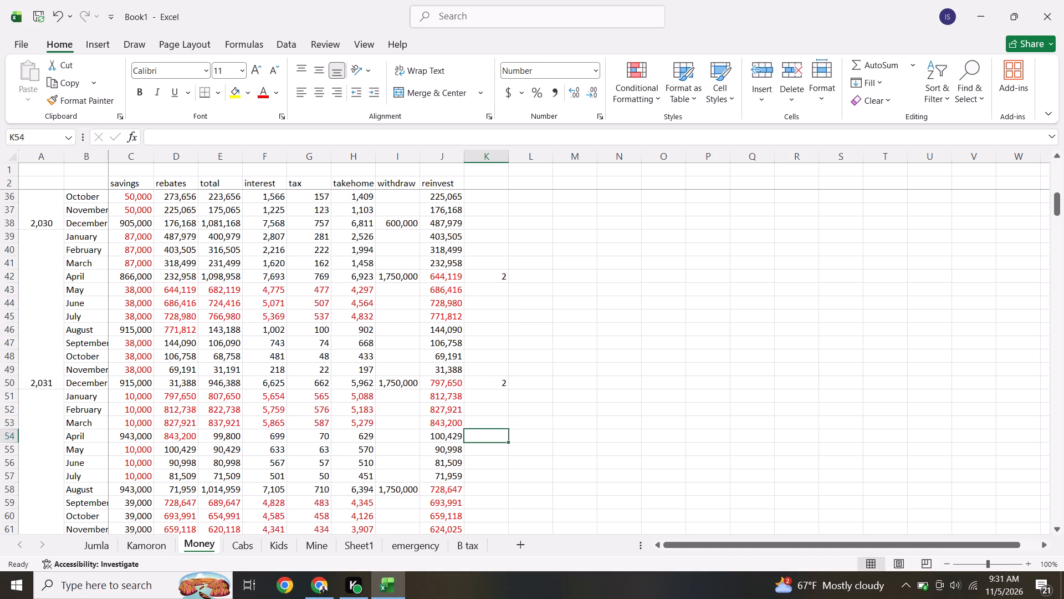
pyautogui.press('Down')
pyautogui.press('Down')
pyautogui.press('Down')
pyautogui.press('Down')
pyautogui.press('Down')
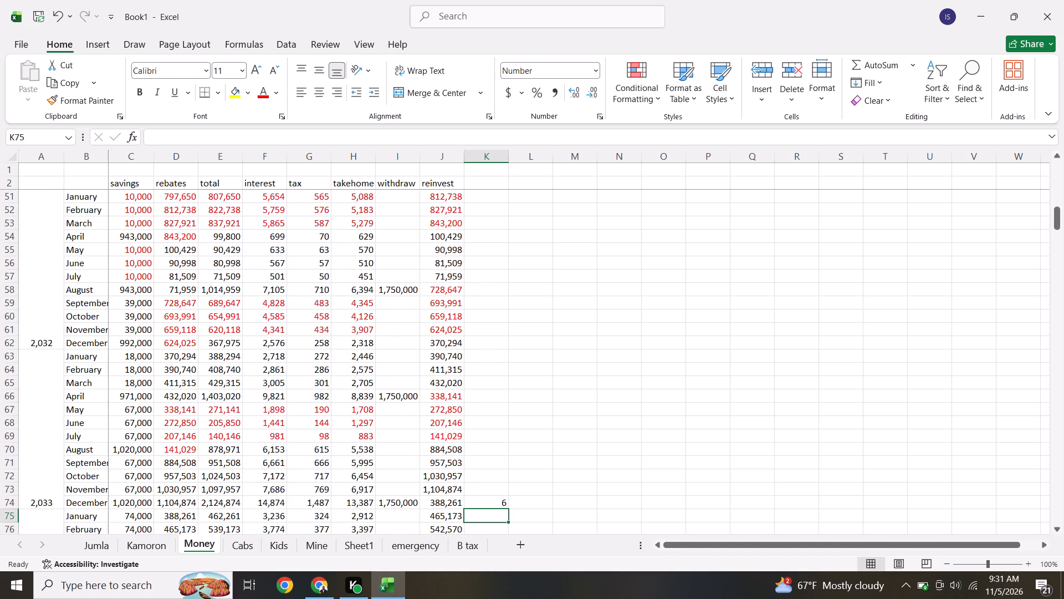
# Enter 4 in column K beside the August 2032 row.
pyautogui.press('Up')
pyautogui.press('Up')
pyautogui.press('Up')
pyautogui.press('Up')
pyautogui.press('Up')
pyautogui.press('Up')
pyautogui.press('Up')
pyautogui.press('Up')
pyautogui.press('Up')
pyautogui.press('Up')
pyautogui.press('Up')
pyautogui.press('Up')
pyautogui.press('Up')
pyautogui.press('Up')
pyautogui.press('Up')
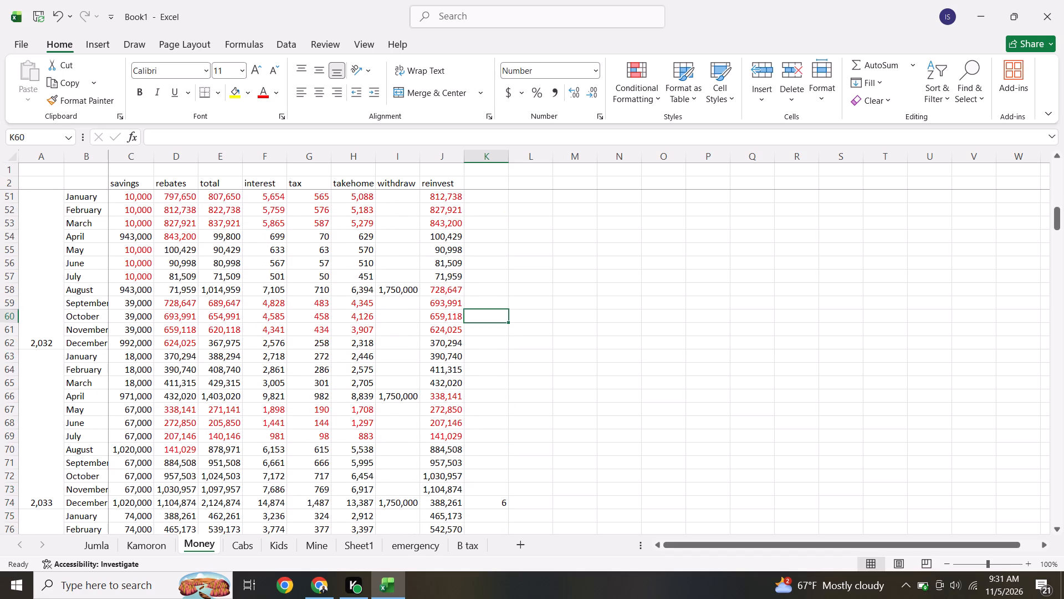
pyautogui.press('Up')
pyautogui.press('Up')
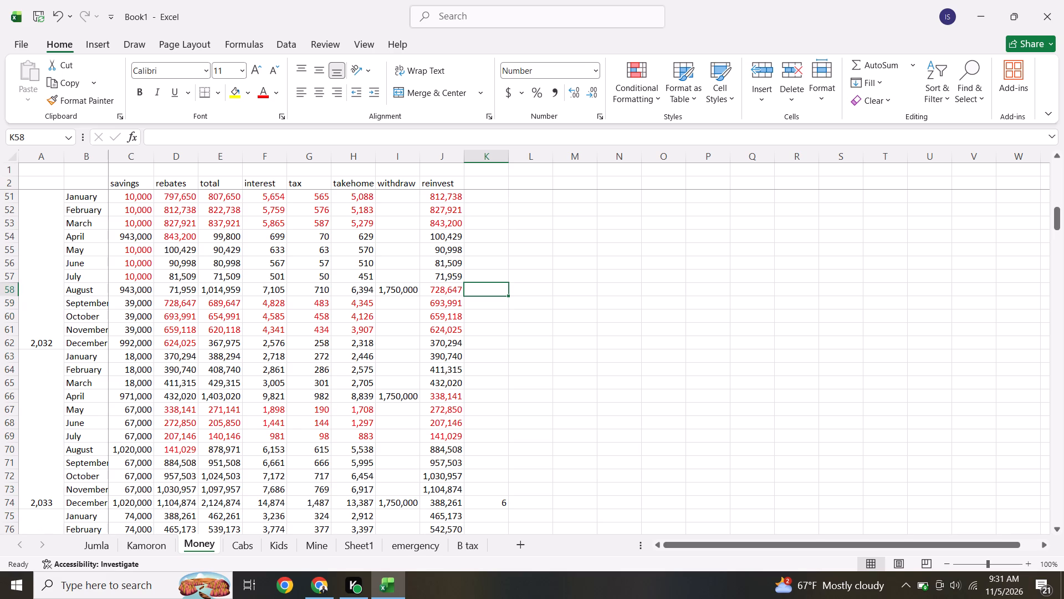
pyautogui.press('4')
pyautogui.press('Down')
# Enter 4 in column K beside the December 2032 row.
pyautogui.click(480, 332)
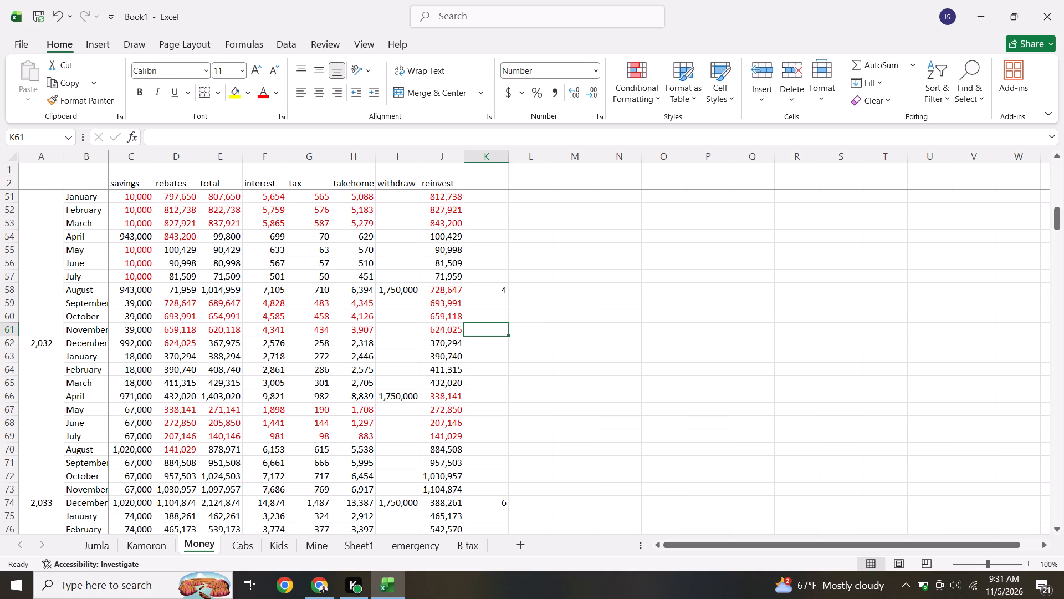
pyautogui.click(483, 342)
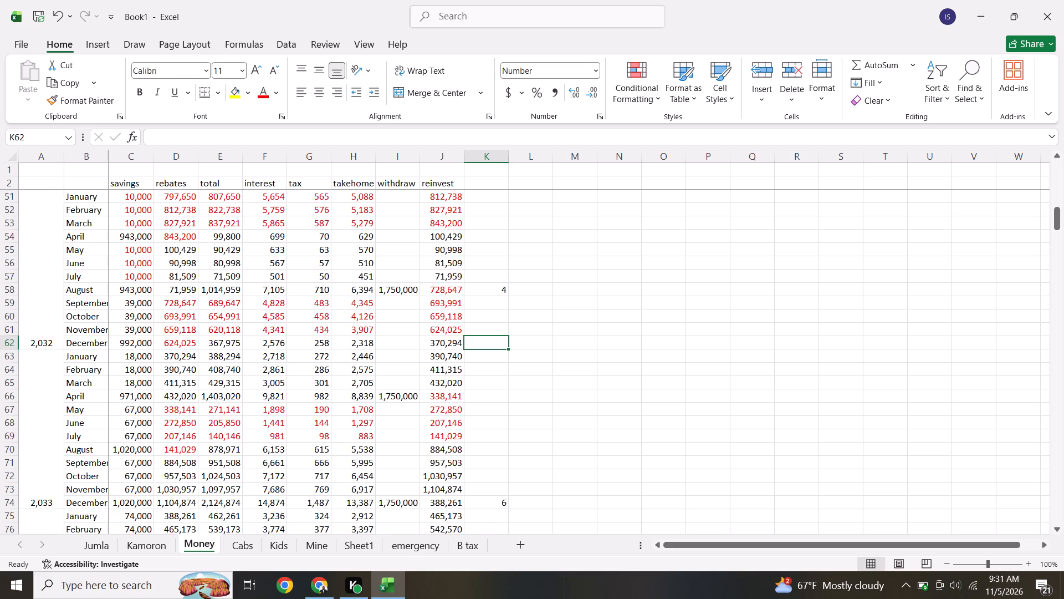
pyautogui.click(1058, 215)
pyautogui.press('4')
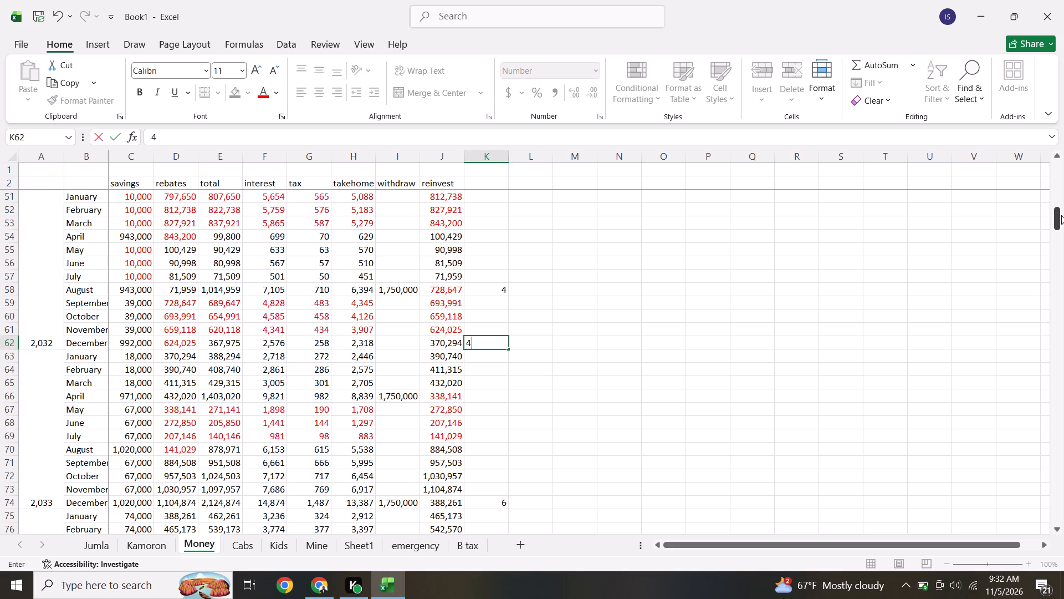
pyautogui.press('Up')
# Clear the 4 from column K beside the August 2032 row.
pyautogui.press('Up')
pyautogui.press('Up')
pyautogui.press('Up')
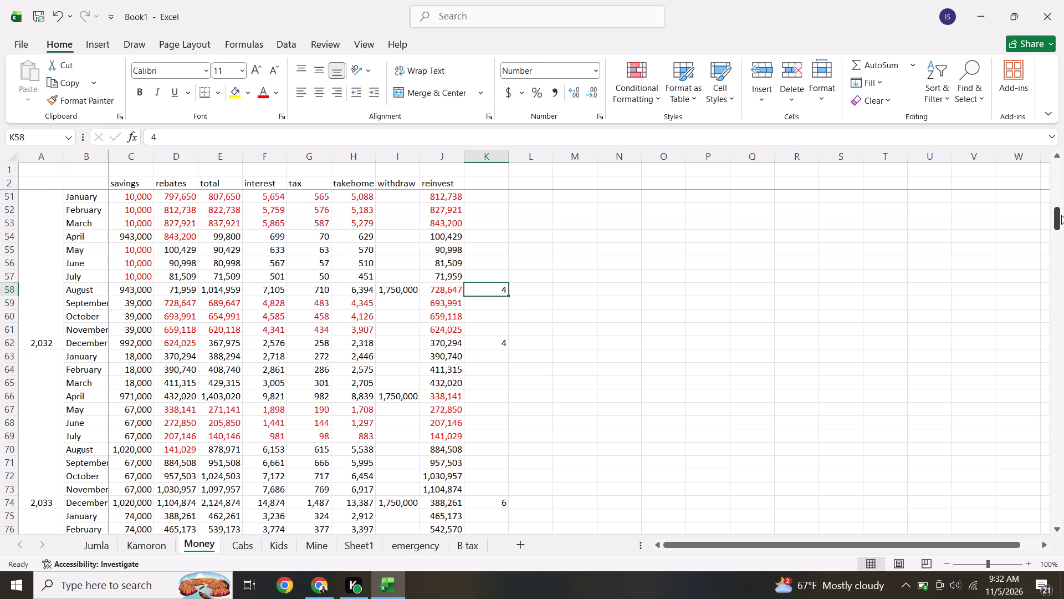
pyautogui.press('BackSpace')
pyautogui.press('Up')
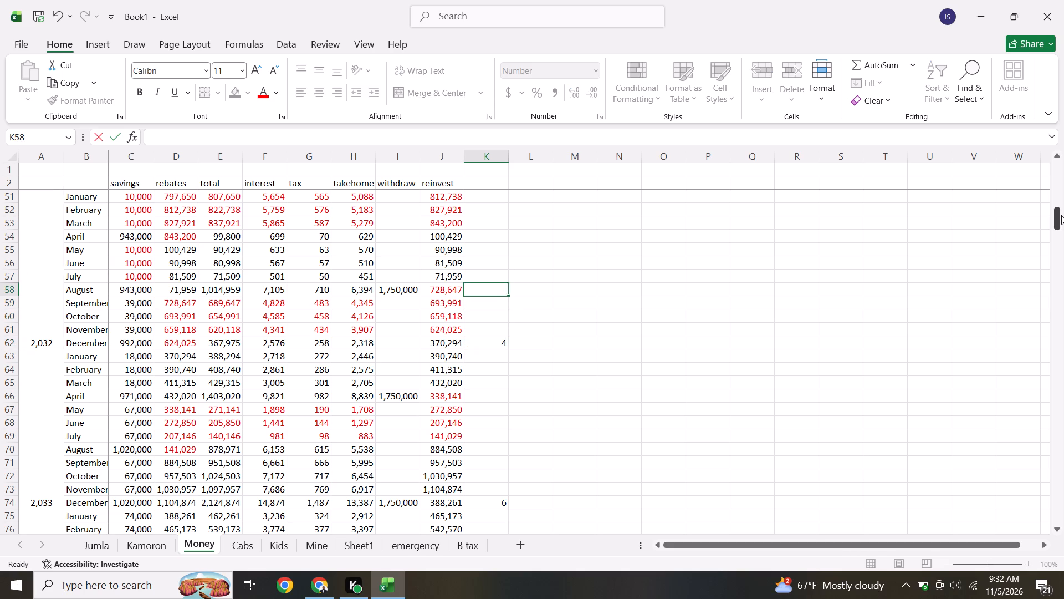
# Review the column K entries and withdrawals from July 2032 back to April 2031.
pyautogui.press('Up')
pyautogui.press('Up')
pyautogui.press('Up')
pyautogui.press('Up')
pyautogui.press('Up')
pyautogui.press('Up')
pyautogui.press('Up')
pyautogui.press('Up')
pyautogui.press('Up')
pyautogui.press('Up')
pyautogui.press('Up')
pyautogui.press('Up')
pyautogui.press('Up')
pyautogui.press('Up')
pyautogui.press('Up')
pyautogui.press('Up')
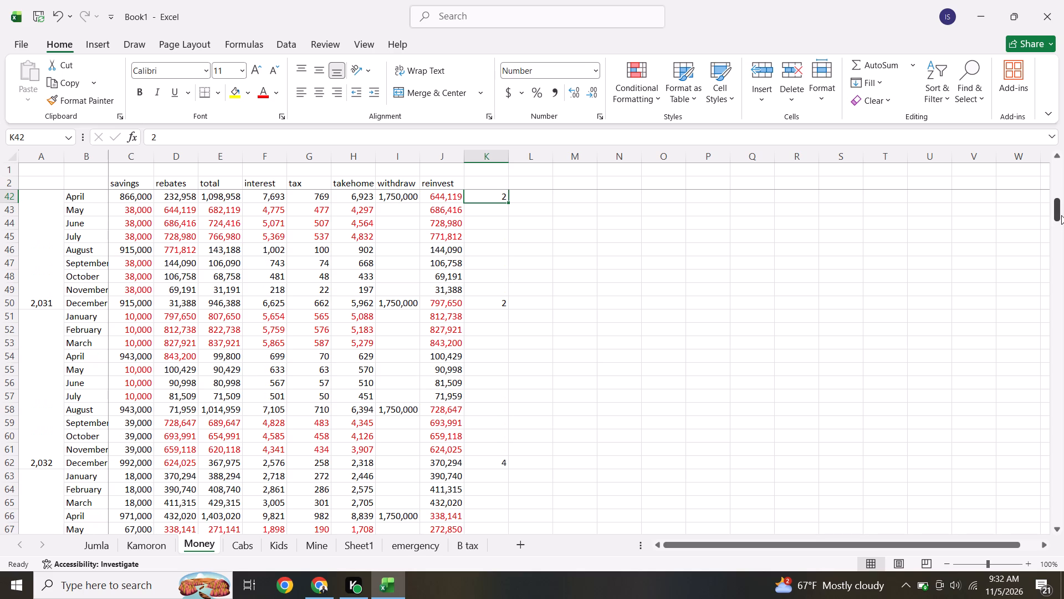
# Change the column K entry beside December 2031 to 3.
pyautogui.press('Down')
pyautogui.press('Down')
pyautogui.press('Down')
pyautogui.press('Down')
pyautogui.press('Down')
pyautogui.press('Down')
pyautogui.press('Down')
pyautogui.press('Down')
pyautogui.press('Down')
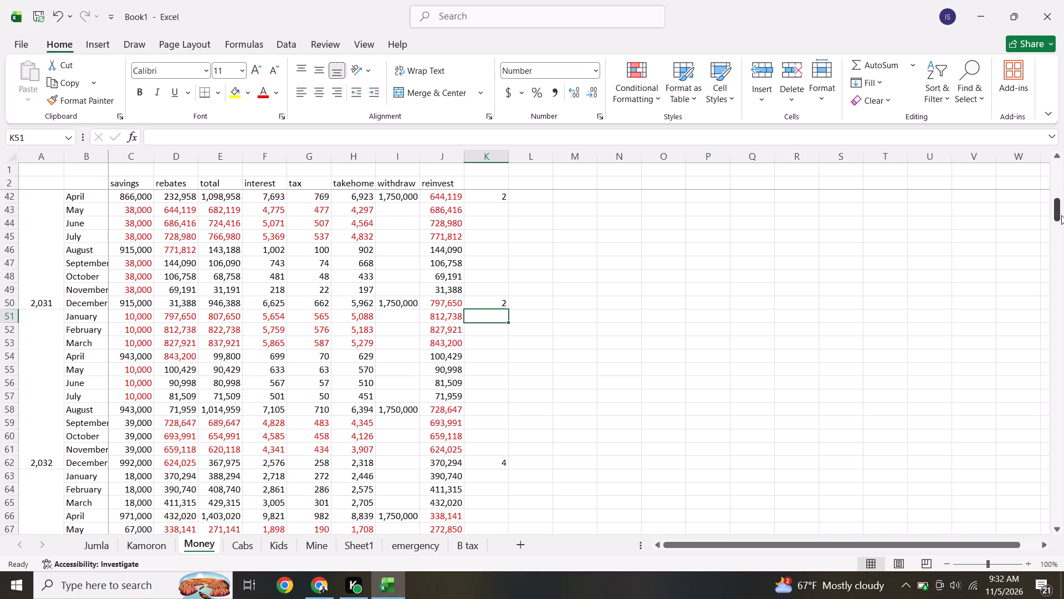
pyautogui.press('Up')
pyautogui.press('3')
pyautogui.press('Up')
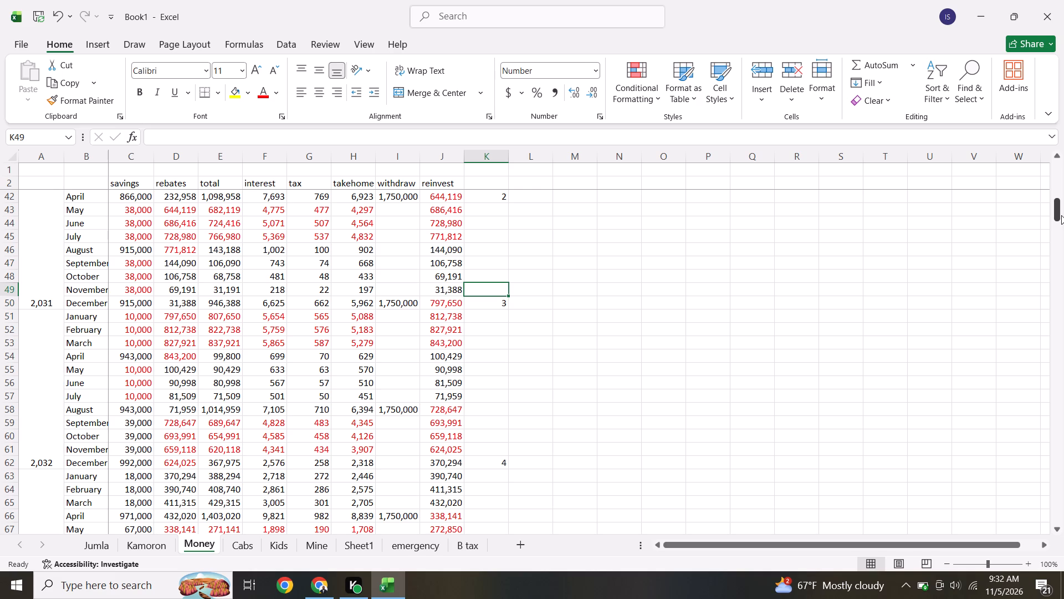
# Review the column K numbers alongside the withdrawals from January 2031 to December 2033.
pyautogui.press('Up')
pyautogui.press('Up')
pyautogui.press('Up')
pyautogui.press('Up')
pyautogui.press('Up')
pyautogui.press('Up')
pyautogui.press('Up')
pyautogui.press('Up')
pyautogui.press('Up')
pyautogui.press('Up')
pyautogui.press('Up')
pyautogui.press('Up')
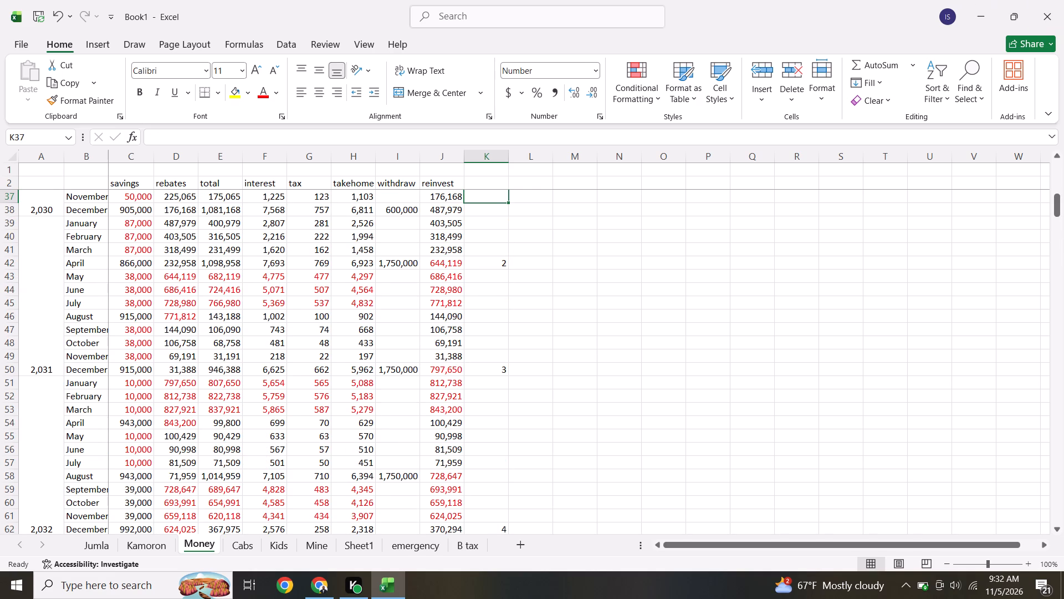
pyautogui.moveTo(496, 221); pyautogui.dragTo(470, 551)
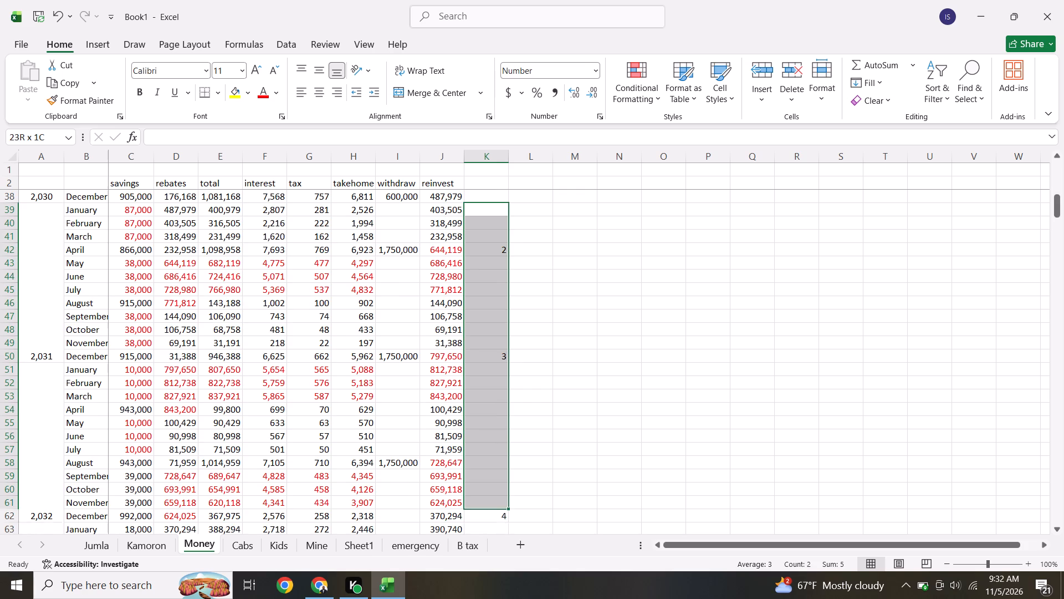
pyautogui.moveTo(470, 551); pyautogui.dragTo(472, 535)
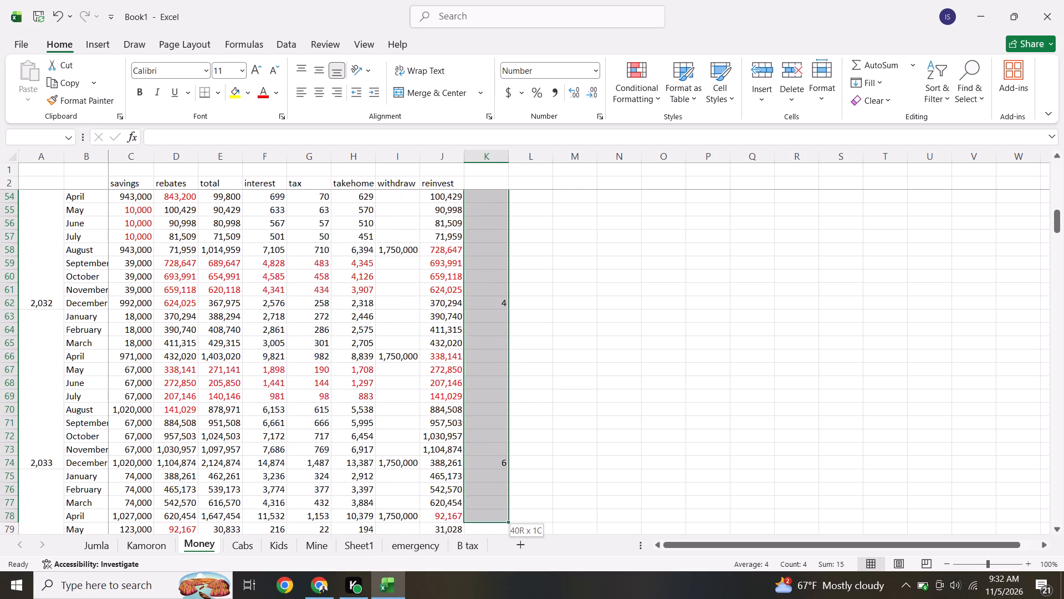
pyautogui.moveTo(472, 535); pyautogui.dragTo(490, 436)
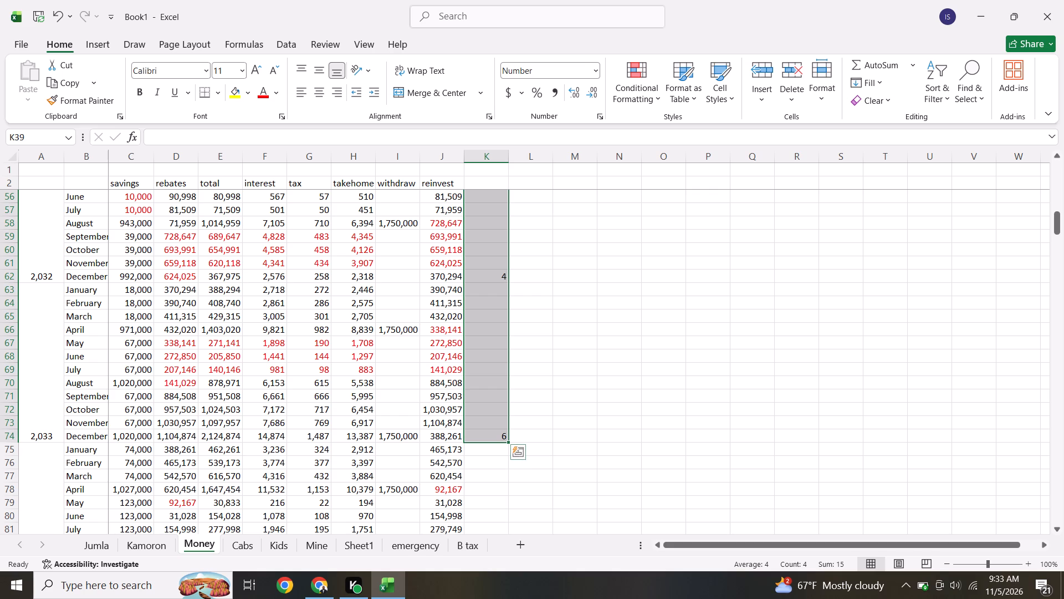
# Set the December 2031 withdrawal to 2,700,000.
pyautogui.click(585, 387)
pyautogui.press('Up')
pyautogui.press('Up')
pyautogui.press('Up')
pyautogui.press('Up')
pyautogui.press('Up')
pyautogui.press('Up')
pyautogui.press('Up')
pyautogui.press('Up')
pyautogui.press('Up')
pyautogui.press('Up')
pyautogui.press('Up')
pyautogui.press('Up')
pyautogui.press('Up')
pyautogui.press('Up')
pyautogui.press('Up')
pyautogui.press('Up')
pyautogui.press('Up')
pyautogui.press('Up')
pyautogui.press('Up')
pyautogui.press('Up')
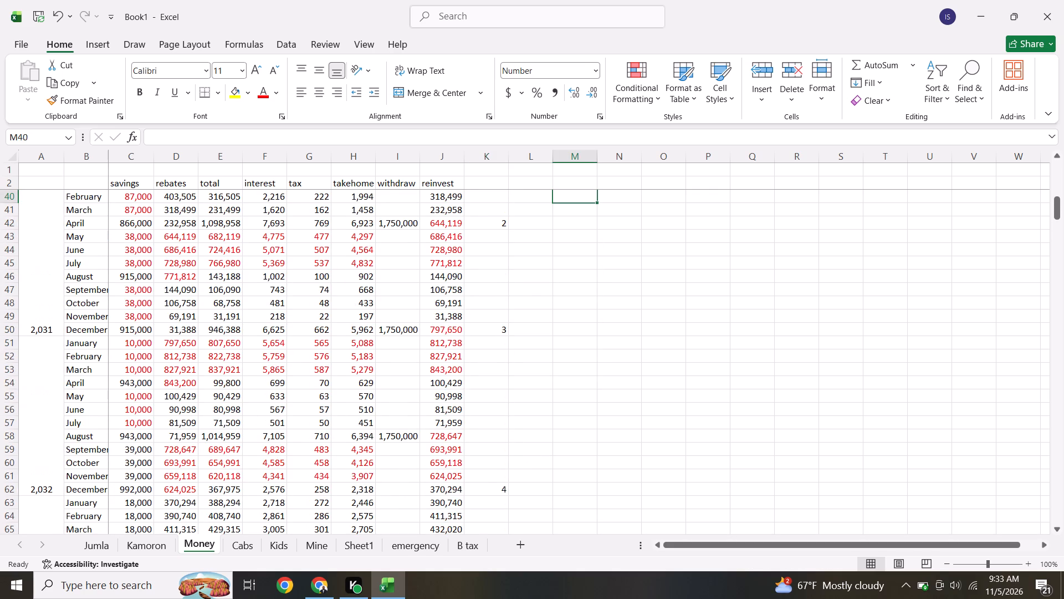
pyautogui.press('Up')
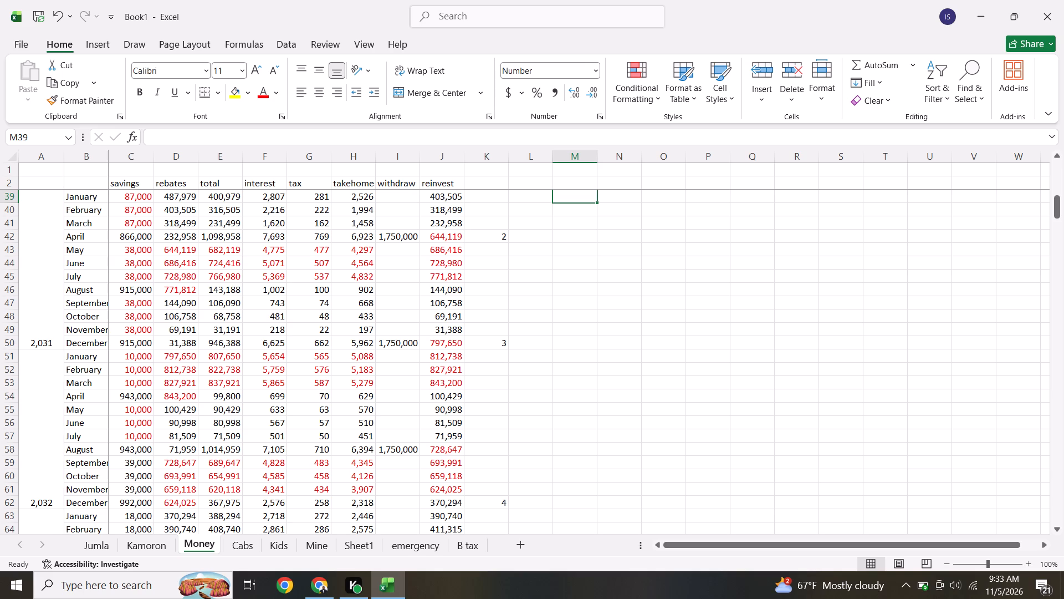
pyautogui.click(402, 341)
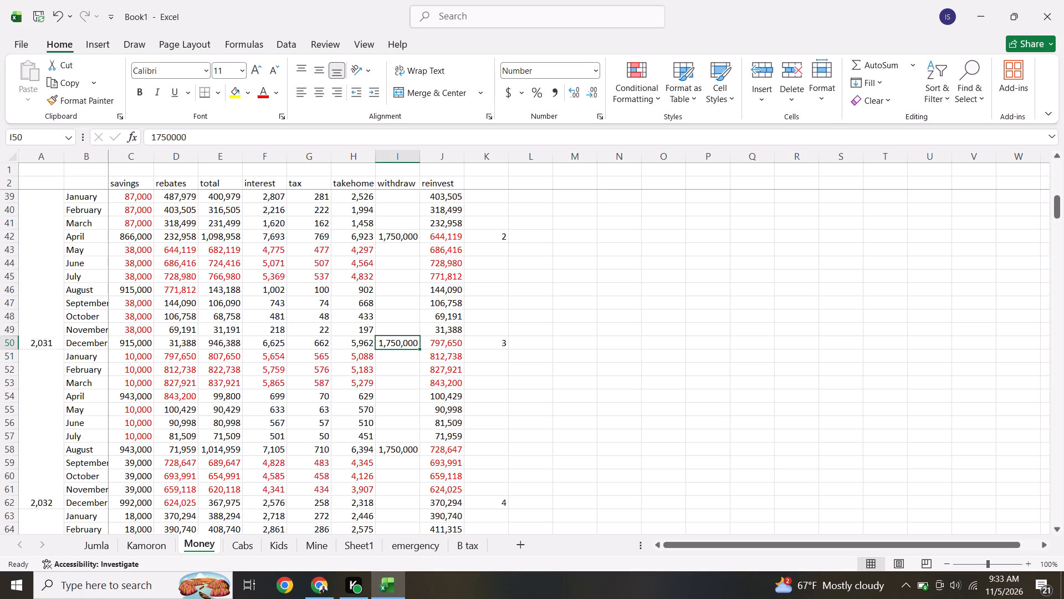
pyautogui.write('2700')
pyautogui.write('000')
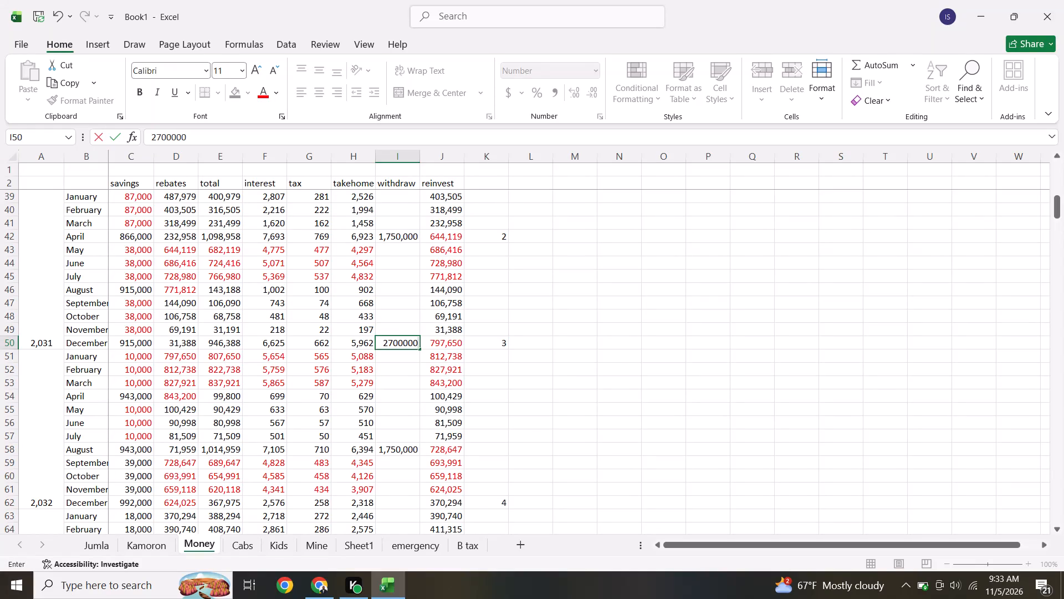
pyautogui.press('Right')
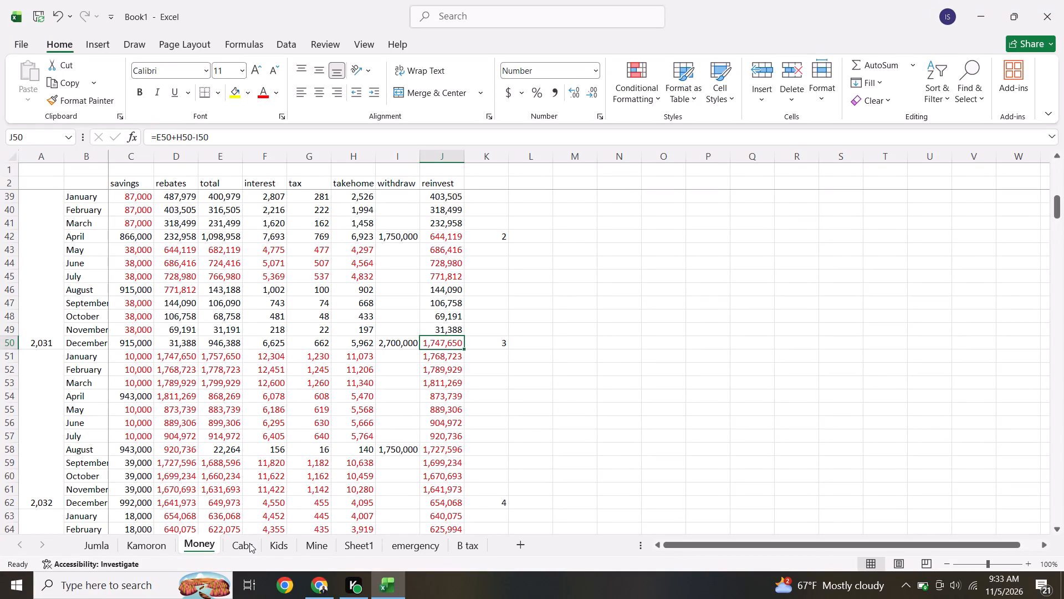
# Clear the August 2032 withdrawal.
pyautogui.click(394, 454)
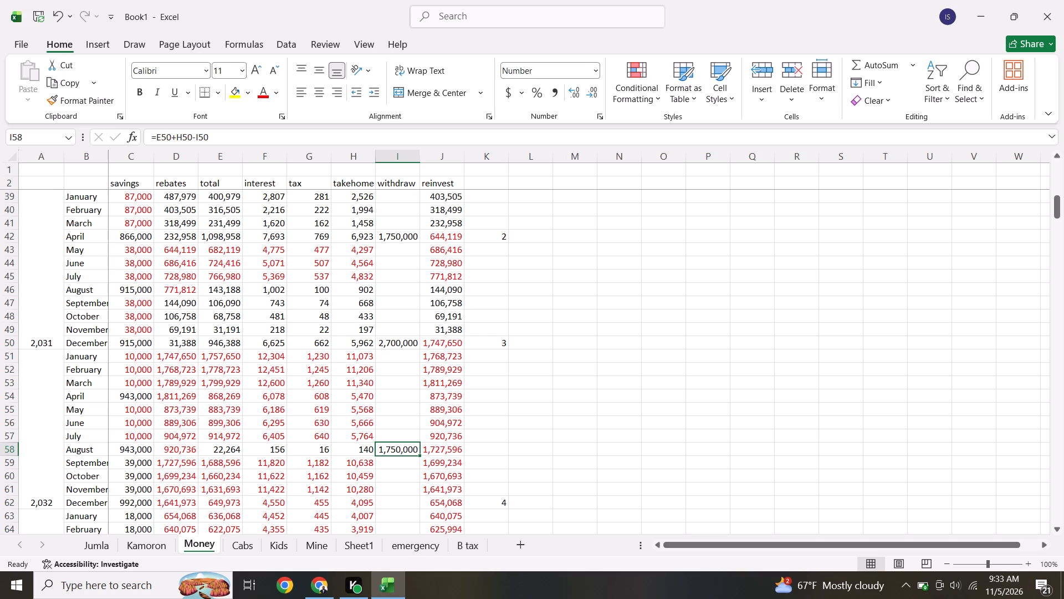
pyautogui.press('BackSpace')
pyautogui.press('Down')
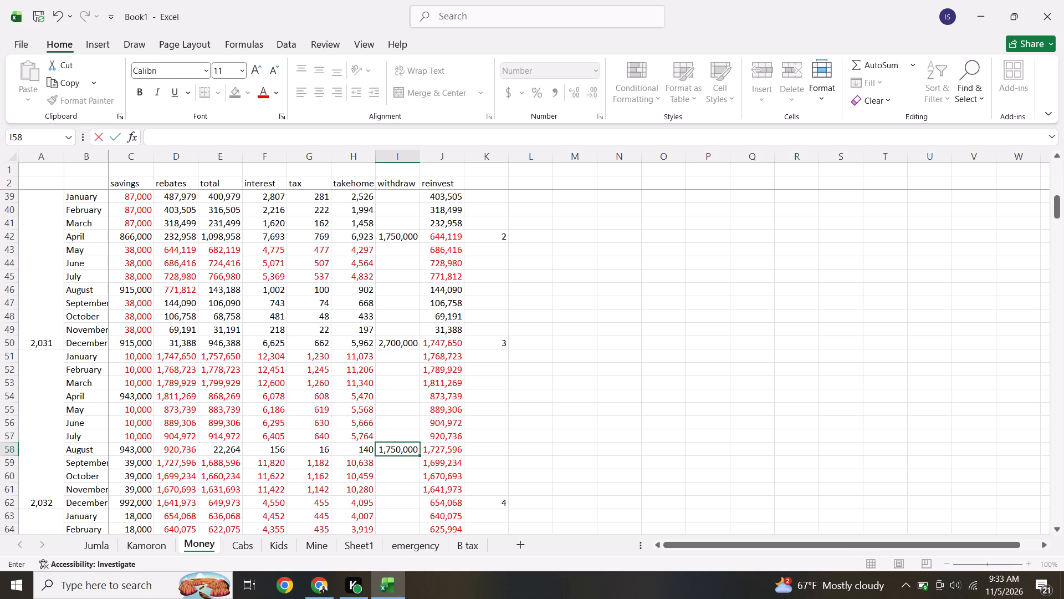
# Enter a withdrawal of 3,600,000 for December 2032.
pyautogui.press('Down')
pyautogui.press('Down')
pyautogui.press('Down')
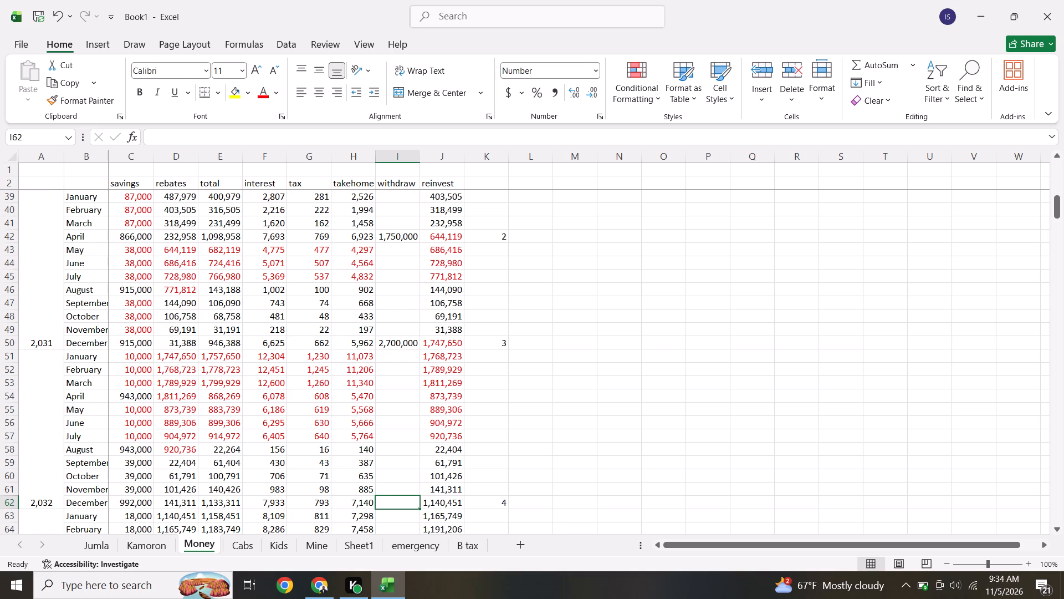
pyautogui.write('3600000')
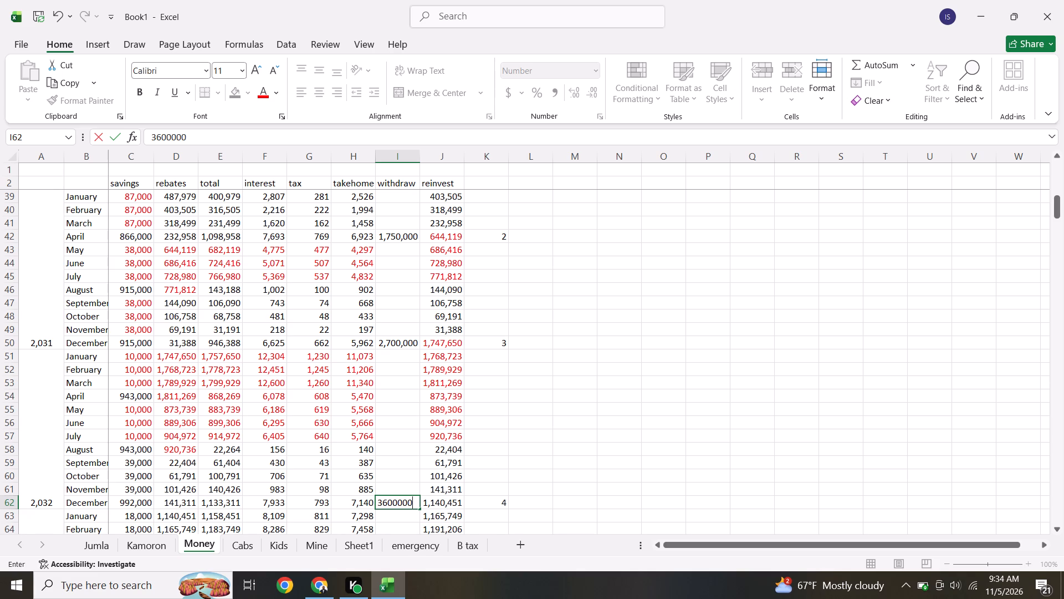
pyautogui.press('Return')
# Clear the April 2033 withdrawal by filling the blank March 2033 withdrawal cell down through July 2033.
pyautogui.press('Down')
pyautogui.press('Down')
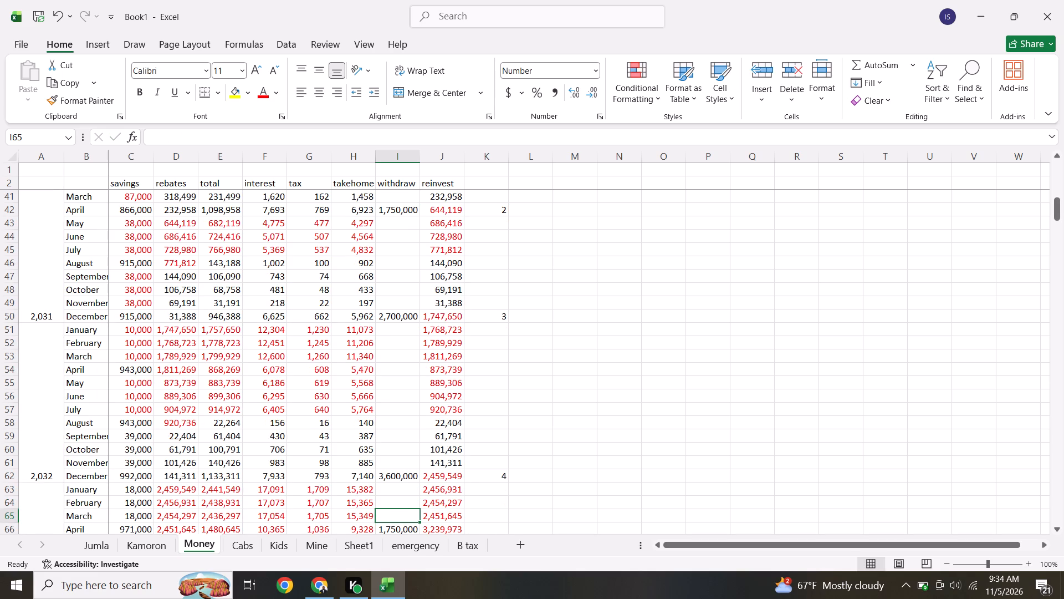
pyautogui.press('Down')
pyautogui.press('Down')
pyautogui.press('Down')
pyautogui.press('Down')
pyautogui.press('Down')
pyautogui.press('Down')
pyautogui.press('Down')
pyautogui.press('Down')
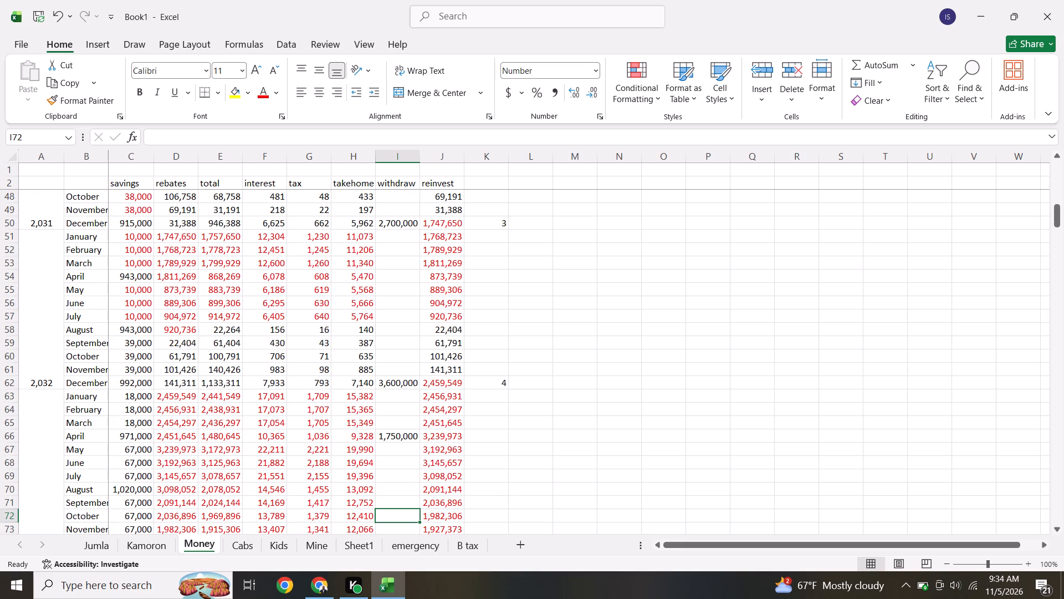
pyautogui.click(394, 425)
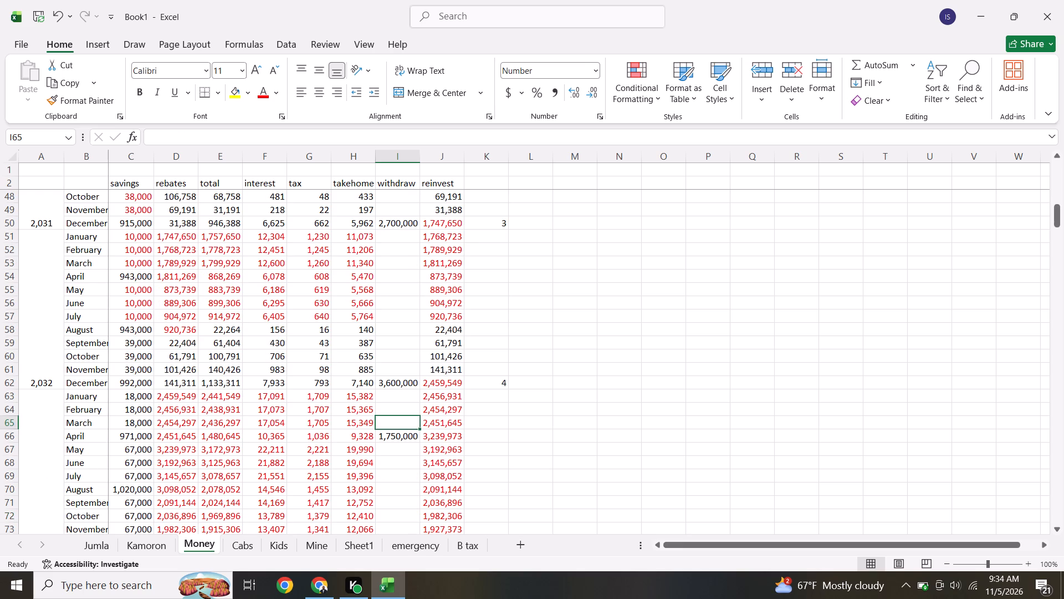
pyautogui.moveTo(420, 428); pyautogui.dragTo(410, 480)
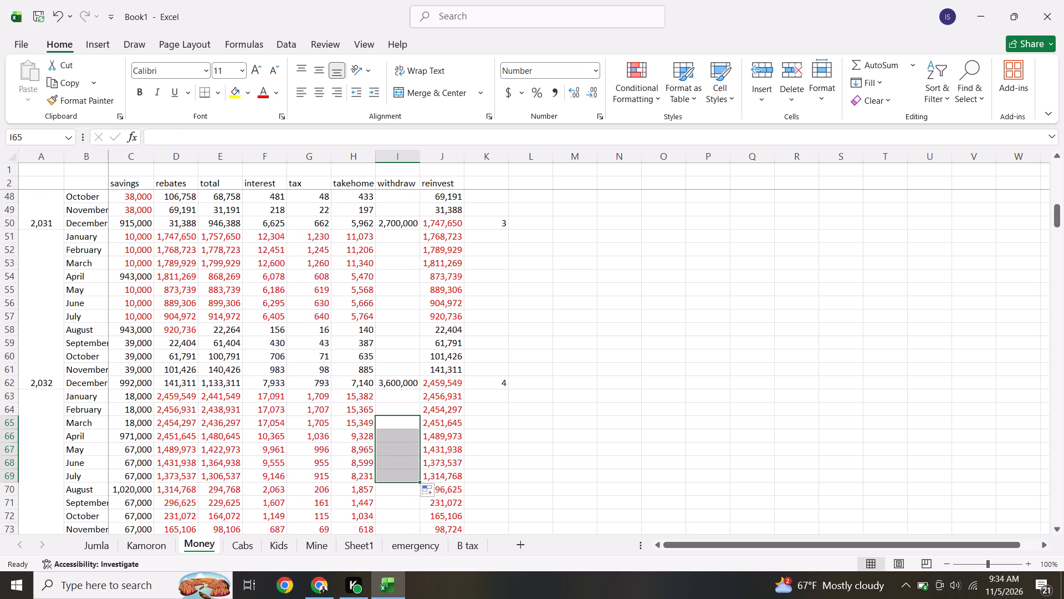
# Set the December 2033 withdrawal to the formula =900000*6.
pyautogui.press('Down')
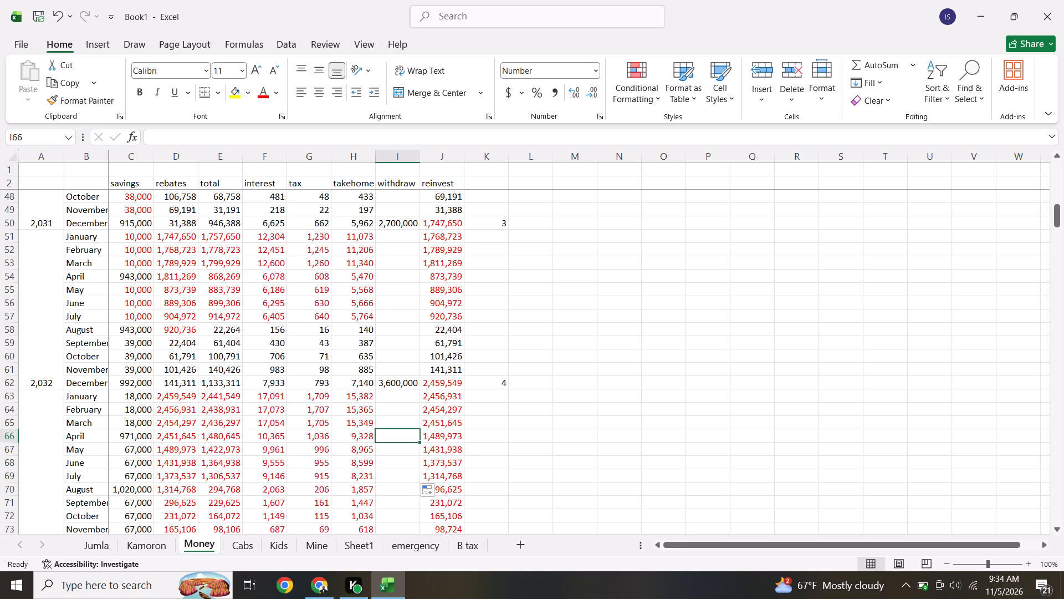
pyautogui.press('Down')
pyautogui.press('Down')
pyautogui.press('Down')
pyautogui.press('Down')
pyautogui.press('Down')
pyautogui.press('Down')
pyautogui.press('Down')
pyautogui.press('Down')
pyautogui.press('Down')
pyautogui.press('Down')
pyautogui.press('Down')
pyautogui.press('Down')
pyautogui.press('Down')
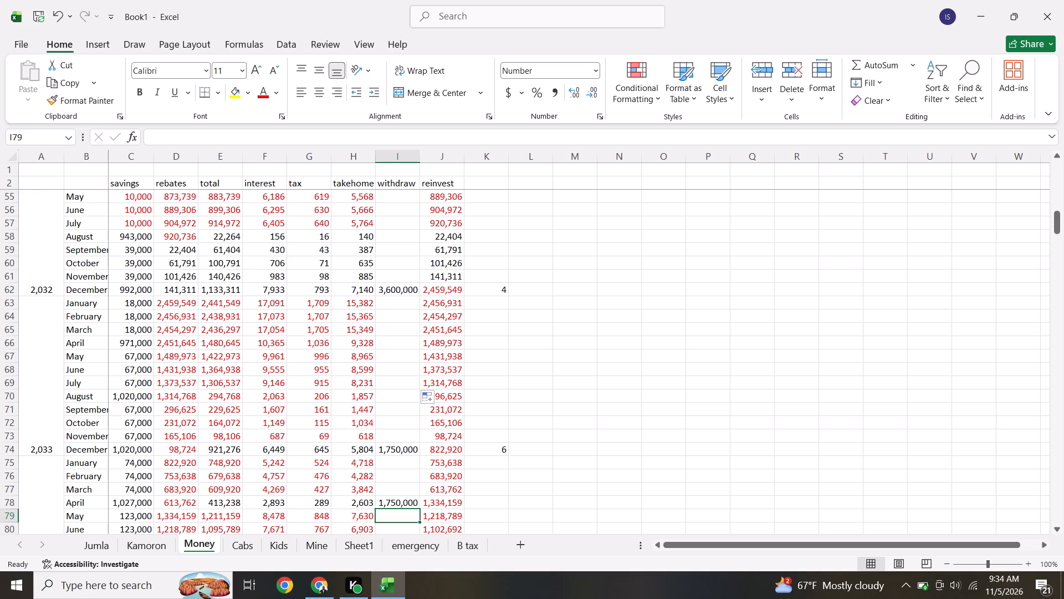
pyautogui.click(403, 445)
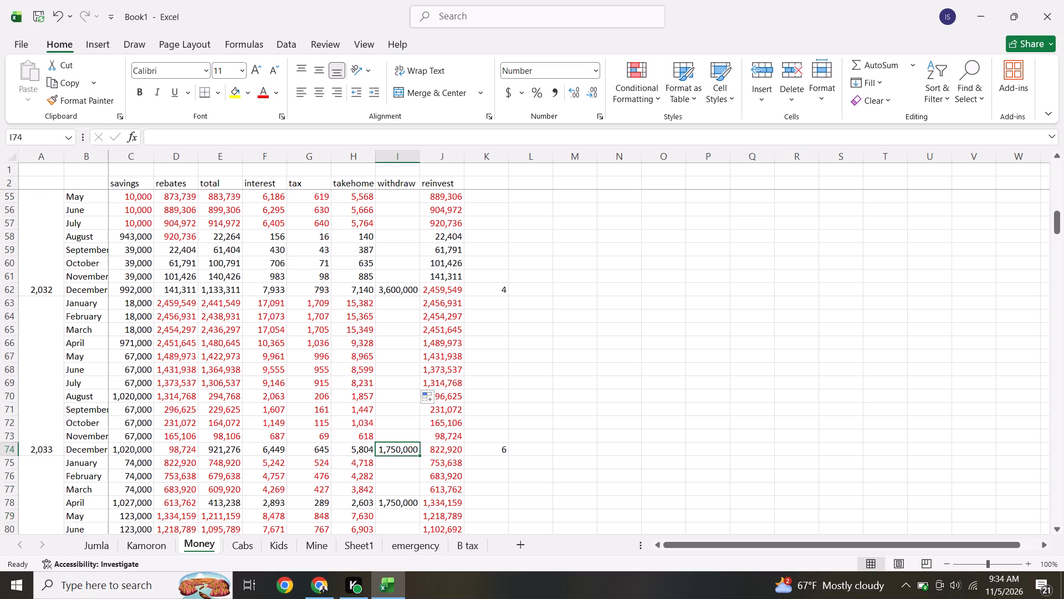
pyautogui.press('=')
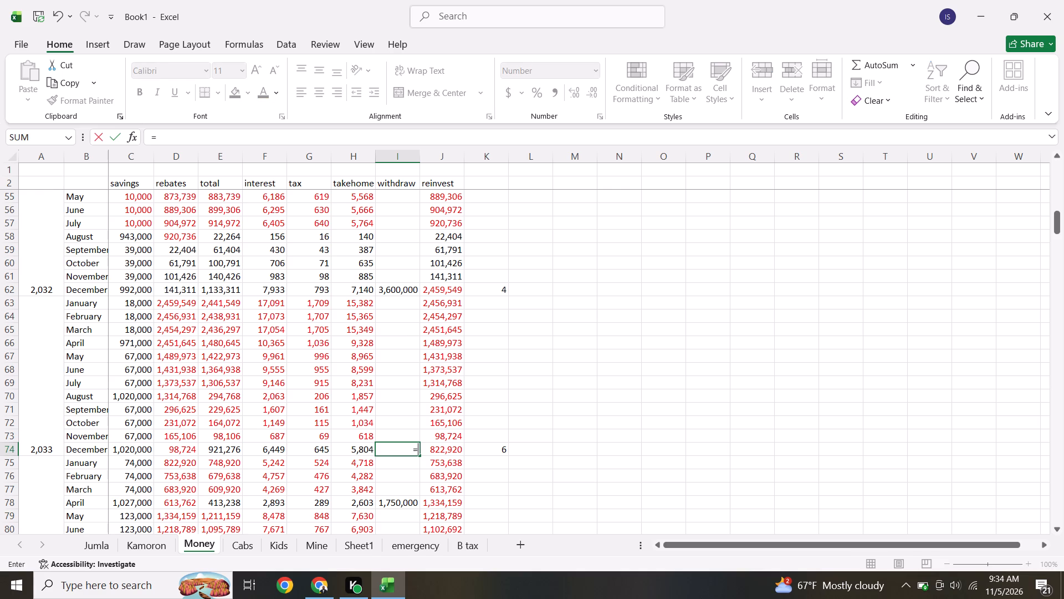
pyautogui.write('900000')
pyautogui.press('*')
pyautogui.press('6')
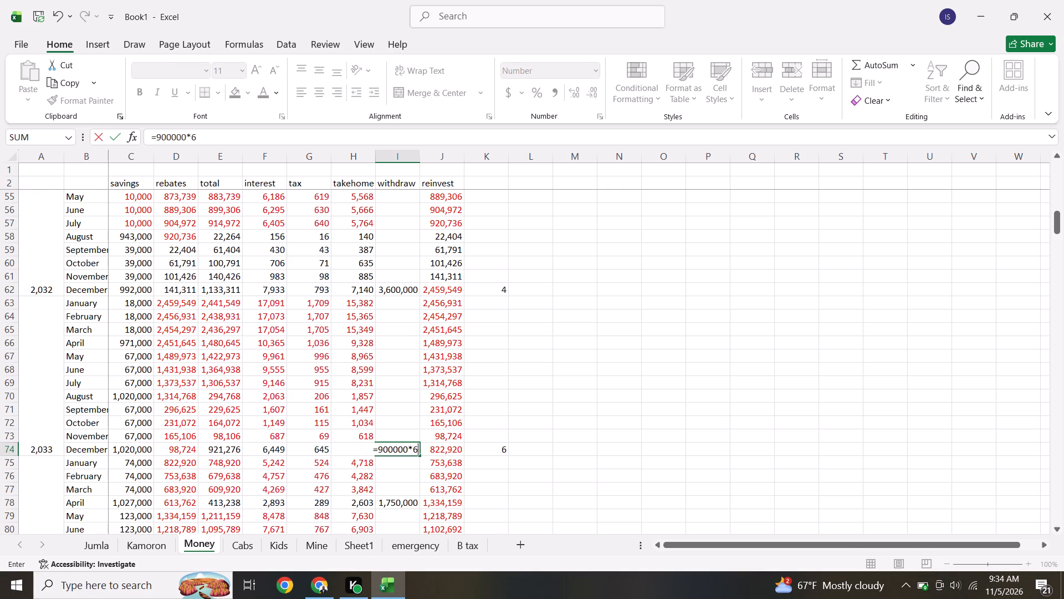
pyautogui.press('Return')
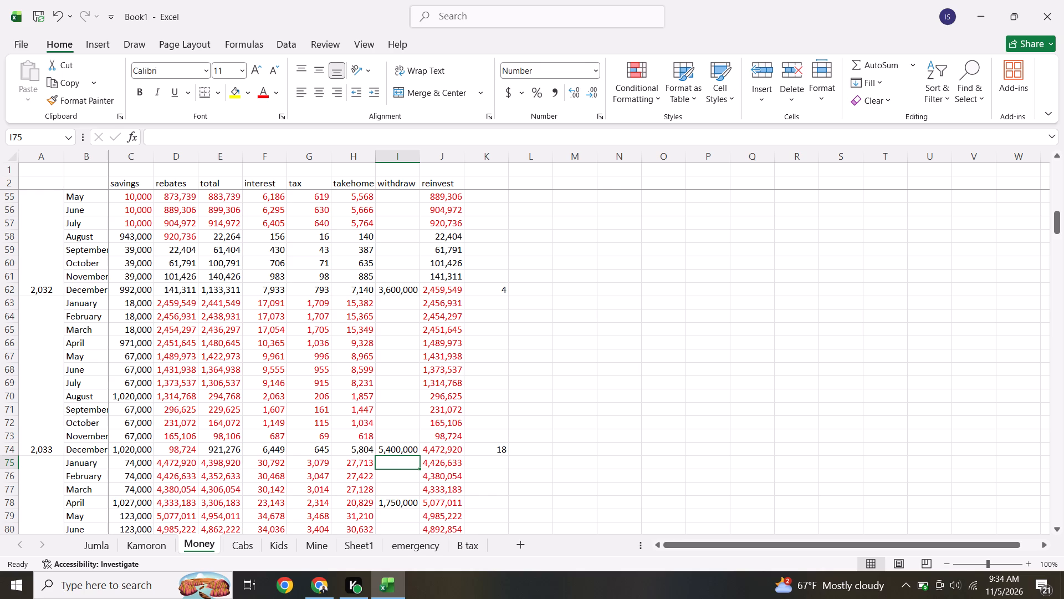
# Fill the blank January 2034 withdrawal cell down through November 2038 to clear the remaining withdrawals.
pyautogui.click(422, 467)
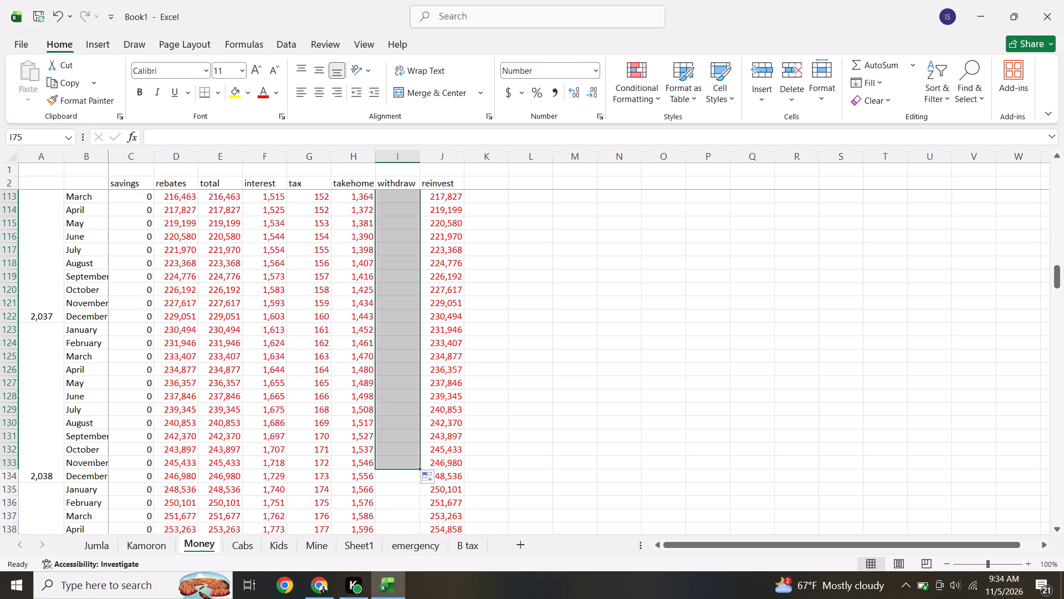
# Replace the column K entry beside December 2033 with 6.
pyautogui.press('Up')
pyautogui.press('Up')
pyautogui.press('Up')
pyautogui.press('Up')
pyautogui.press('Up')
pyautogui.press('Up')
pyautogui.press('Up')
pyautogui.press('Up')
pyautogui.press('Up')
pyautogui.press('Up')
pyautogui.press('Up')
pyautogui.press('Up')
pyautogui.press('Up')
pyautogui.press('Up')
pyautogui.press('Up')
pyautogui.press('Up')
pyautogui.press('Up')
pyautogui.press('Up')
pyautogui.press('Up')
pyautogui.press('Up')
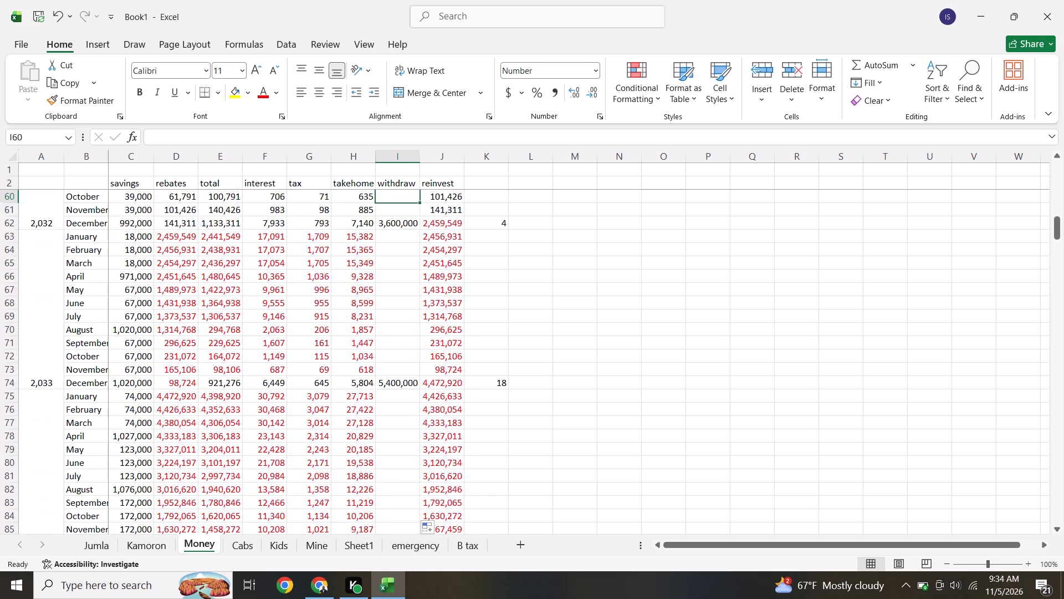
pyautogui.press('Up')
pyautogui.press('Up')
pyautogui.press('Up')
pyautogui.press('Up')
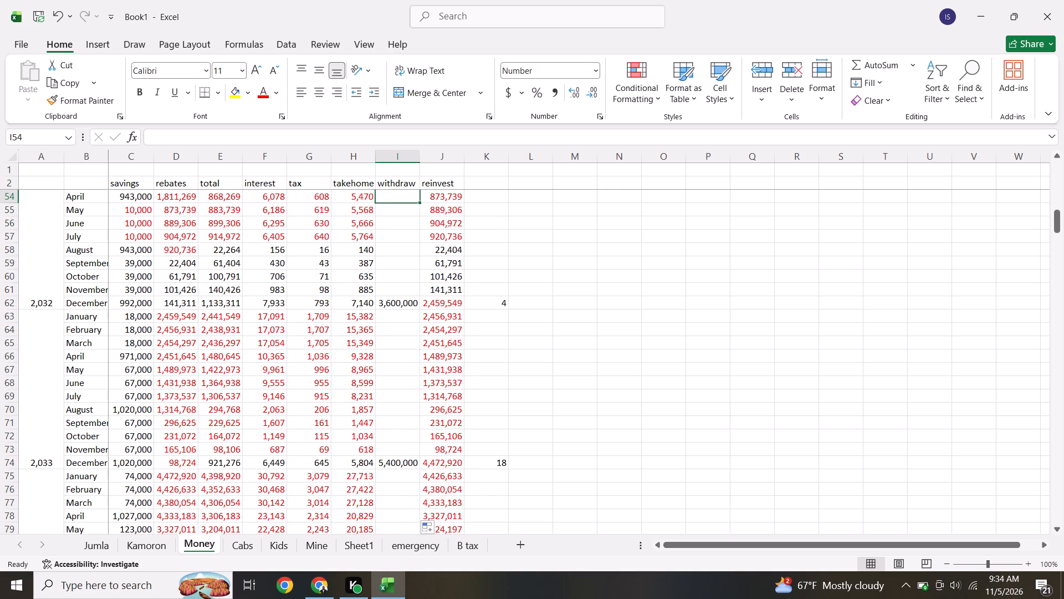
pyautogui.press('Up')
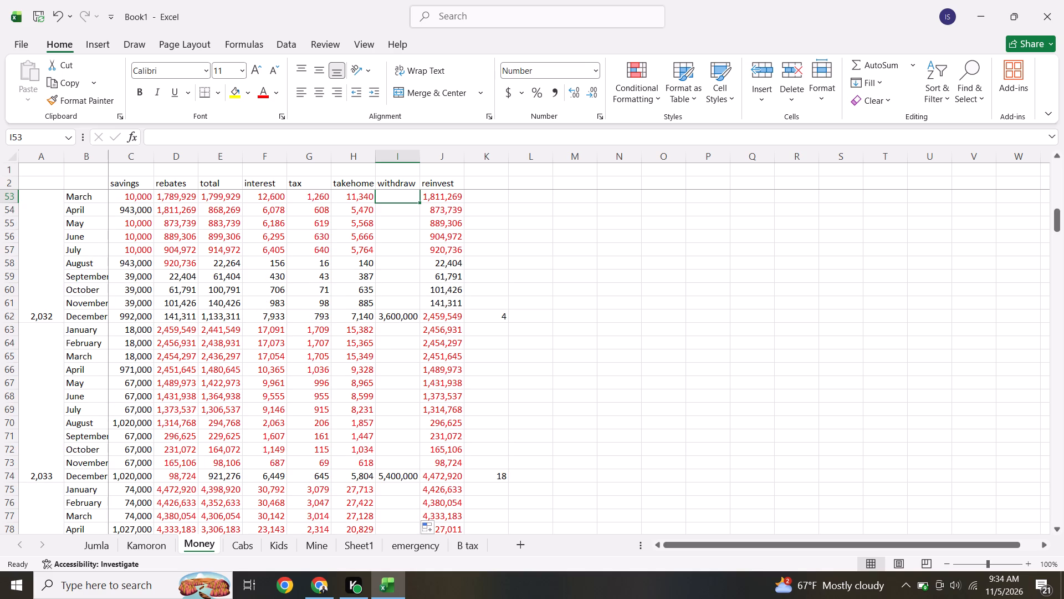
pyautogui.click(504, 476)
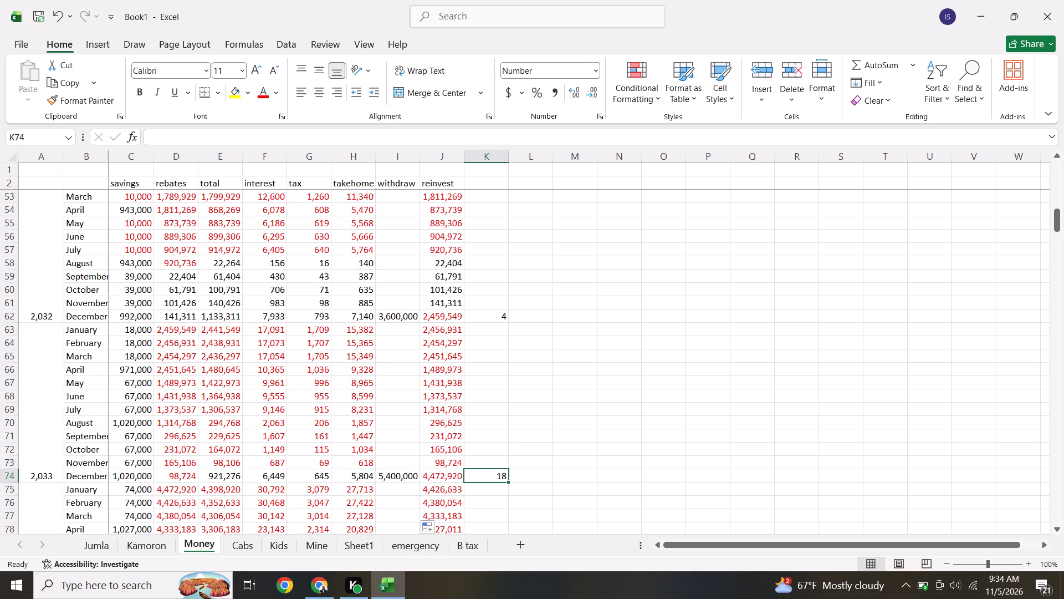
pyautogui.press('6')
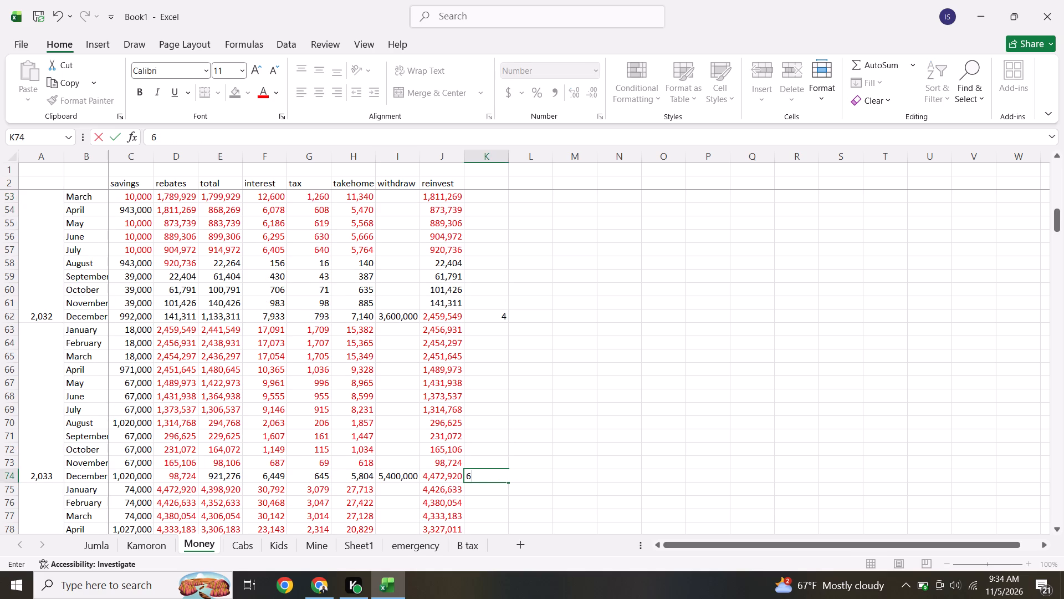
pyautogui.press('Up')
# Review the column K numbers and the withdrawals from late 2033 back to July 2030.
pyautogui.press('Up')
pyautogui.press('Up')
pyautogui.press('Up')
pyautogui.press('Up')
pyautogui.press('Up')
pyautogui.press('Up')
pyautogui.press('Up')
pyautogui.press('Up')
pyautogui.press('Up')
pyautogui.press('Up')
pyautogui.press('Up')
pyautogui.press('Up')
pyautogui.press('Up')
pyautogui.press('Up')
pyautogui.press('Up')
pyautogui.press('Up')
pyautogui.press('Up')
pyautogui.press('Up')
pyautogui.press('Up')
pyautogui.press('Up')
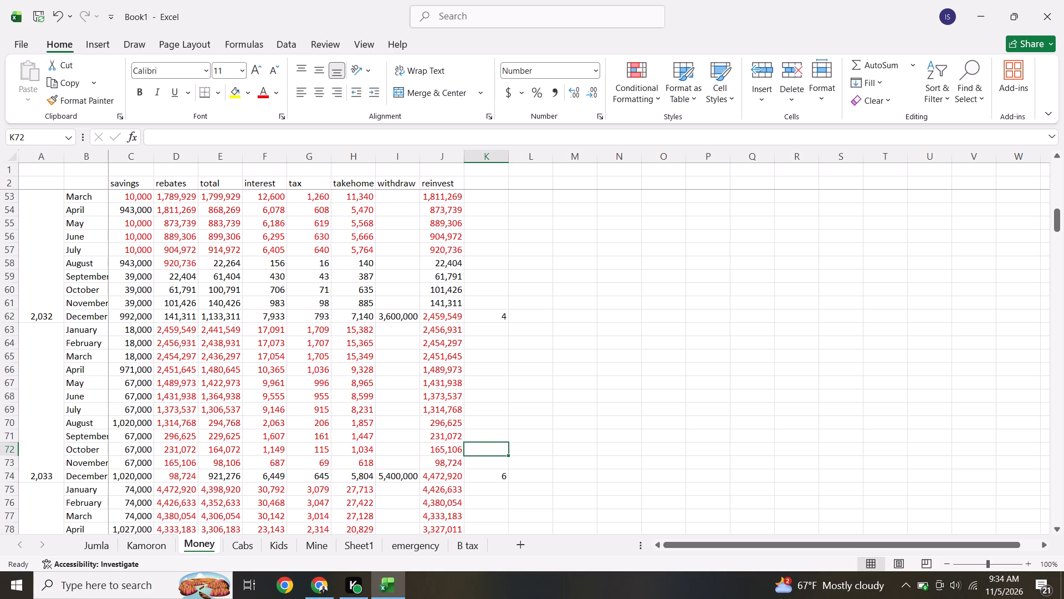
pyautogui.press('Up')
pyautogui.press('Up')
pyautogui.press('Up')
pyautogui.press('Up')
pyautogui.press('Up')
pyautogui.press('Up')
pyautogui.press('Up')
pyautogui.press('Up')
pyautogui.press('Up')
pyautogui.press('Up')
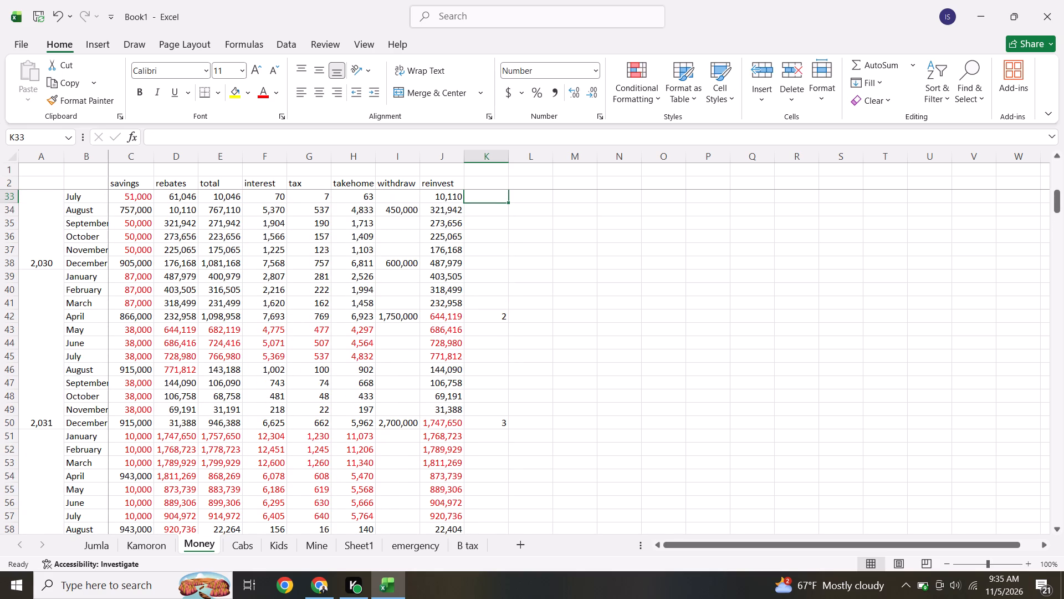
# On the Cabs sheet, clear the cab column from July 2031 through December 2035.
pyautogui.click(248, 549)
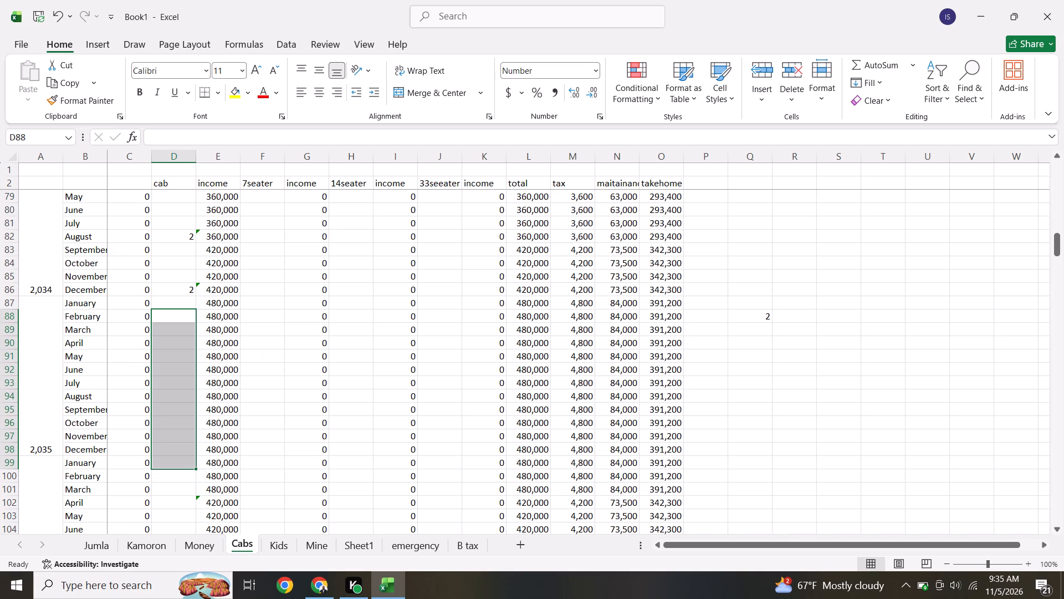
pyautogui.click(159, 495)
pyautogui.moveTo(164, 454); pyautogui.dragTo(194, 249)
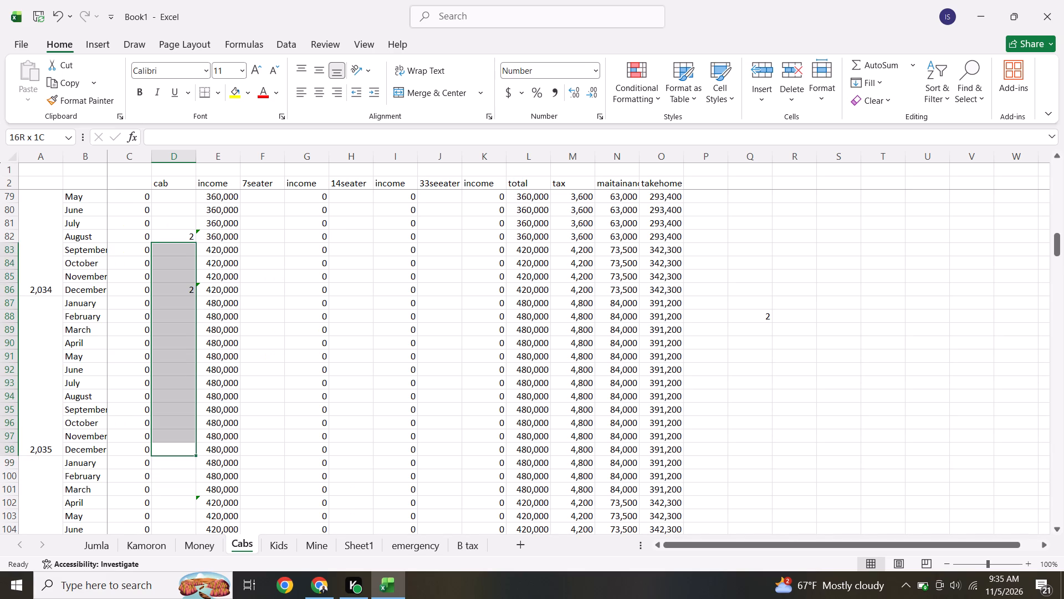
pyautogui.moveTo(194, 249); pyautogui.dragTo(182, 169)
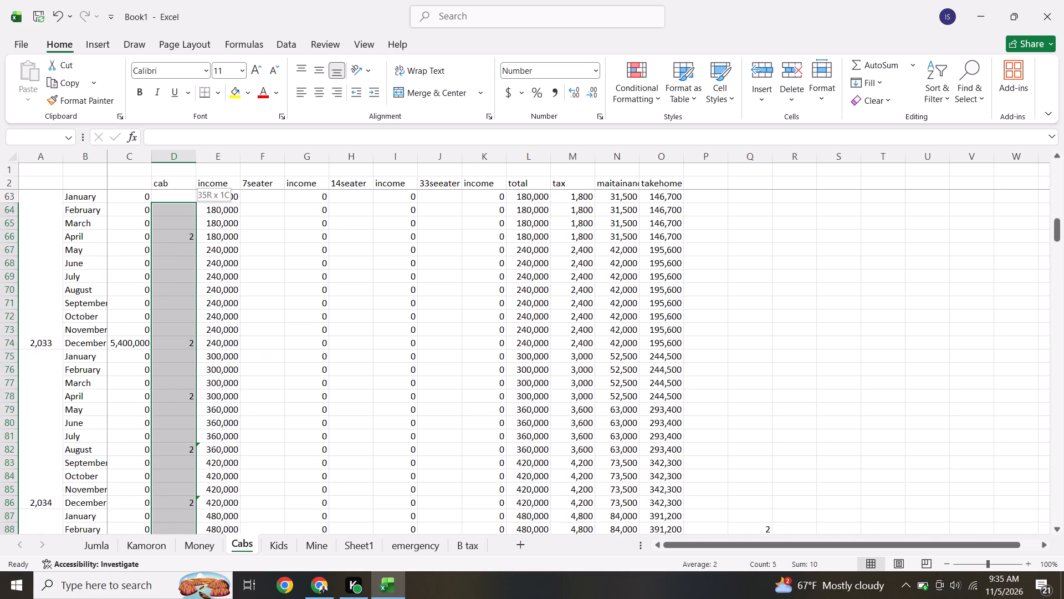
pyautogui.moveTo(182, 169); pyautogui.dragTo(183, 176)
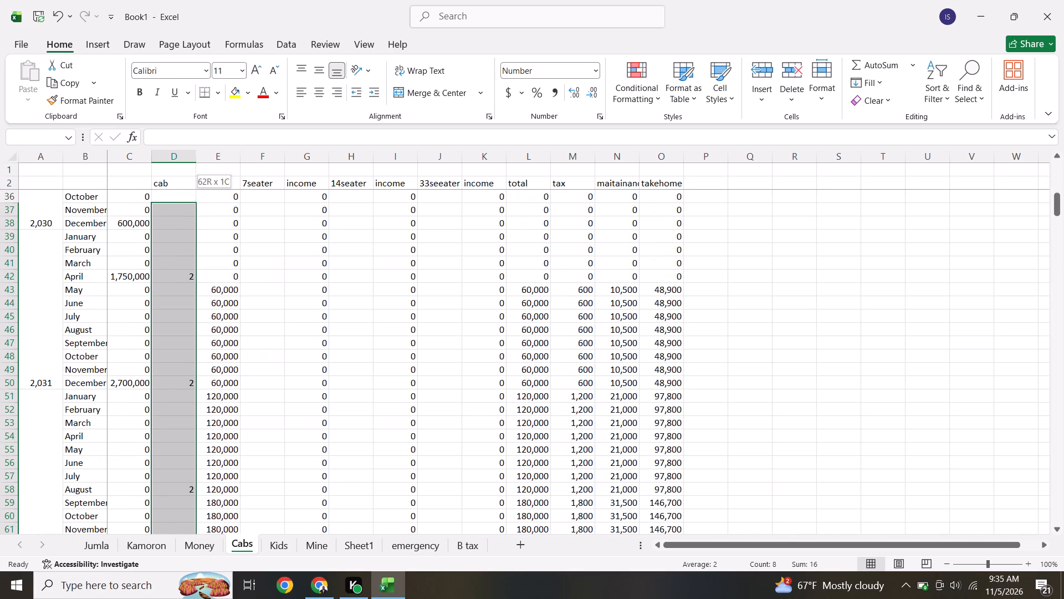
pyautogui.moveTo(183, 176); pyautogui.dragTo(172, 341)
pyautogui.press('Delete')
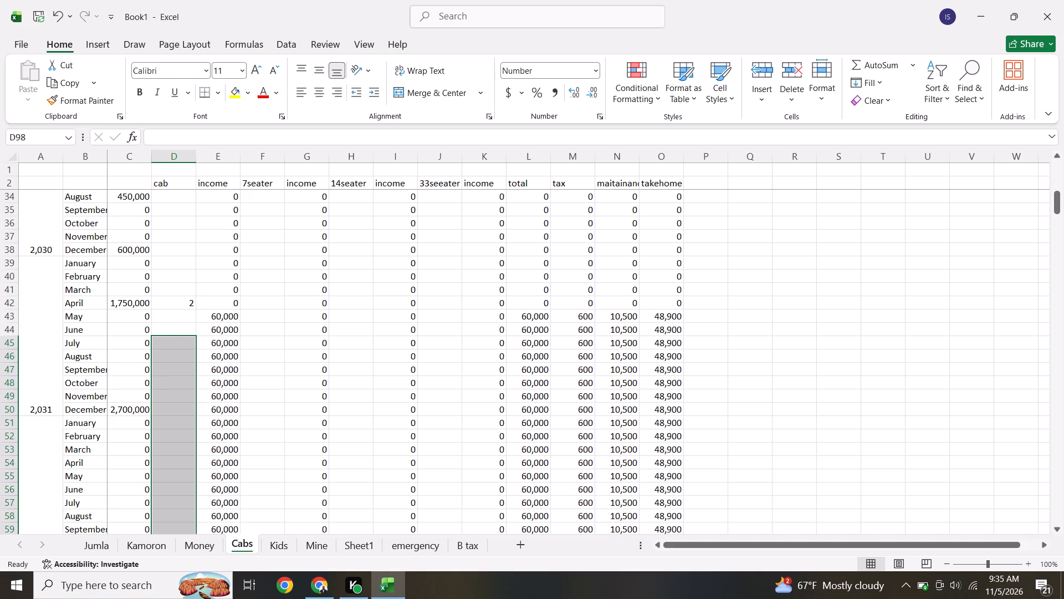
# Enter 3 in the cab column for December 2031.
pyautogui.click(268, 372)
pyautogui.click(180, 409)
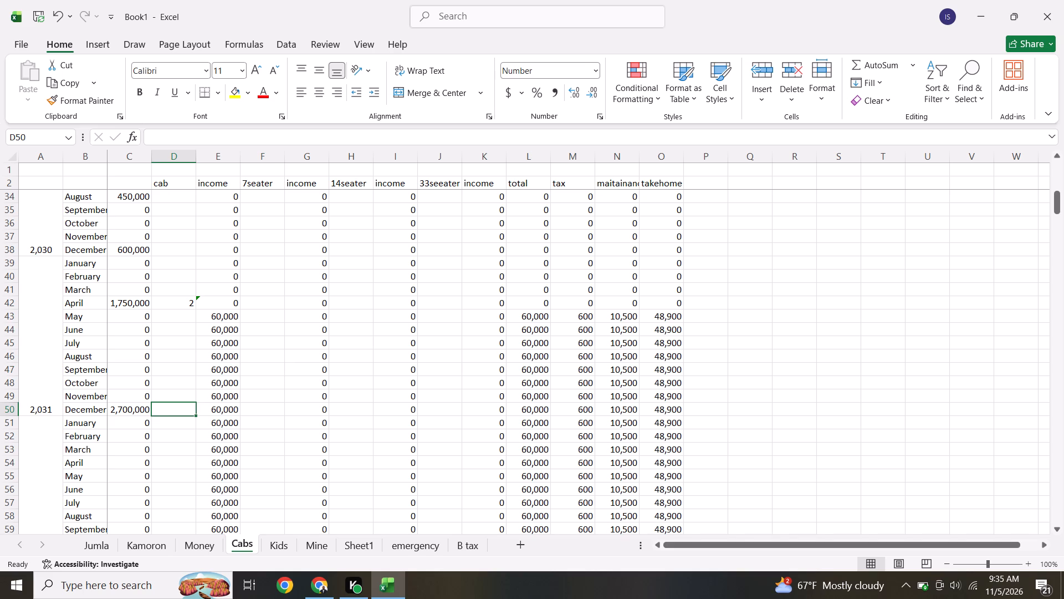
pyautogui.press('3')
pyautogui.press('Down')
# Enter 4 in the cab column for December 2032.
pyautogui.press('Down')
pyautogui.press('Down')
pyautogui.press('Down')
pyautogui.press('Down')
pyautogui.press('Down')
pyautogui.press('Down')
pyautogui.press('Down')
pyautogui.press('Down')
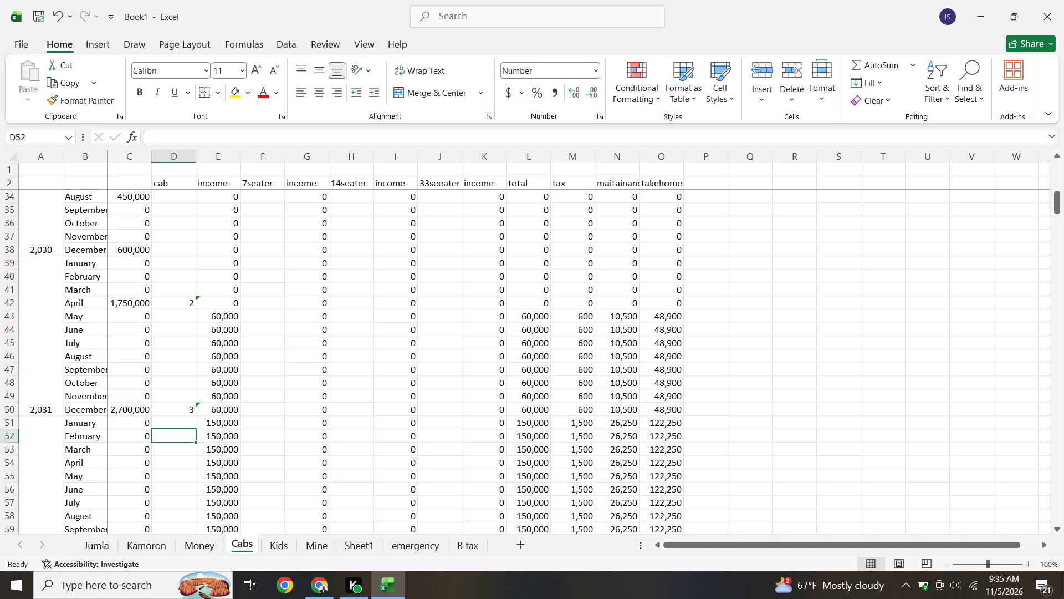
pyautogui.press('Down')
pyautogui.press('Down')
pyautogui.press('Down')
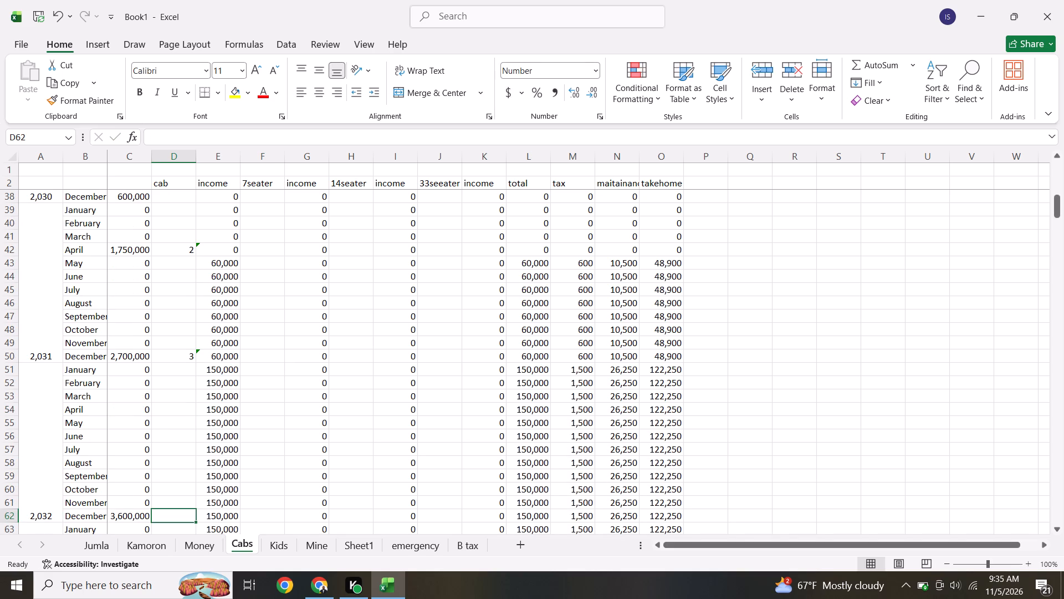
pyautogui.press('4')
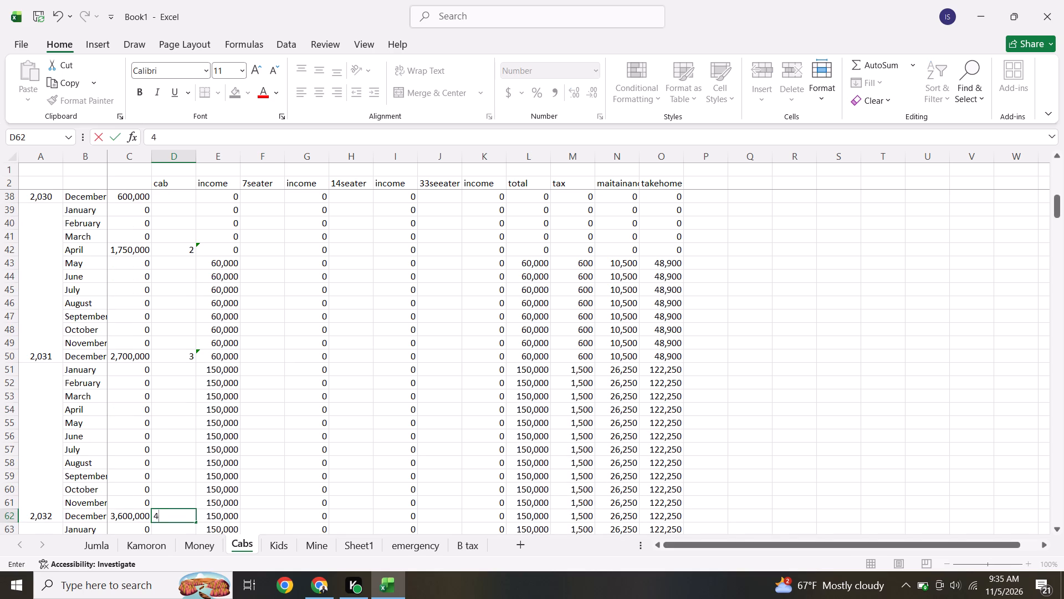
pyautogui.press('Down')
# Enter 6 in the cab column for December 2033.
pyautogui.press('Down')
pyautogui.press('Down')
pyautogui.press('Down')
pyautogui.press('Down')
pyautogui.press('Down')
pyautogui.press('Down')
pyautogui.press('Down')
pyautogui.press('Down')
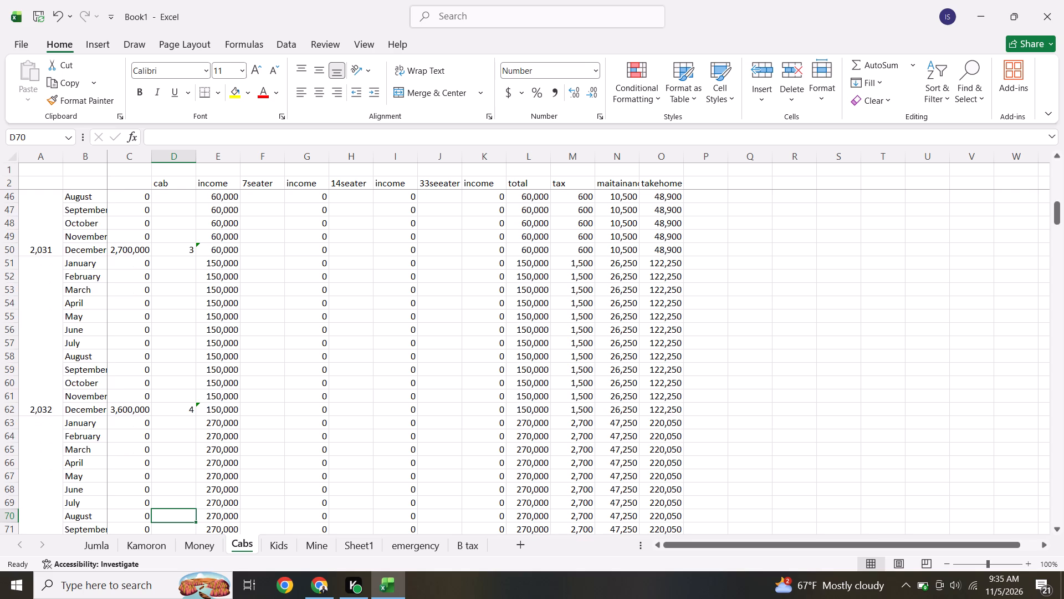
pyautogui.press('Down')
pyautogui.press('Down')
pyautogui.press('Down')
pyautogui.press('Down')
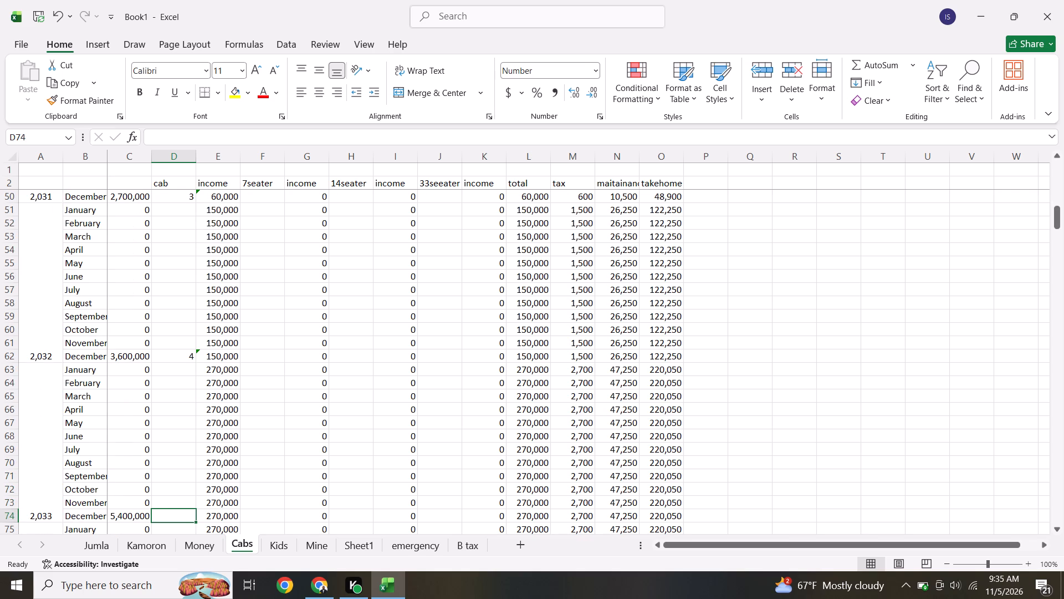
pyautogui.press('6')
pyautogui.press('Down')
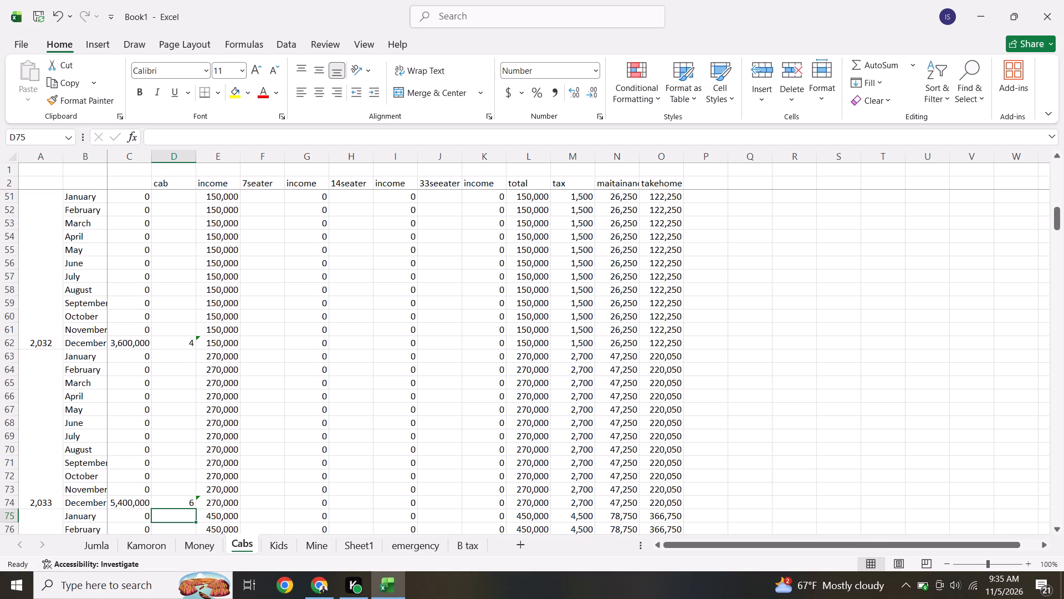
# On the Jumla sheet, clear the Purchases column from January 2032 through January 2036.
pyautogui.click(96, 545)
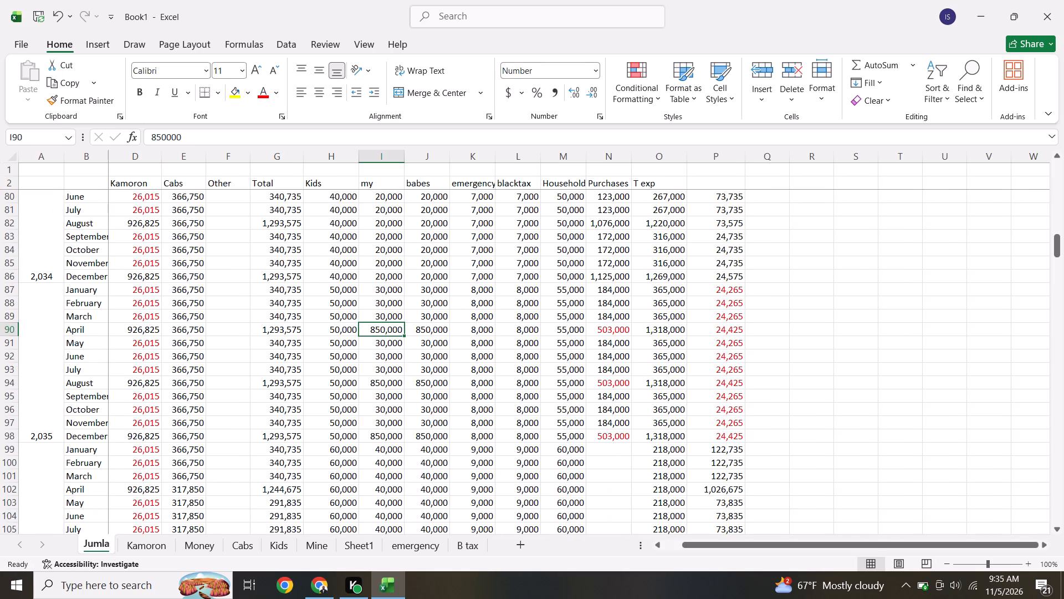
pyautogui.click(785, 283)
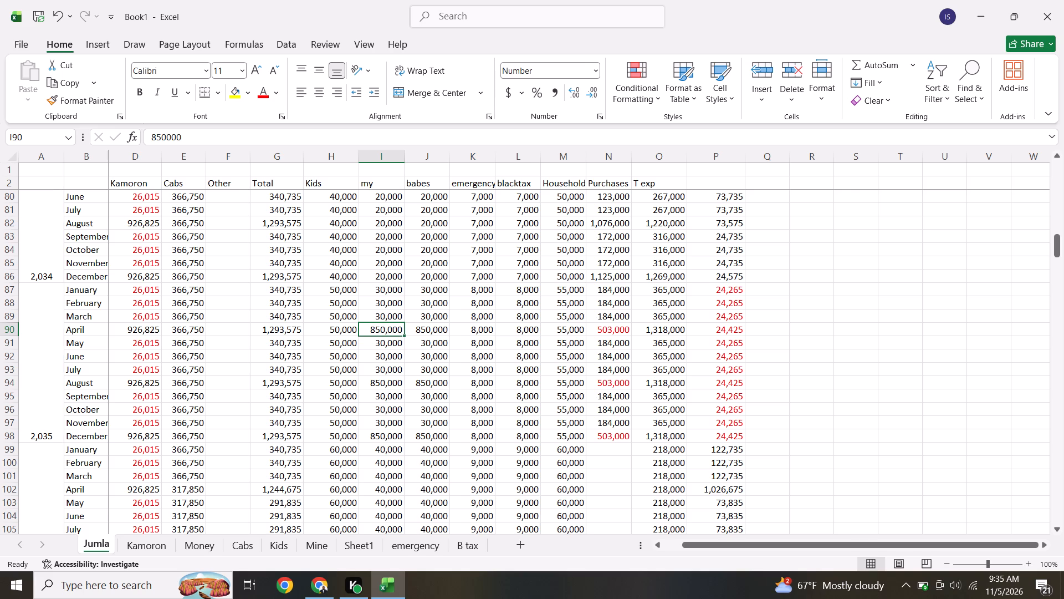
pyautogui.press('Up')
pyautogui.press('Up')
pyautogui.press('Up')
pyautogui.press('Up')
pyautogui.press('Up')
pyautogui.press('Up')
pyautogui.press('Up')
pyautogui.press('Up')
pyautogui.press('Up')
pyautogui.press('Up')
pyautogui.press('Up')
pyautogui.press('Up')
pyautogui.press('Up')
pyautogui.press('Up')
pyautogui.press('Up')
pyautogui.press('Up')
pyautogui.press('Up')
pyautogui.press('Up')
pyautogui.press('Up')
pyautogui.press('Up')
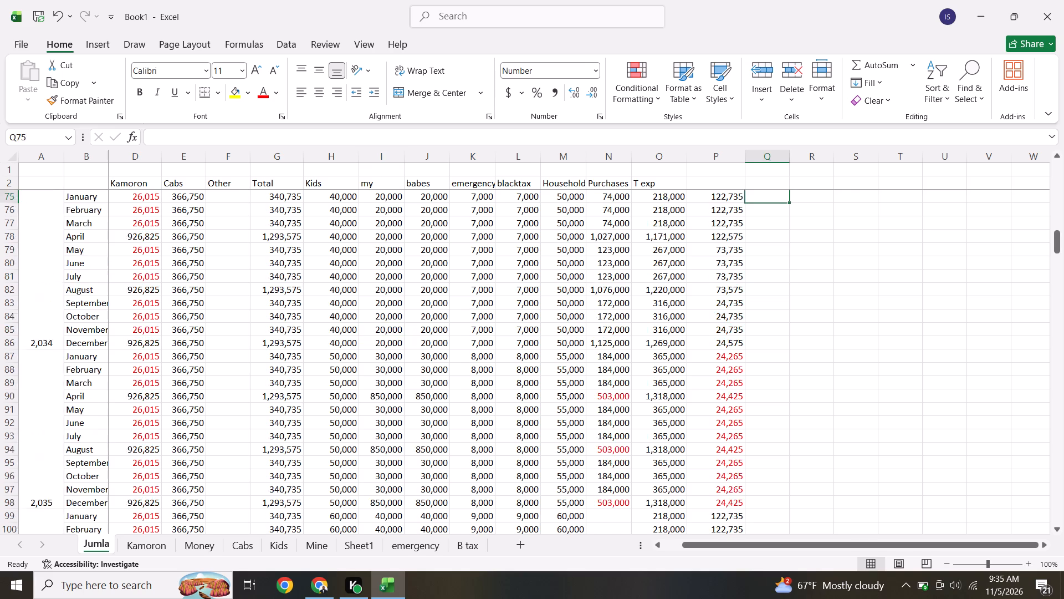
pyautogui.press('Up')
pyautogui.press('Up')
pyautogui.press('Up')
pyautogui.press('Up')
pyautogui.press('Up')
pyautogui.press('Up')
pyautogui.press('Up')
pyautogui.press('Up')
pyautogui.press('Up')
pyautogui.press('Up')
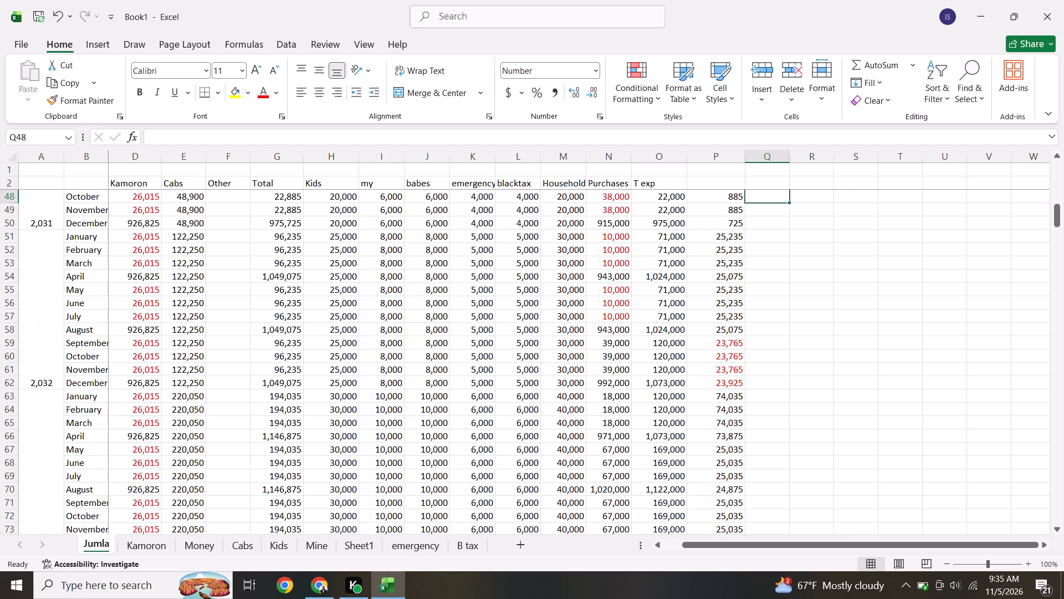
pyautogui.press('Up')
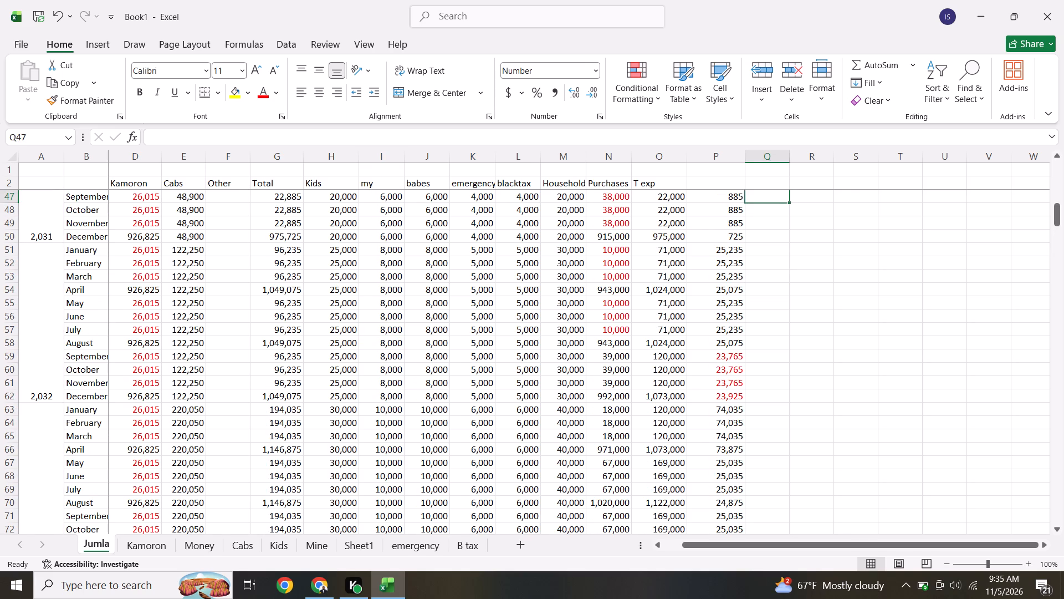
pyautogui.moveTo(612, 244); pyautogui.dragTo(603, 374)
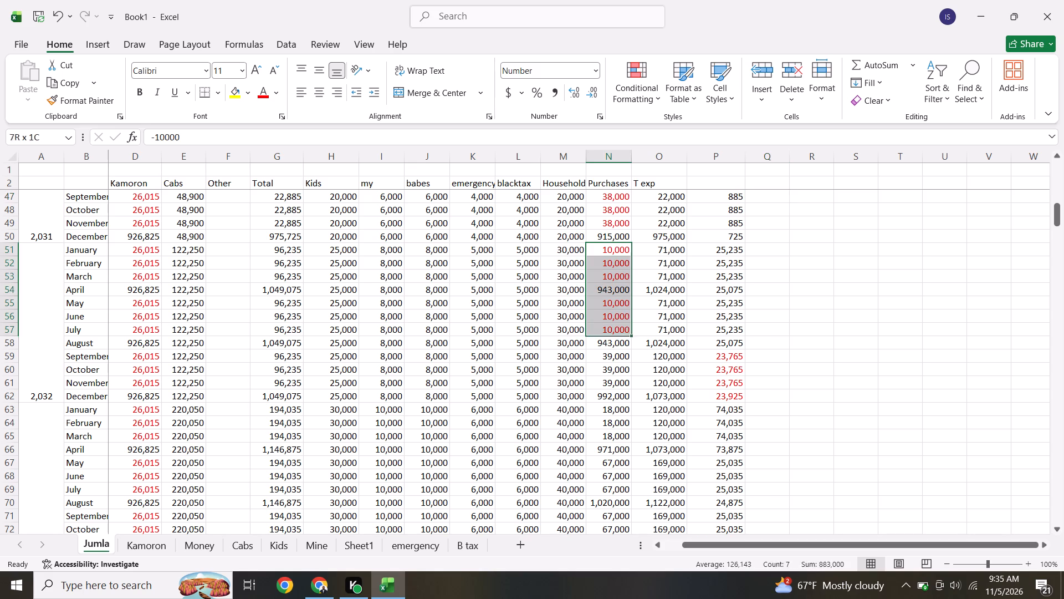
pyautogui.moveTo(603, 374); pyautogui.dragTo(611, 477)
pyautogui.press('Delete')
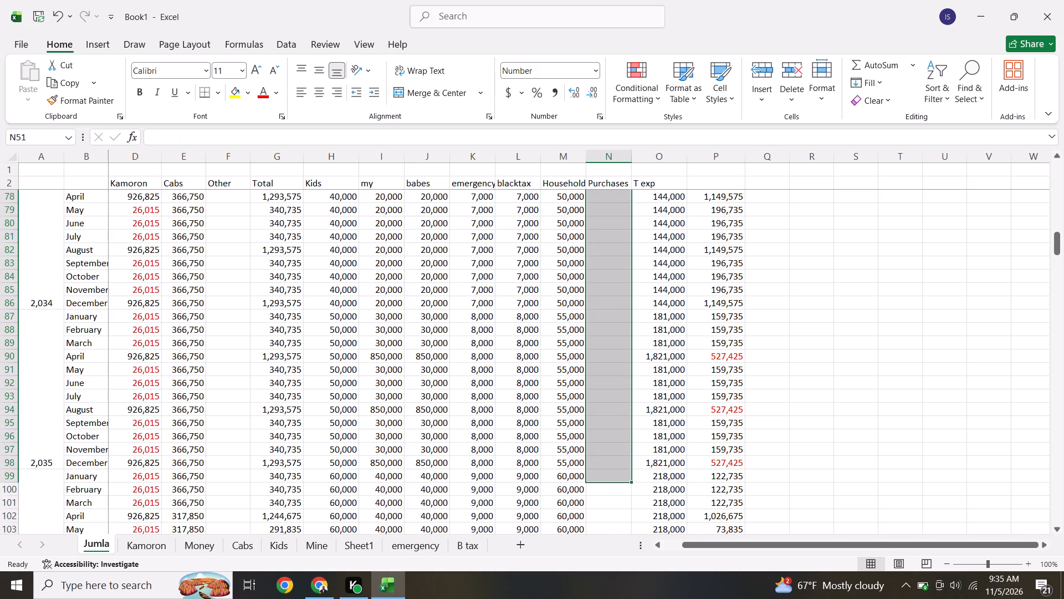
# Enter 15000 in the Purchases column for each of January, February and March 2032.
pyautogui.press('Up')
pyautogui.press('Up')
pyautogui.press('Up')
pyautogui.press('Up')
pyautogui.press('Up')
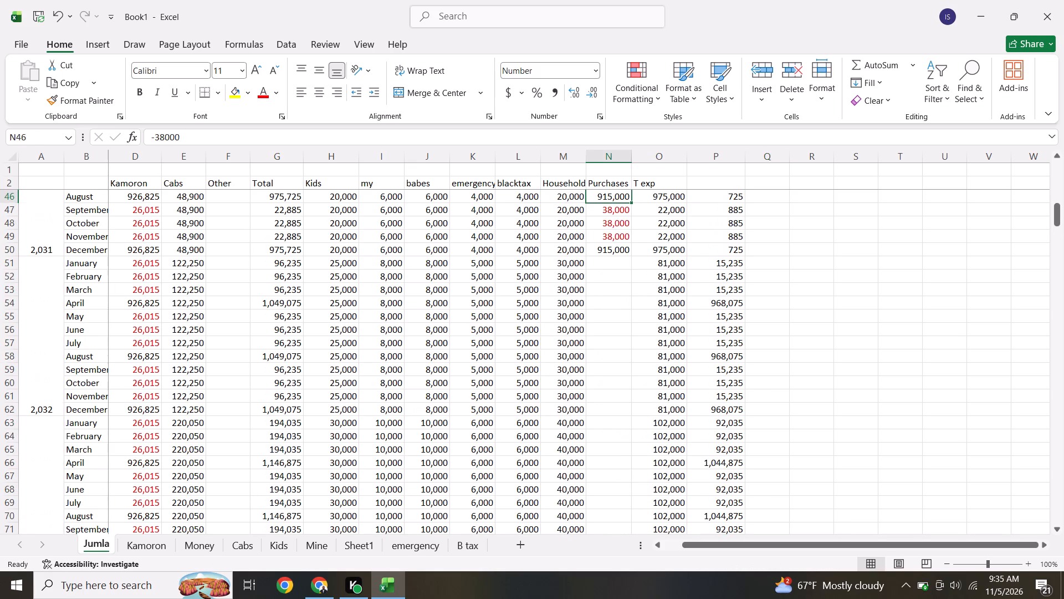
pyautogui.press('Down')
pyautogui.press('Down')
pyautogui.press('Down')
pyautogui.press('Down')
pyautogui.press('Down')
pyautogui.press('Down')
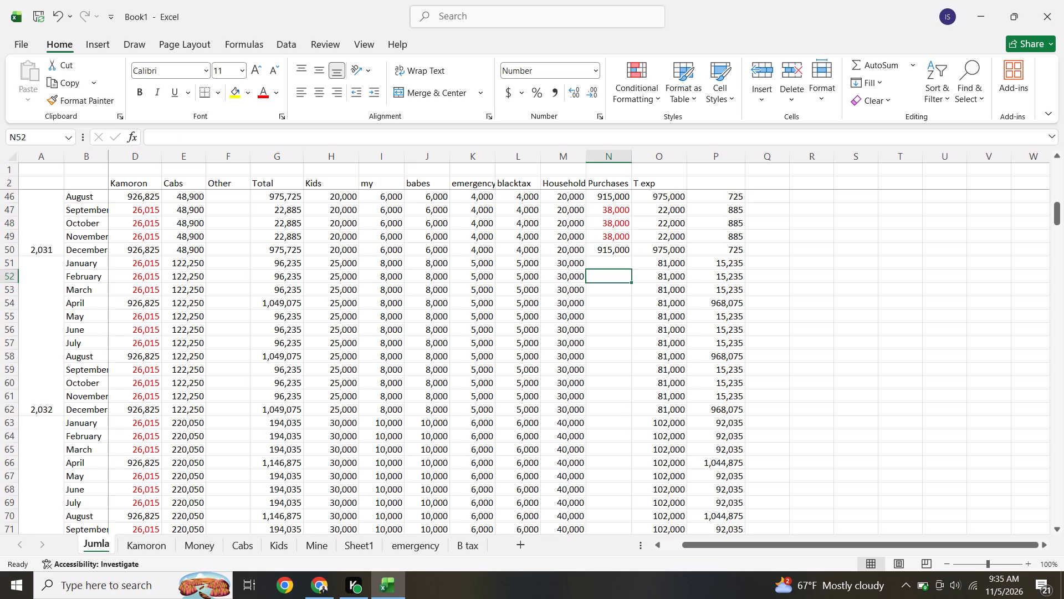
pyautogui.press('Up')
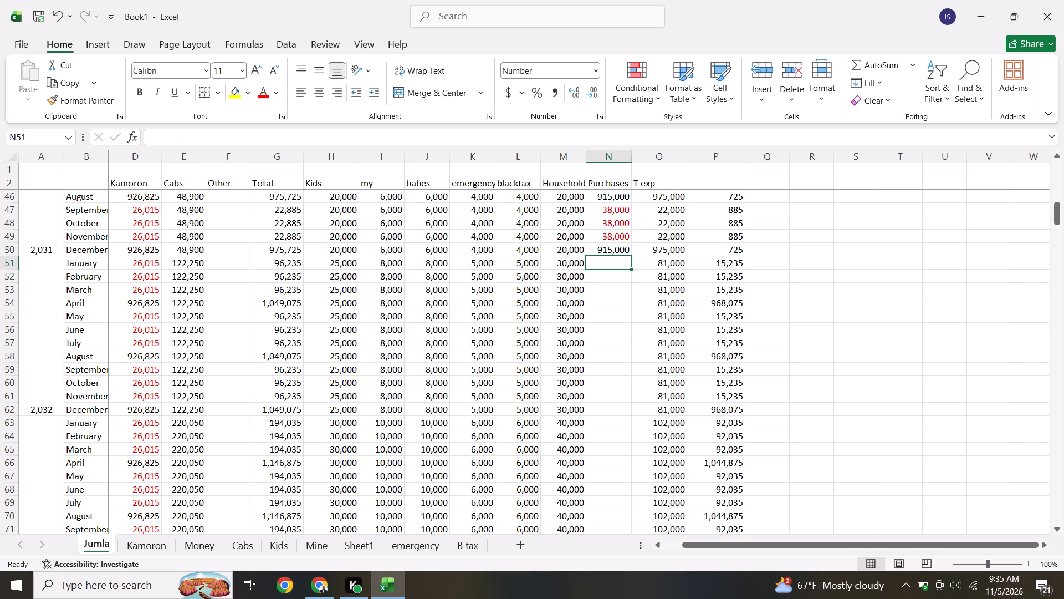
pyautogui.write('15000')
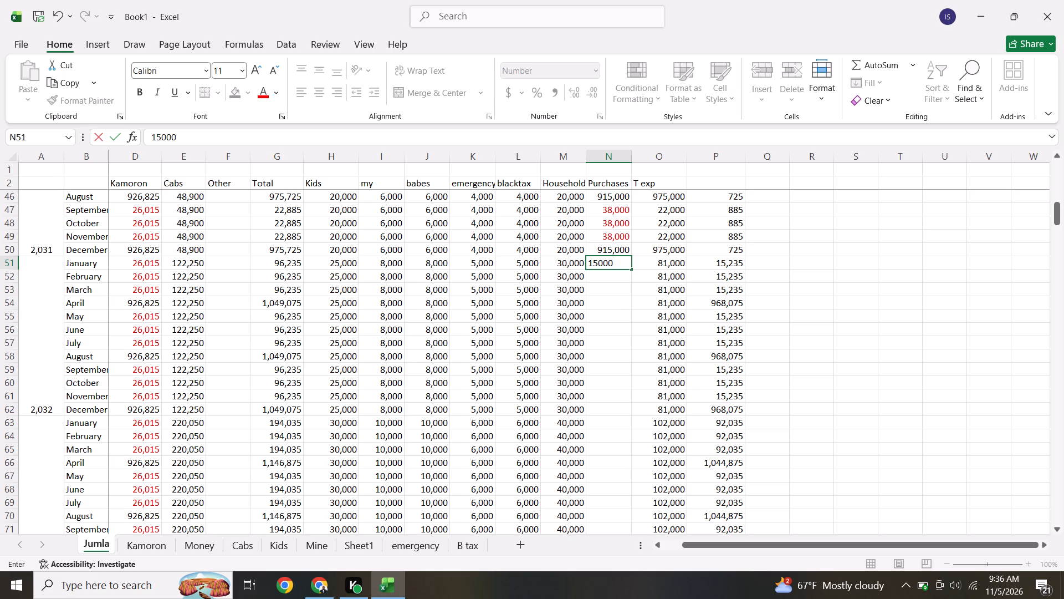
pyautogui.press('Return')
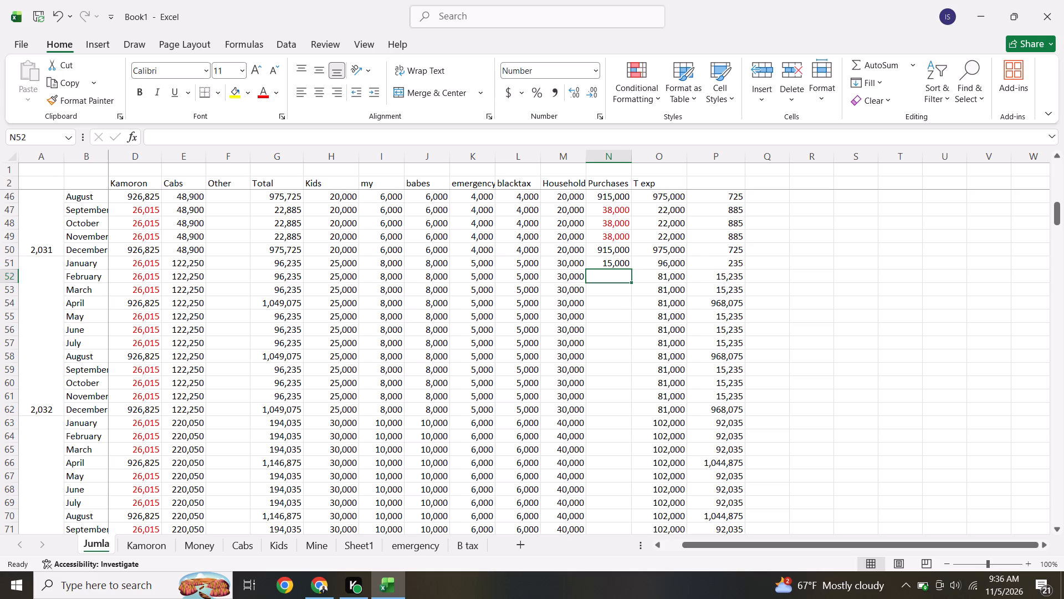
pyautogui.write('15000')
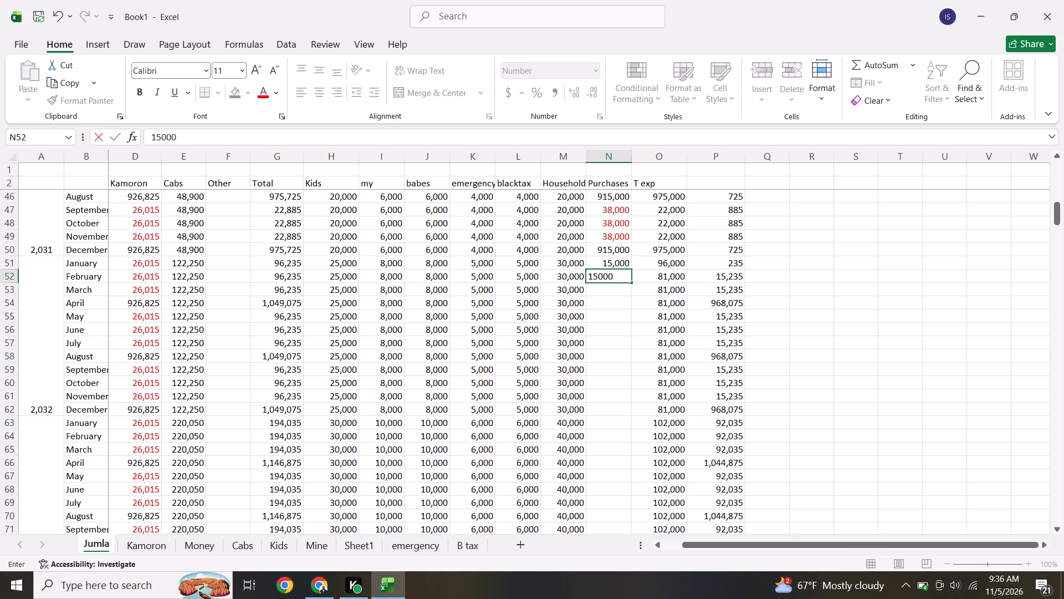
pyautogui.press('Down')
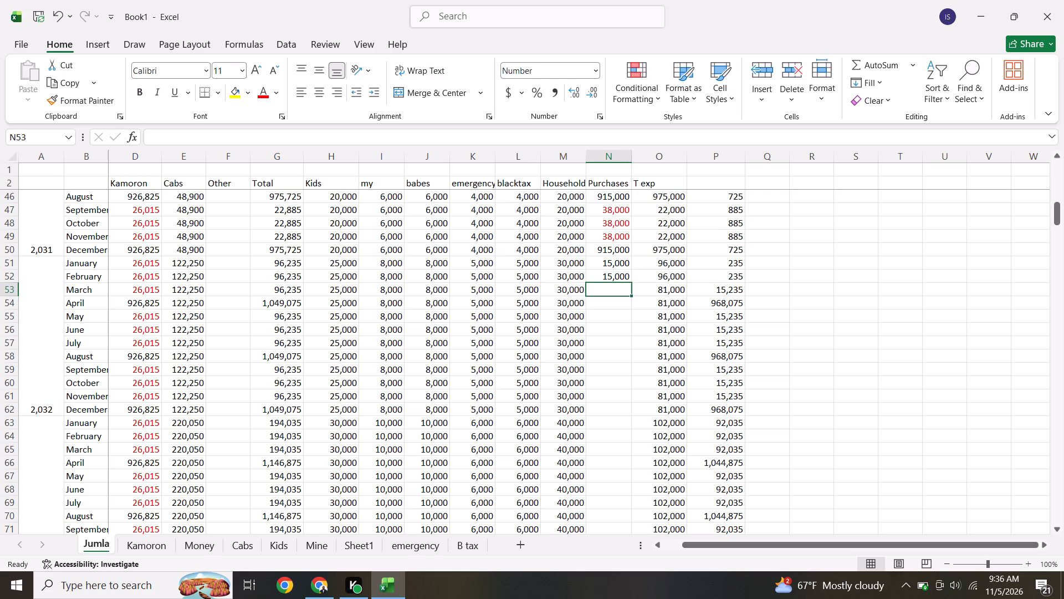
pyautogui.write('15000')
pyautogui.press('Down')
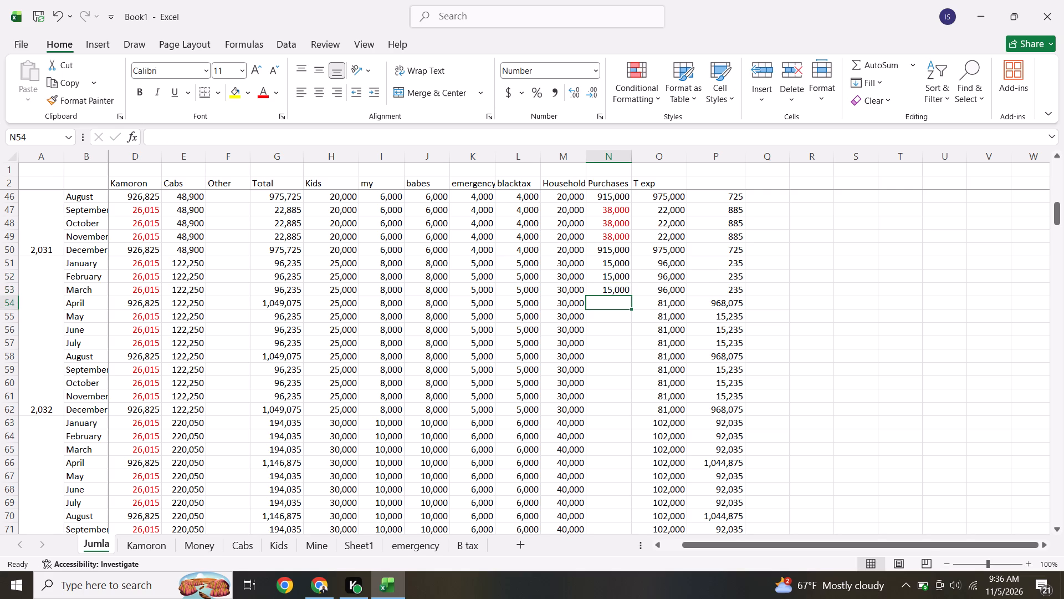
# Set the April 2032 purchases to 968000.
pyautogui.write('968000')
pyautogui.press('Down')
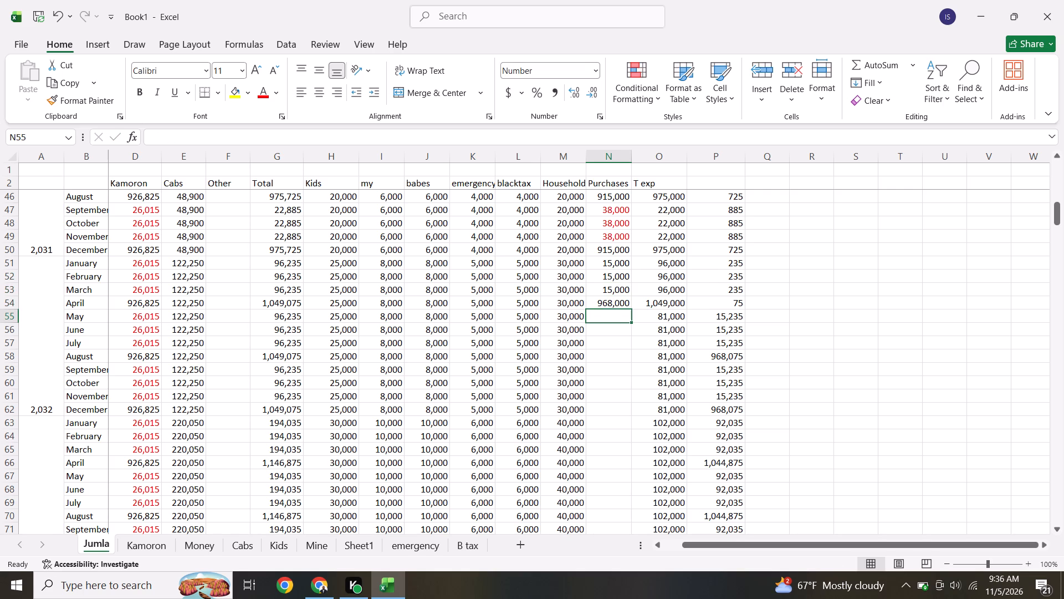
# Enter 15000 as the May 2032 purchases and fill it down through July 2032.
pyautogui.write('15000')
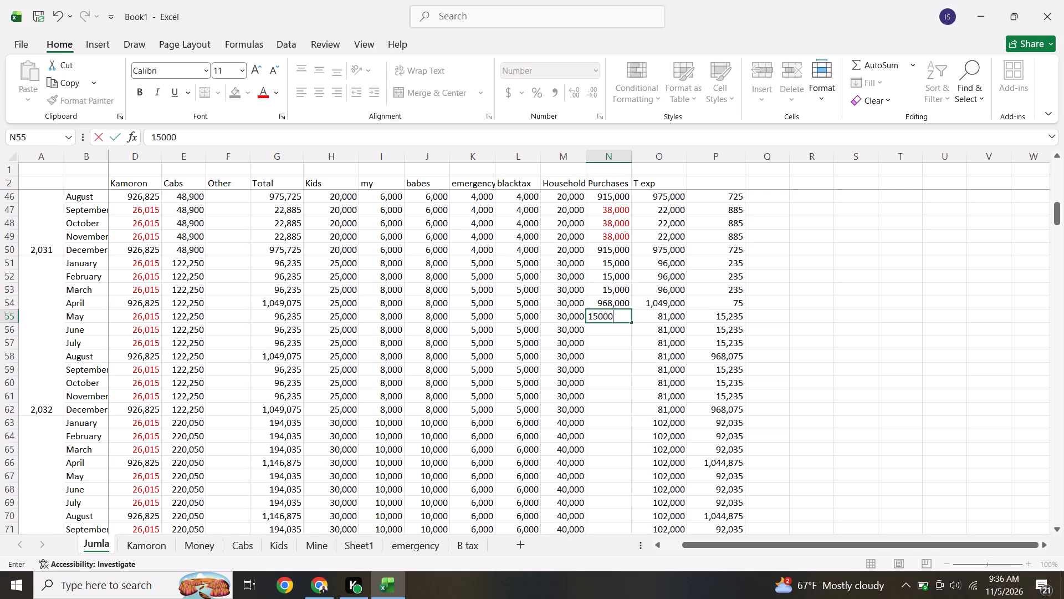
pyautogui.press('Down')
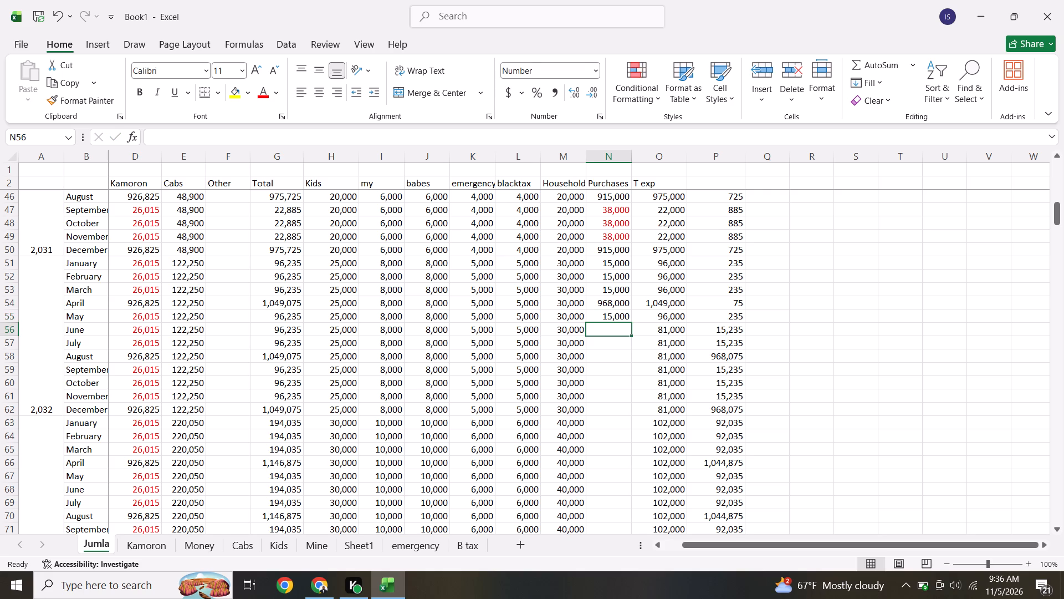
pyautogui.click(620, 316)
pyautogui.moveTo(631, 323); pyautogui.dragTo(630, 346)
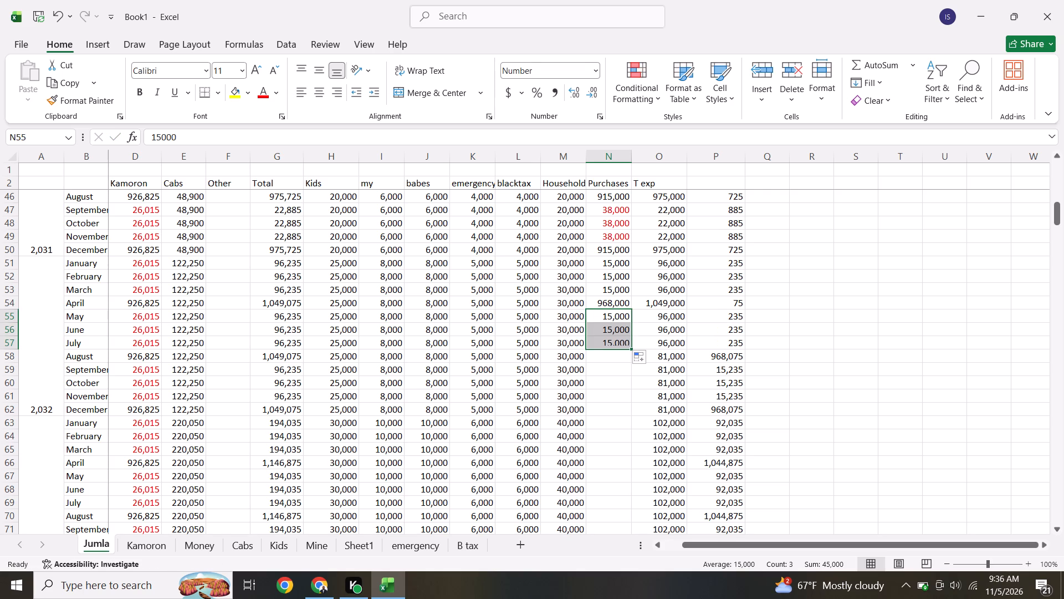
# Set the August 2032 purchases to 968000.
pyautogui.click(613, 356)
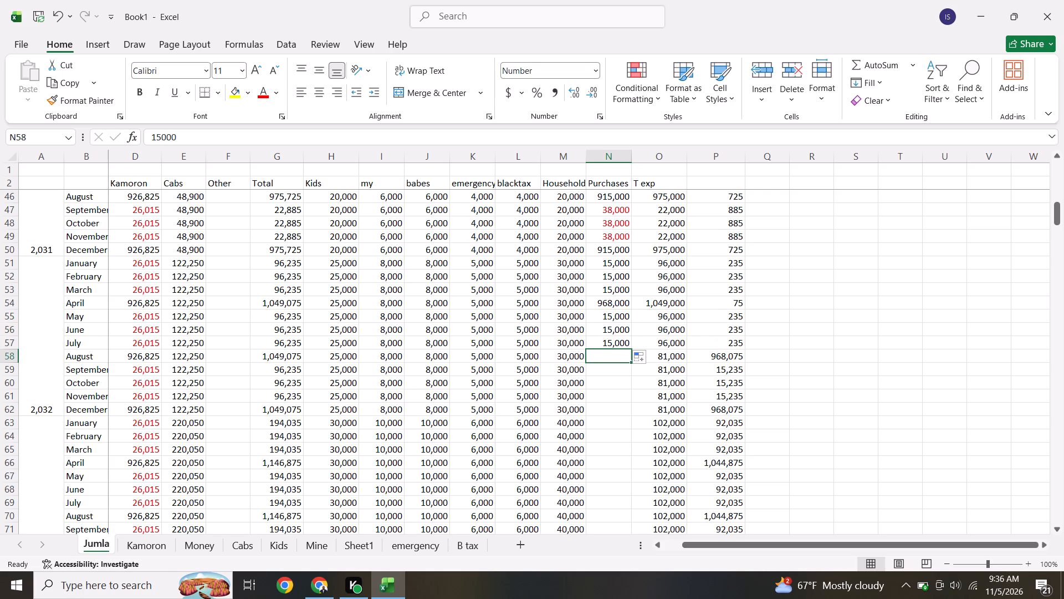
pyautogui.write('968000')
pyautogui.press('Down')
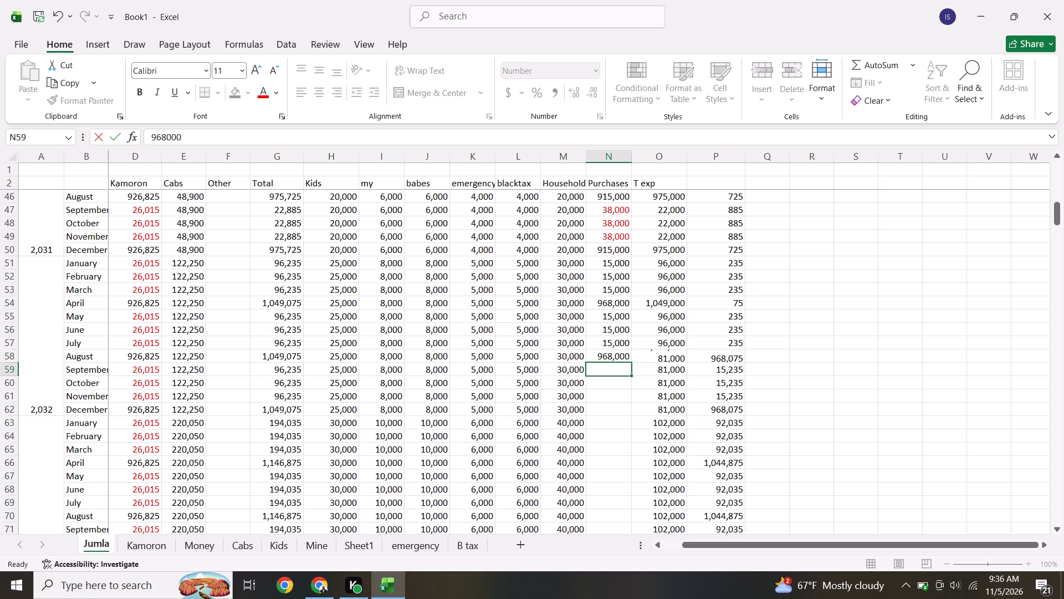
# Enter 15000 as the September 2032 purchases and fill it down through November 2032.
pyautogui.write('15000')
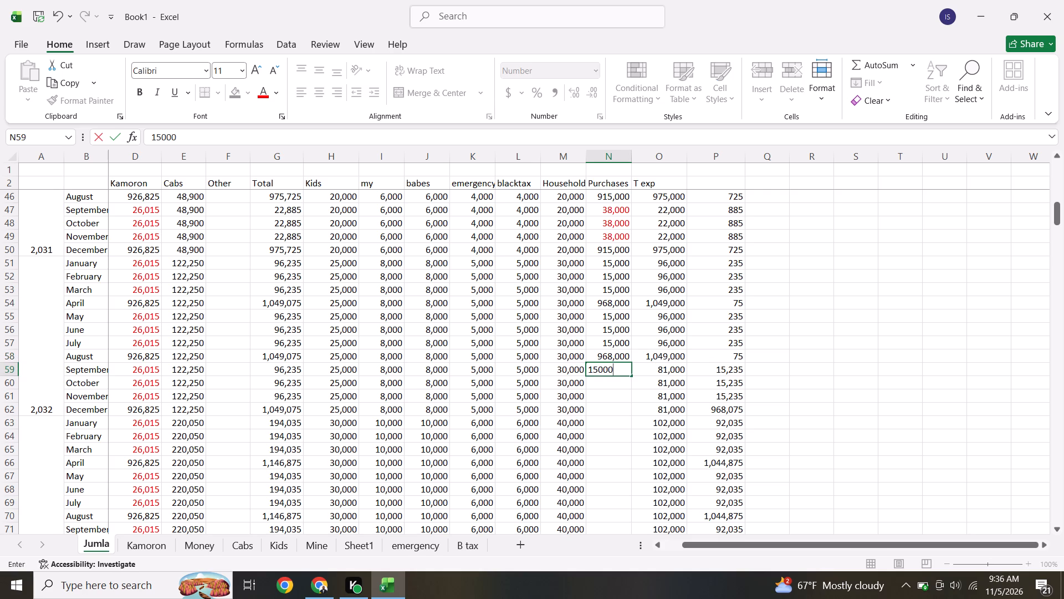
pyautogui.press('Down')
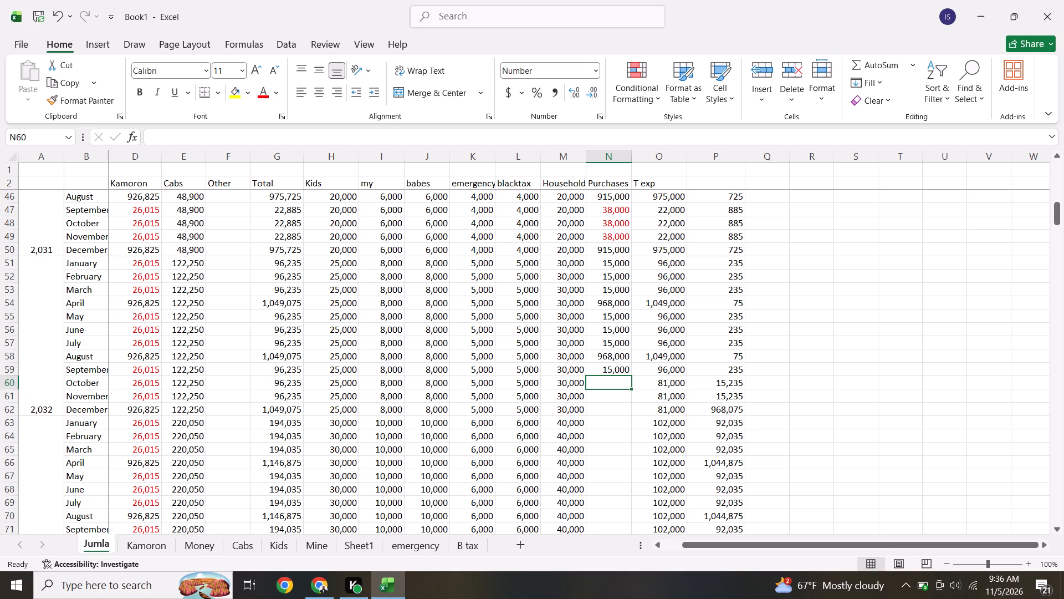
pyautogui.click(622, 368)
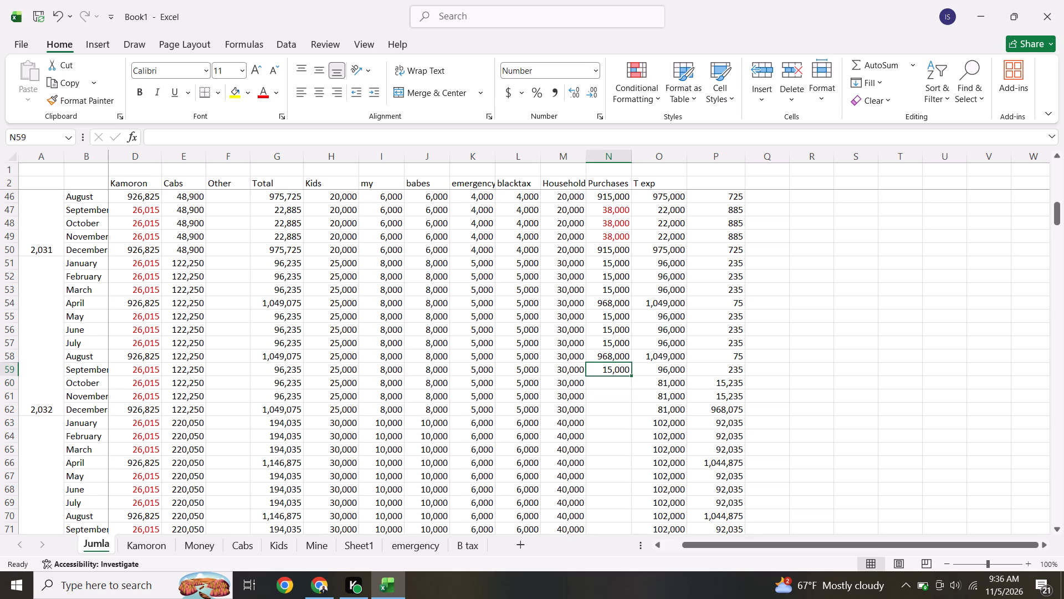
pyautogui.moveTo(632, 375); pyautogui.dragTo(632, 382)
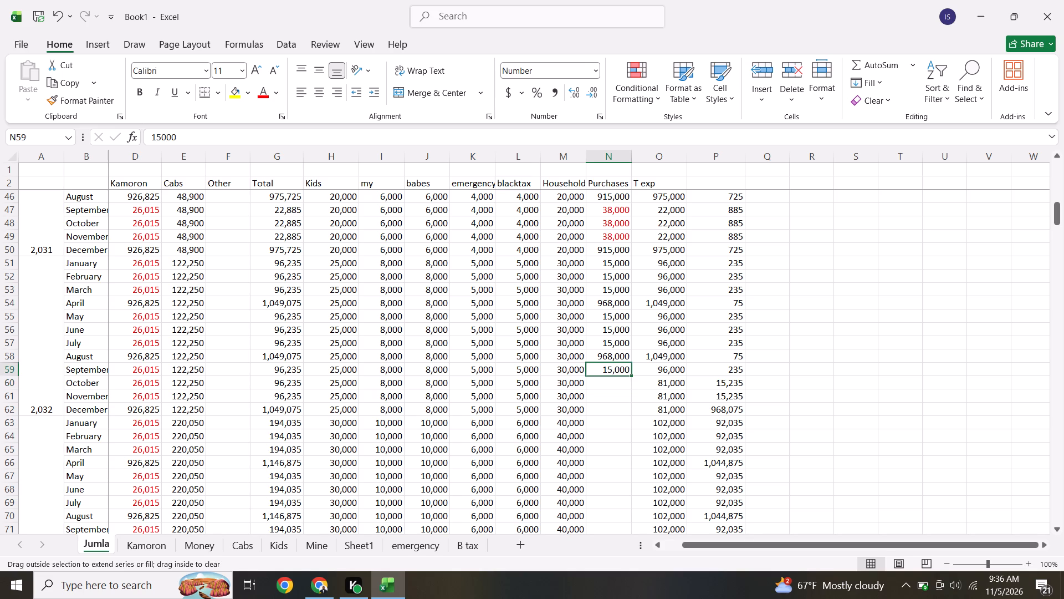
pyautogui.moveTo(632, 382); pyautogui.dragTo(632, 400)
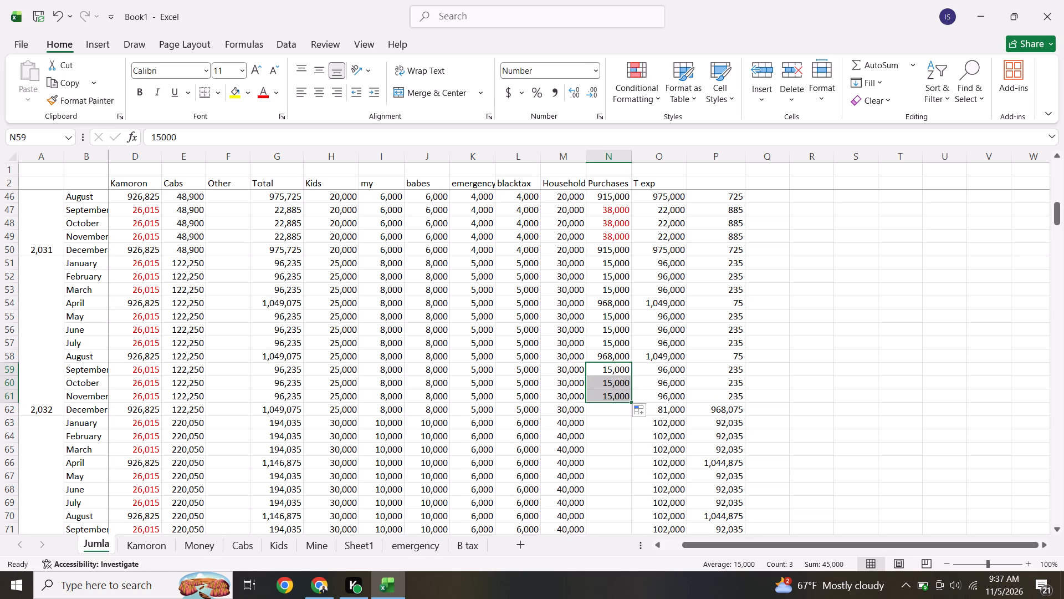
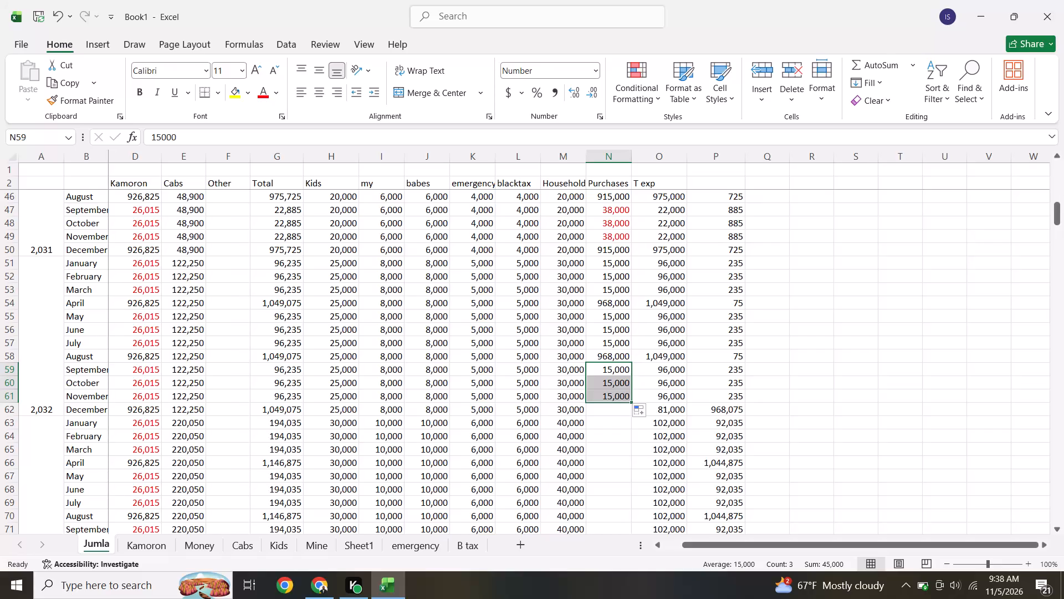
# Set the December 2032 purchases to 968000.
pyautogui.click(601, 409)
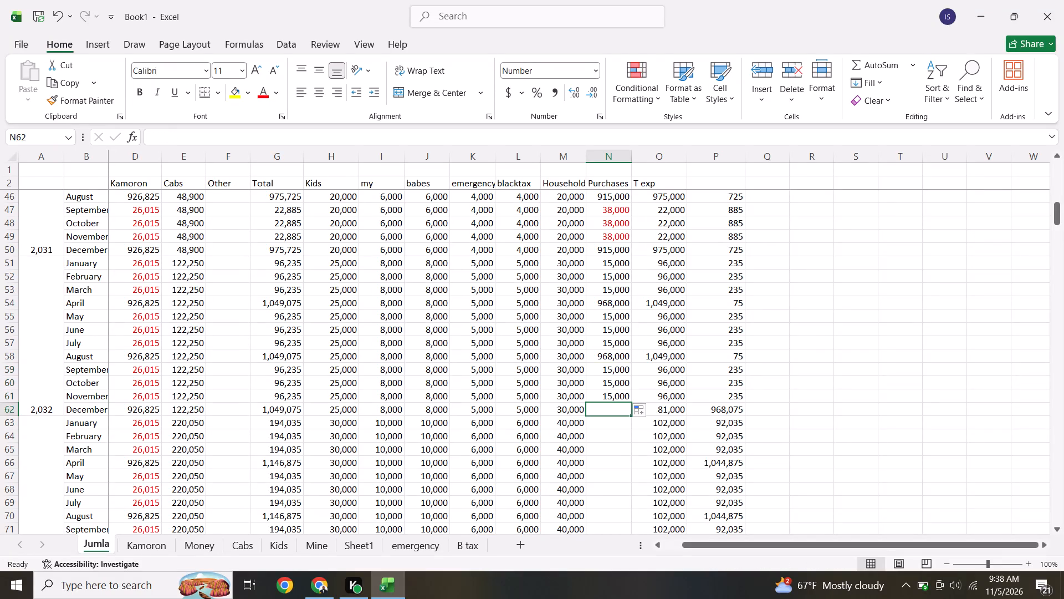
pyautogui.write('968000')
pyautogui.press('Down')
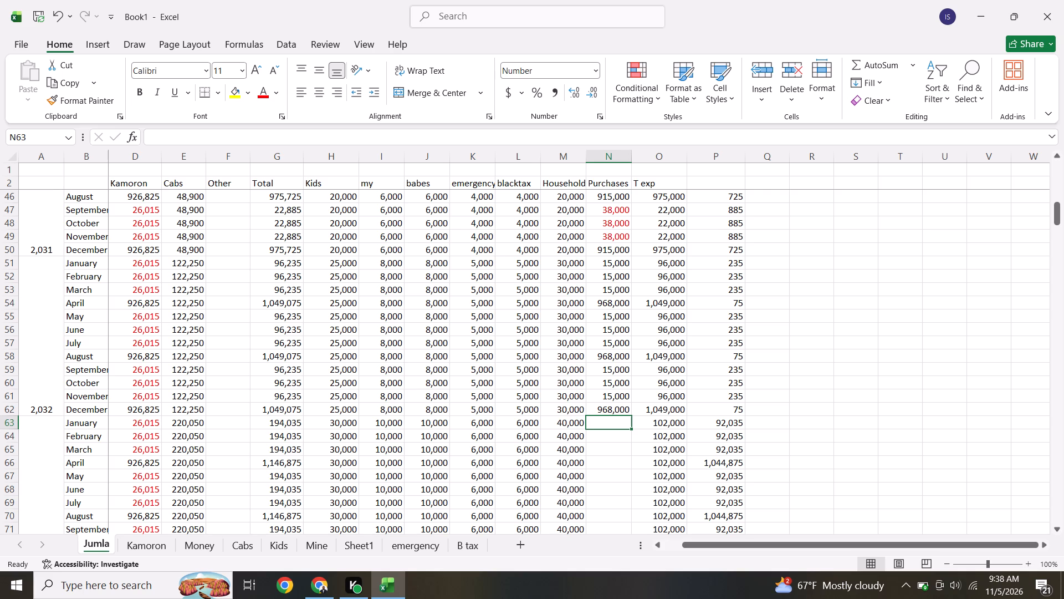
# Enter 92000 as the January 2033 purchases and fill it down through March 2033.
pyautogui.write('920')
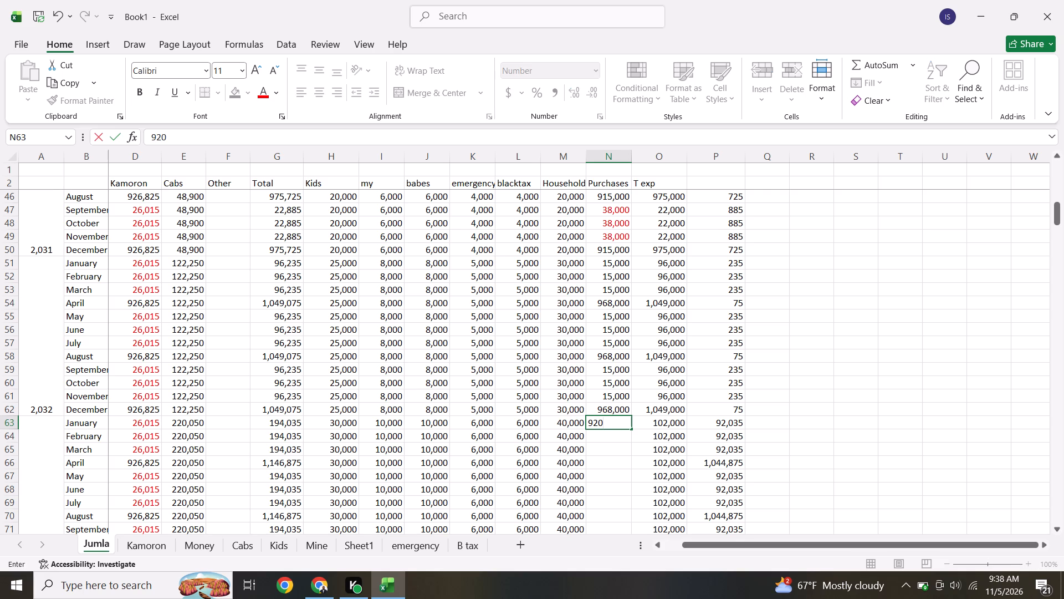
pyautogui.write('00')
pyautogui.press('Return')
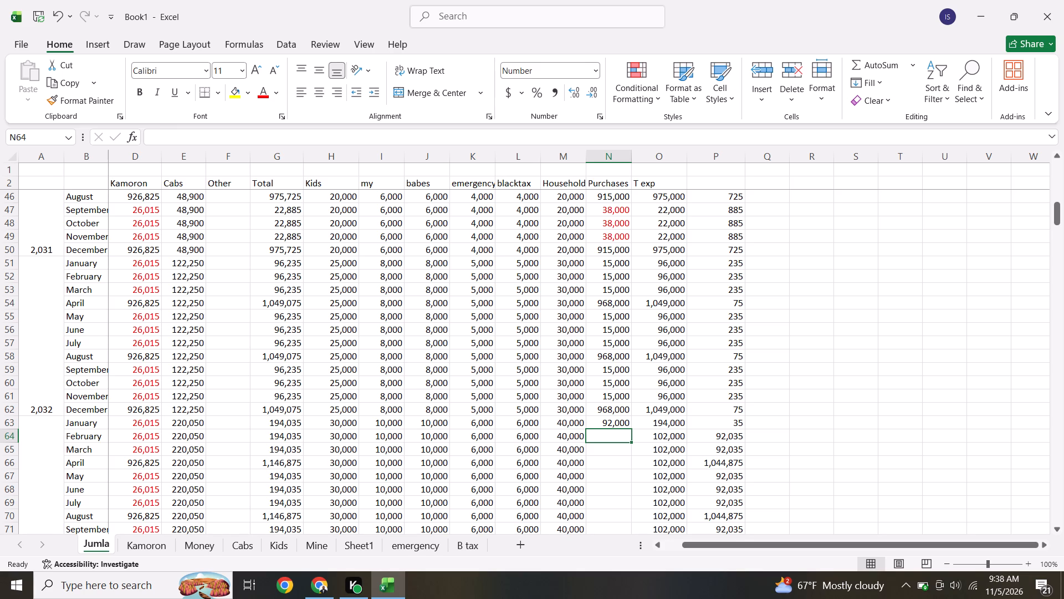
pyautogui.click(618, 423)
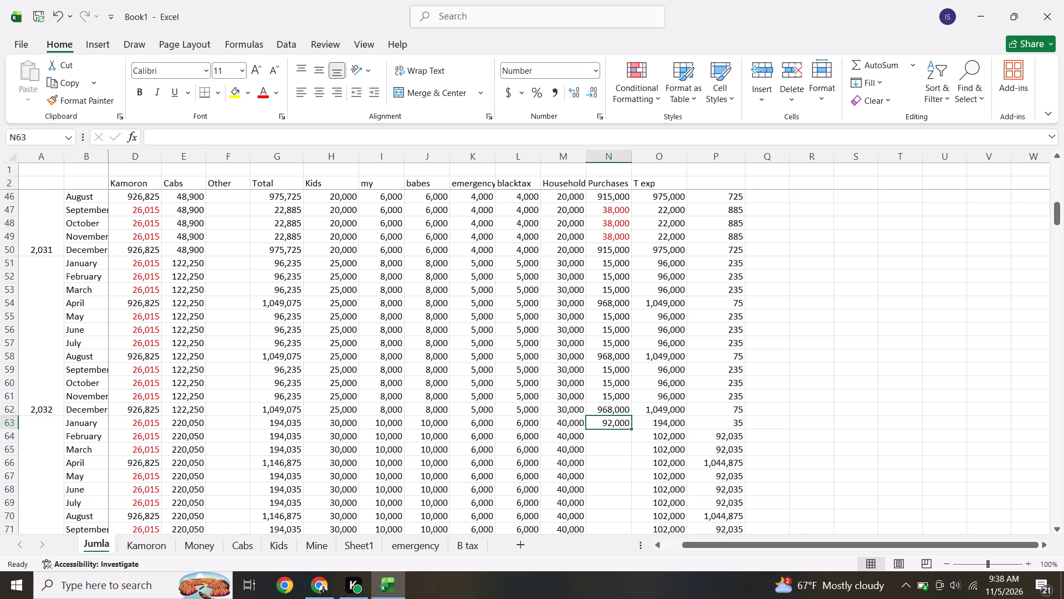
pyautogui.moveTo(631, 428); pyautogui.dragTo(631, 450)
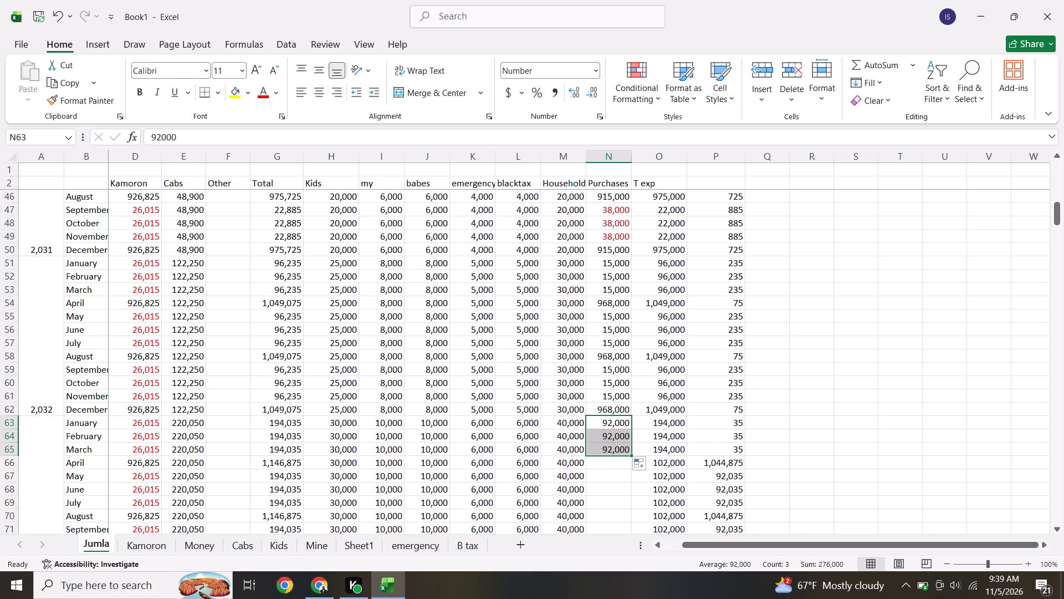
# Set the April 2033 purchases to 1044000.
pyautogui.click(620, 463)
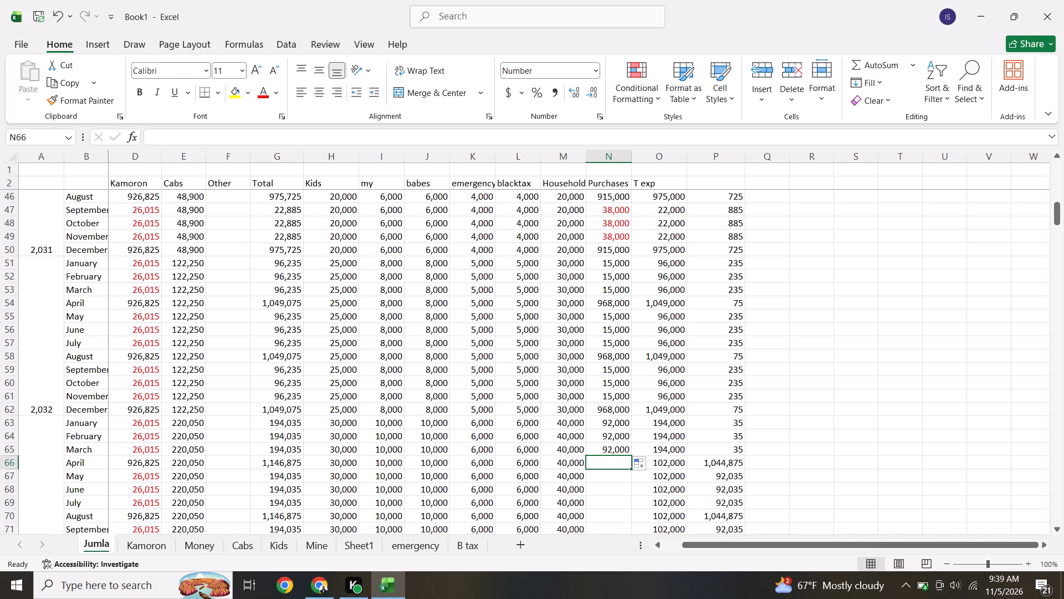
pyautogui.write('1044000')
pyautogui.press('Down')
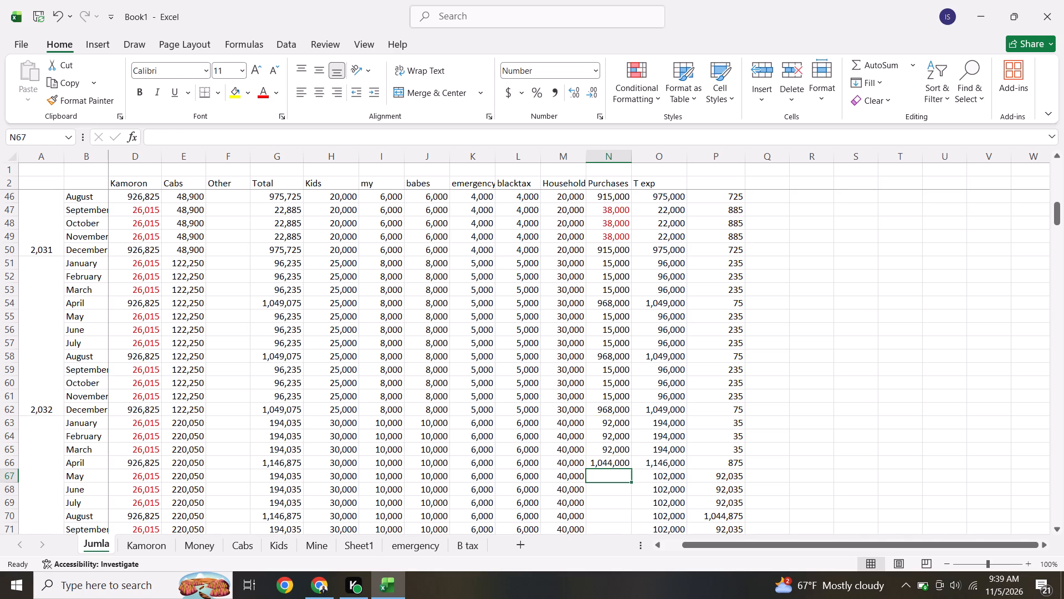
# Enter 92000 as the May 2033 purchases and fill it down through July 2033.
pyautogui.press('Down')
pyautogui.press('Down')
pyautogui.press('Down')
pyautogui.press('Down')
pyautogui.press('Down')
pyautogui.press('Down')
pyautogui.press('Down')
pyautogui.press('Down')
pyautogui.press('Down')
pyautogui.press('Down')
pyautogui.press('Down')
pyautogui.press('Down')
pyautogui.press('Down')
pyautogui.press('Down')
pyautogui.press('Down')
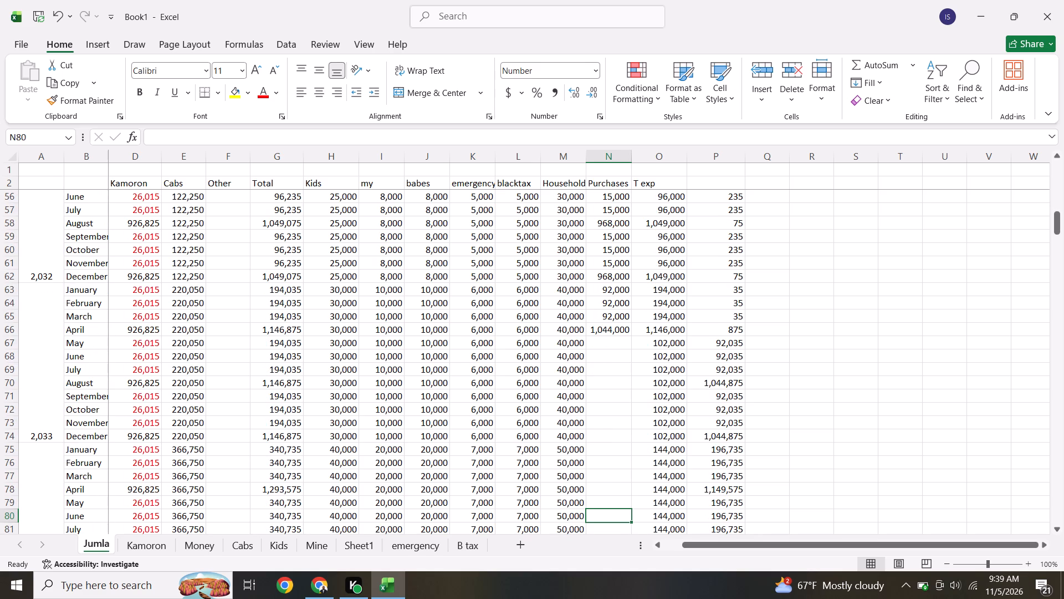
pyautogui.click(619, 344)
pyautogui.write('92')
pyautogui.write('000')
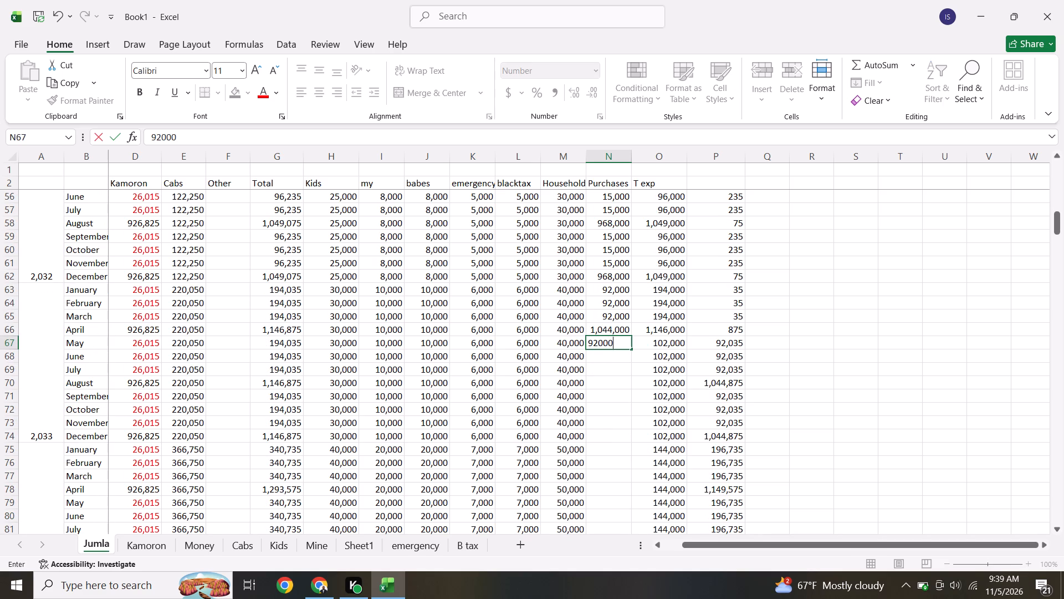
pyautogui.press('Down')
pyautogui.click(632, 342)
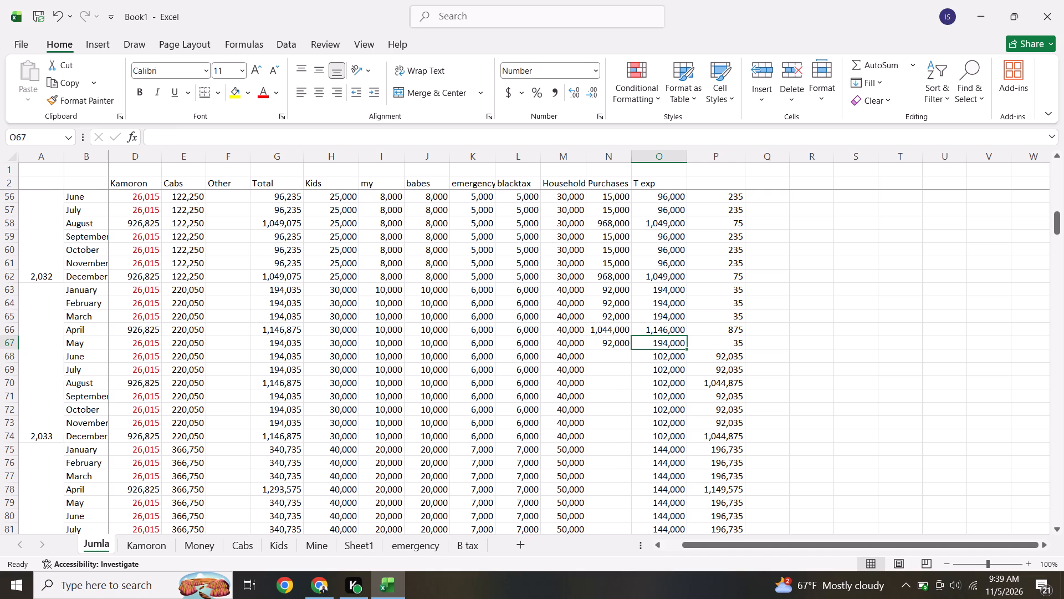
pyautogui.click(624, 348)
pyautogui.moveTo(632, 348); pyautogui.dragTo(631, 366)
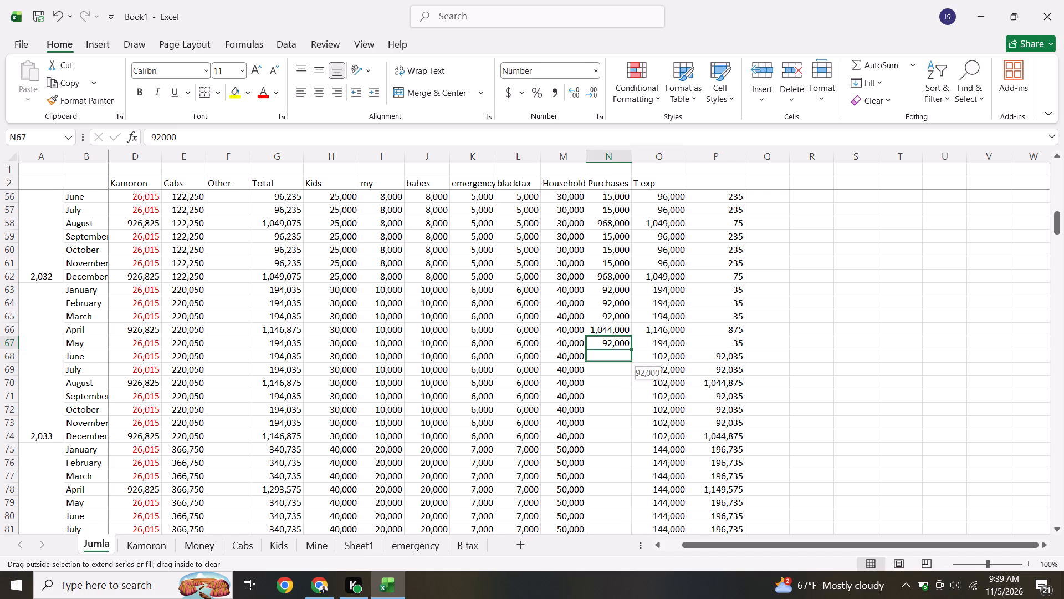
pyautogui.moveTo(631, 366); pyautogui.dragTo(630, 370)
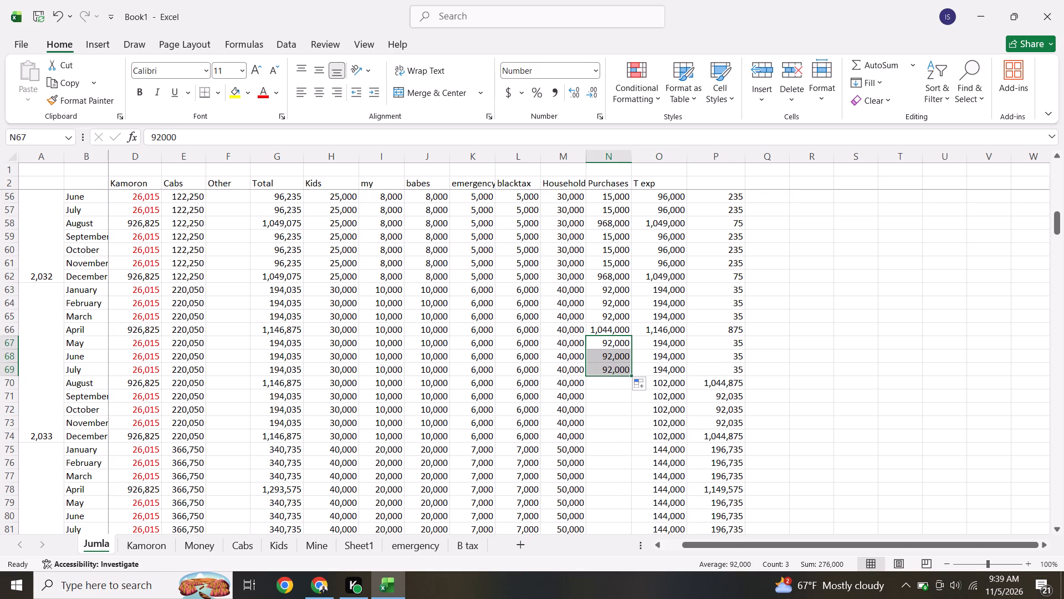
# Set the August 2033 purchases to 1044000.
pyautogui.click(605, 388)
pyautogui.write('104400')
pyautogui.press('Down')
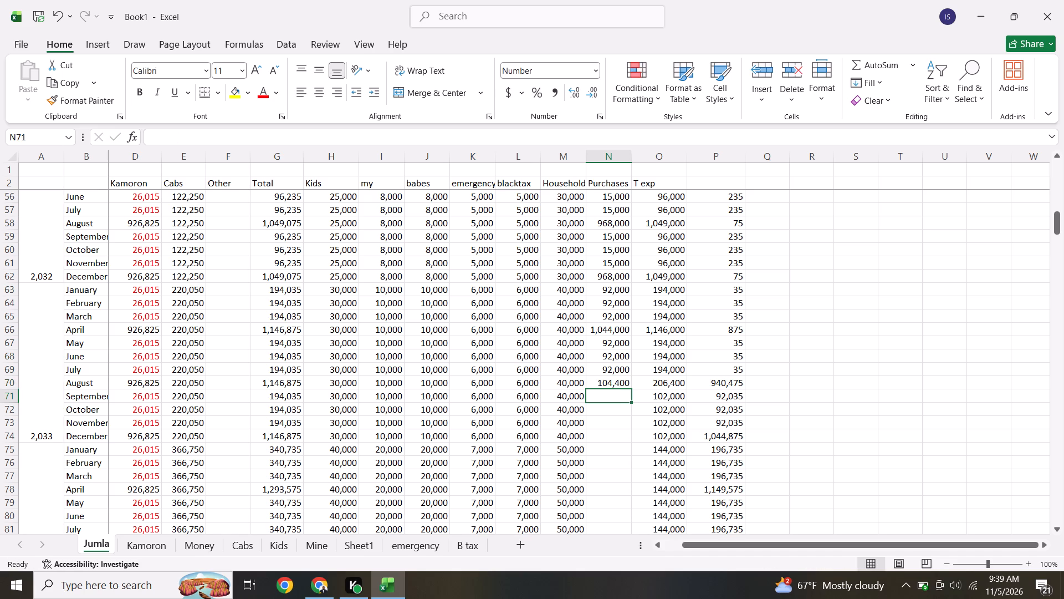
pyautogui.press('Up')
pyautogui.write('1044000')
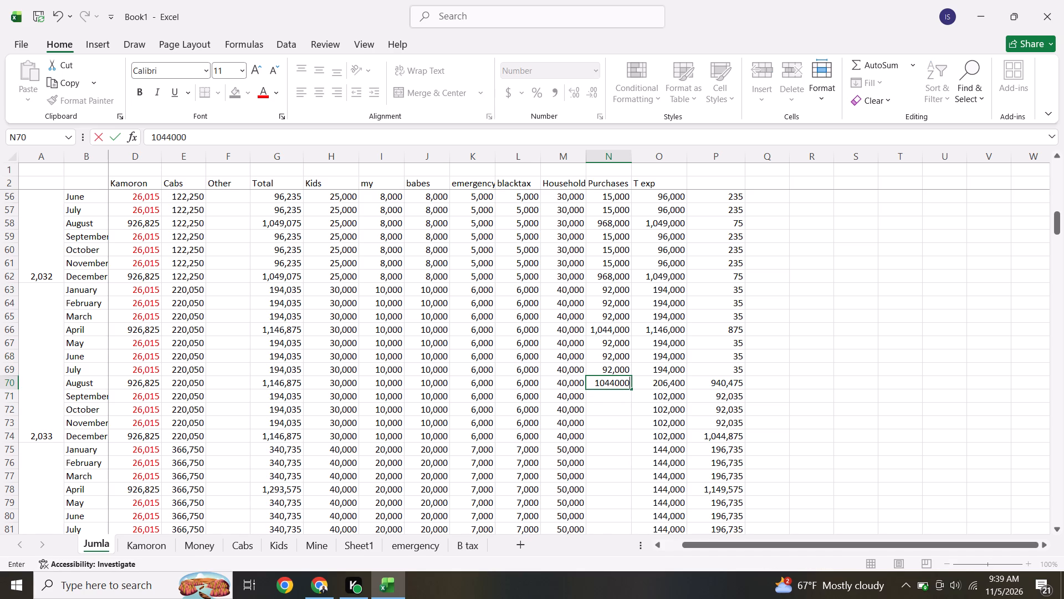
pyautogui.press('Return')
# Enter 92000 as the September 2033 purchases and fill it down through November 2033.
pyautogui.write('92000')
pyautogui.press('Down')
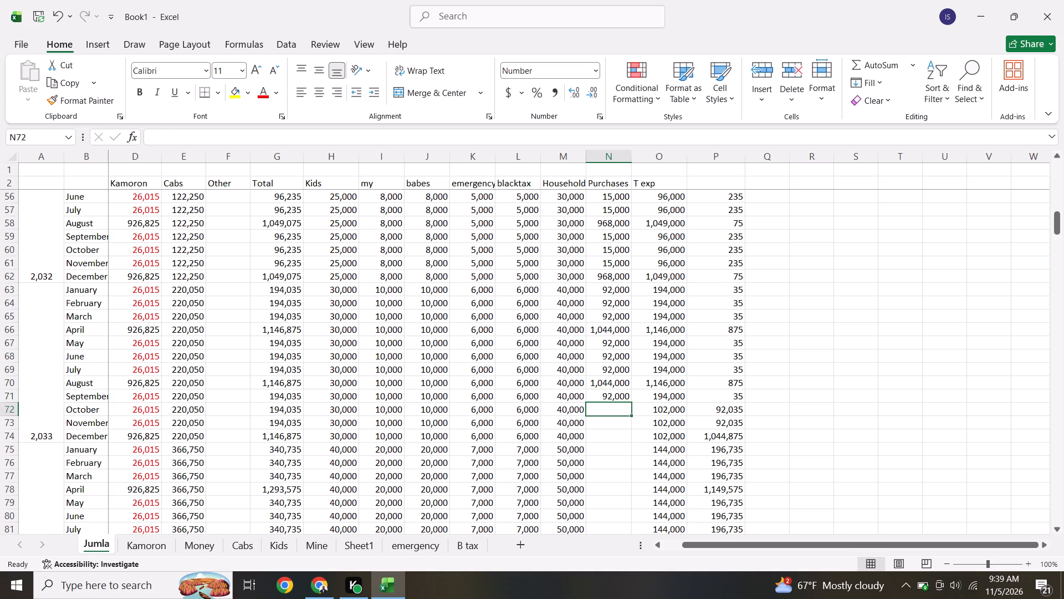
pyautogui.click(619, 393)
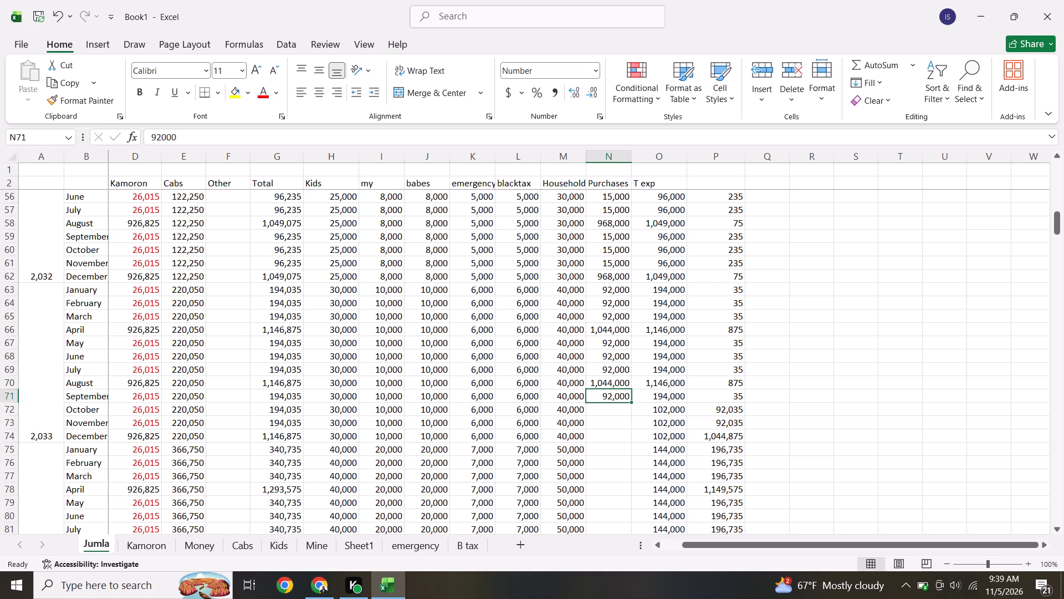
pyautogui.moveTo(632, 401); pyautogui.dragTo(627, 428)
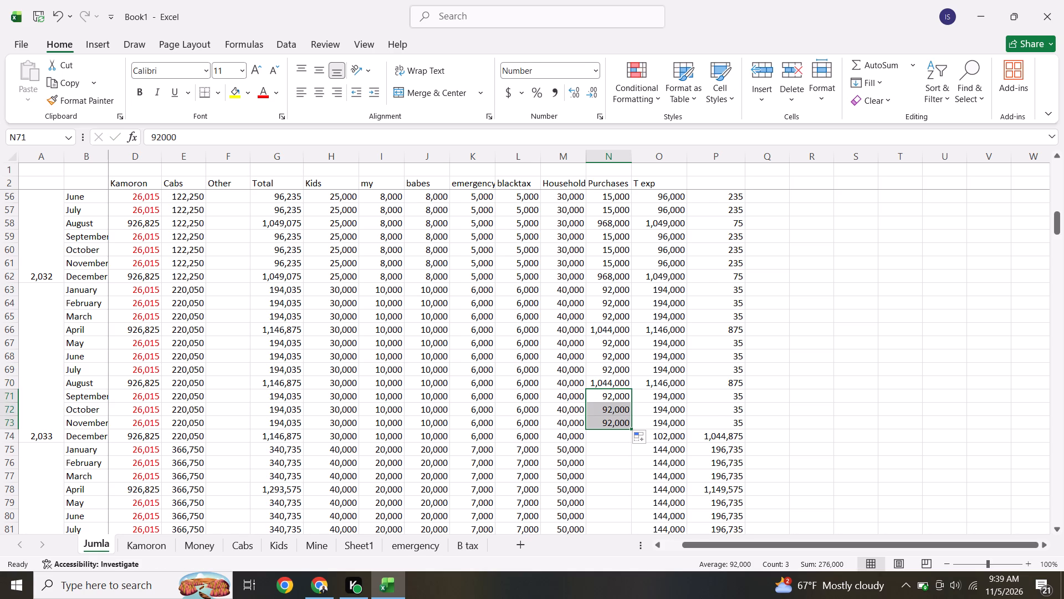
# Set the December 2033 purchases to 1044000.
pyautogui.click(617, 434)
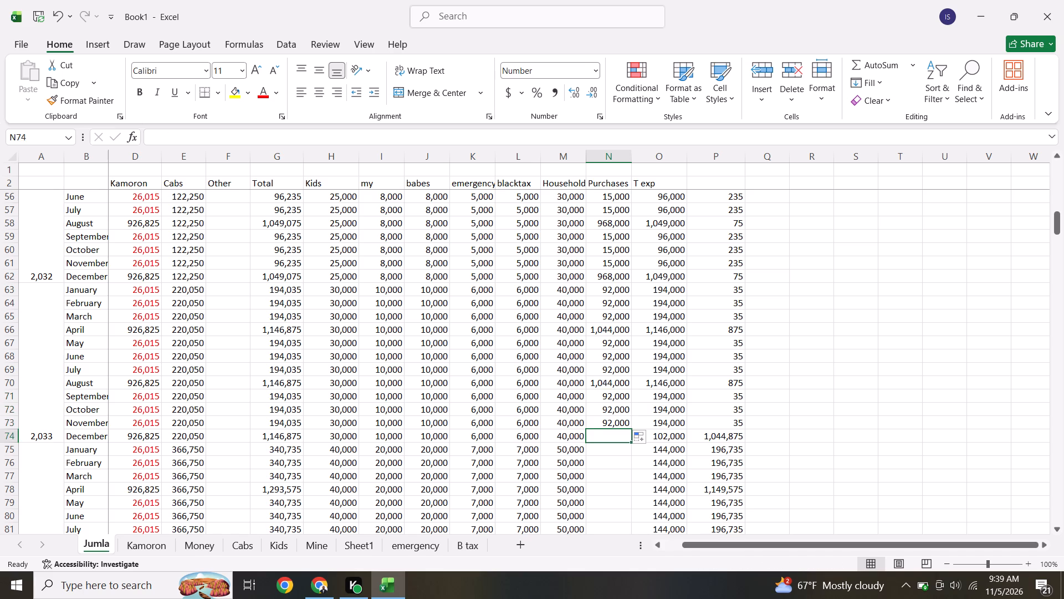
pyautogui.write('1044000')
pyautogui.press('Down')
# Enter 196000 as the January 2034 purchases and fill it down through March 2034.
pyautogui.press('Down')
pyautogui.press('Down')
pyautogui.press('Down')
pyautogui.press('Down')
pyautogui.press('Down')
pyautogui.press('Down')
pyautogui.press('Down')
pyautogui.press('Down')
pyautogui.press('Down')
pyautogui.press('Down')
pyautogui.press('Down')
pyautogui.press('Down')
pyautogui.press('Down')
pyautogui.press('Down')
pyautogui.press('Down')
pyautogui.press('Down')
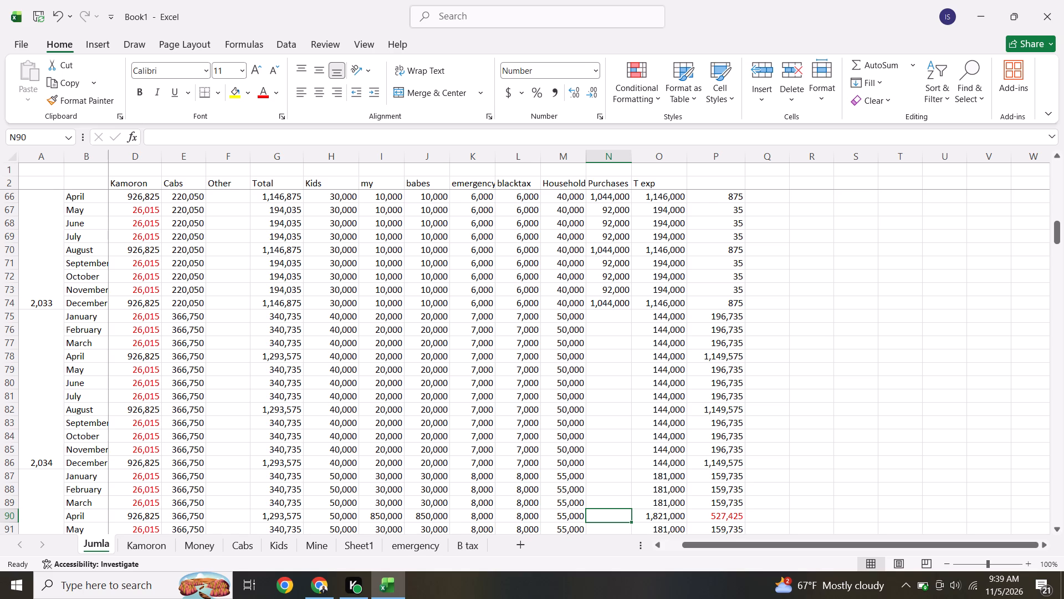
pyautogui.click(609, 316)
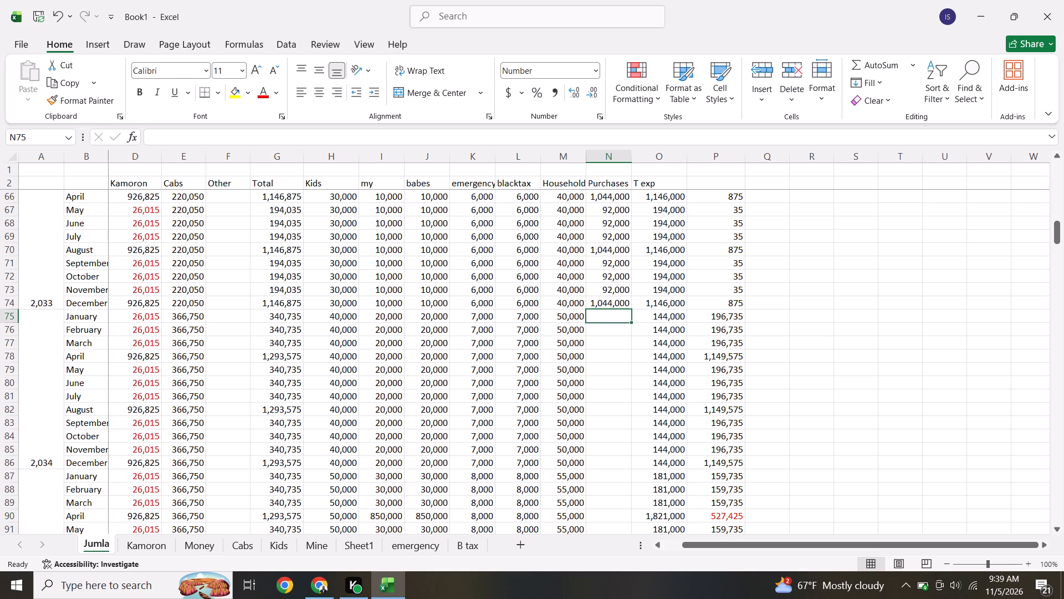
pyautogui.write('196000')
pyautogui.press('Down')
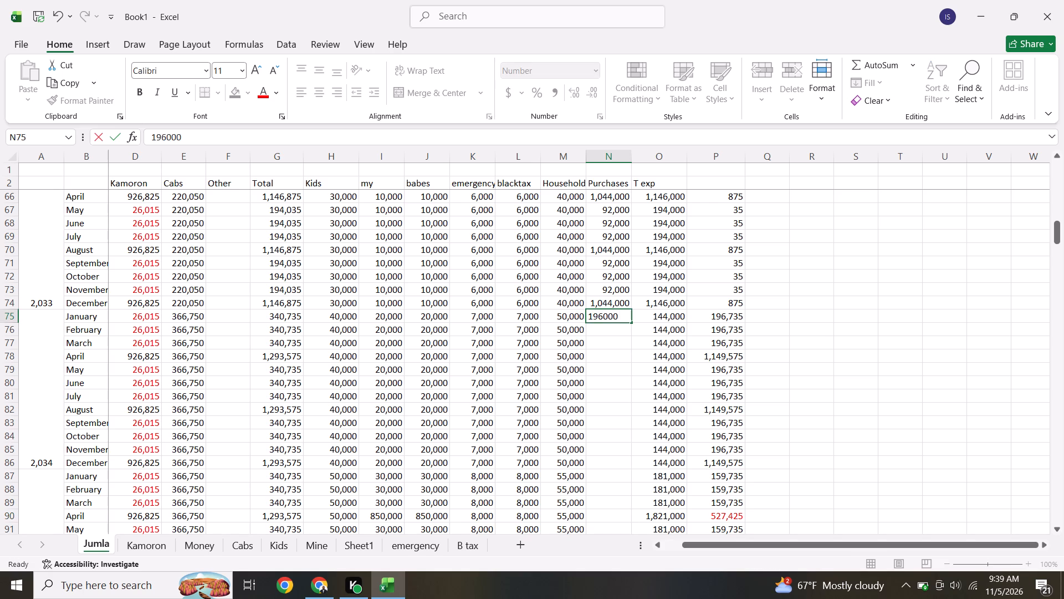
pyautogui.click(617, 316)
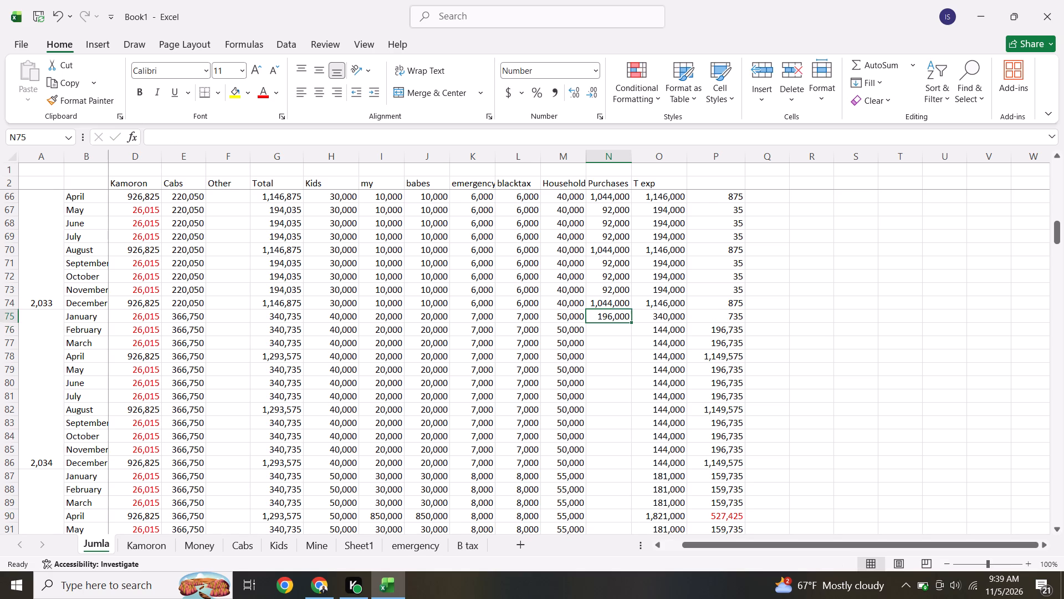
pyautogui.moveTo(631, 321); pyautogui.dragTo(631, 345)
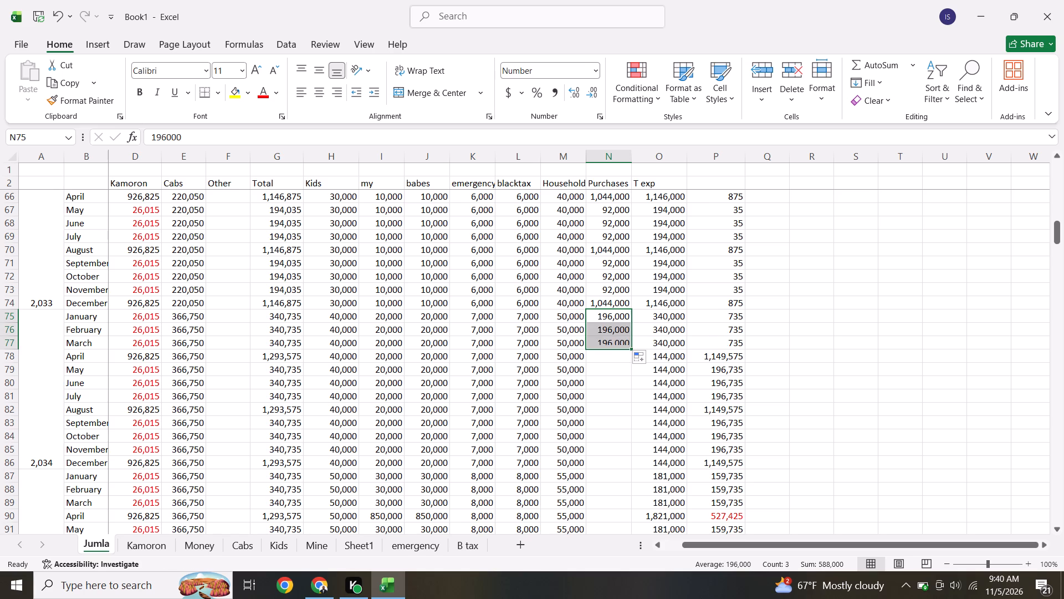
# Set the April 2034 purchases to 1149000.
pyautogui.click(616, 358)
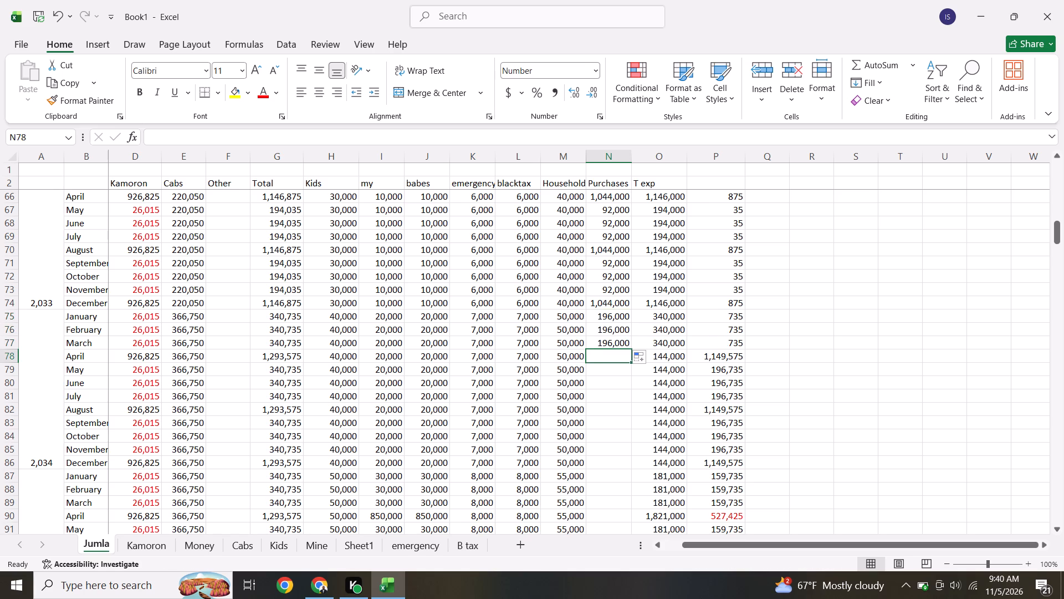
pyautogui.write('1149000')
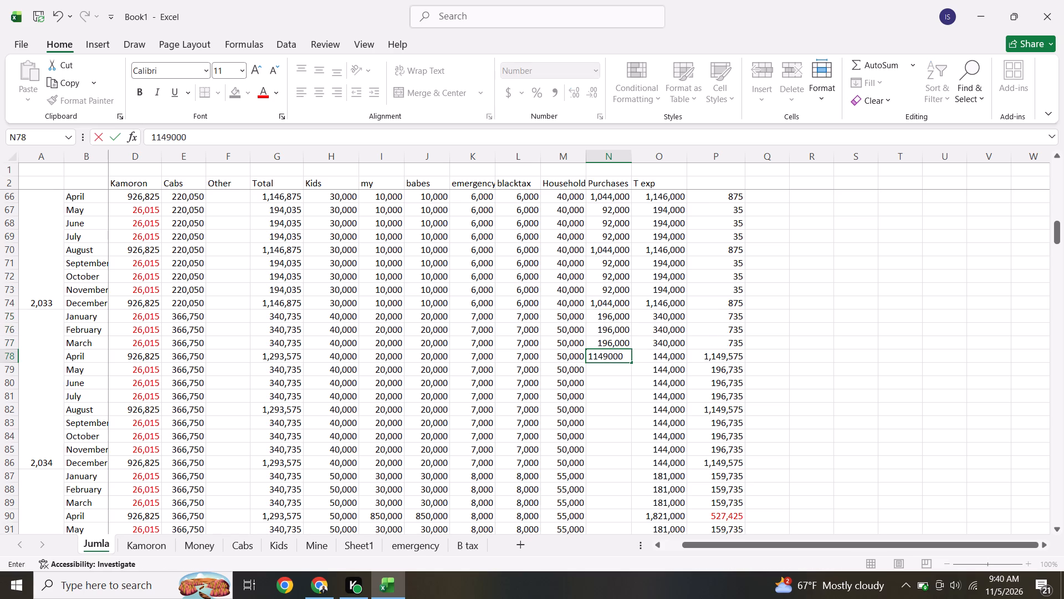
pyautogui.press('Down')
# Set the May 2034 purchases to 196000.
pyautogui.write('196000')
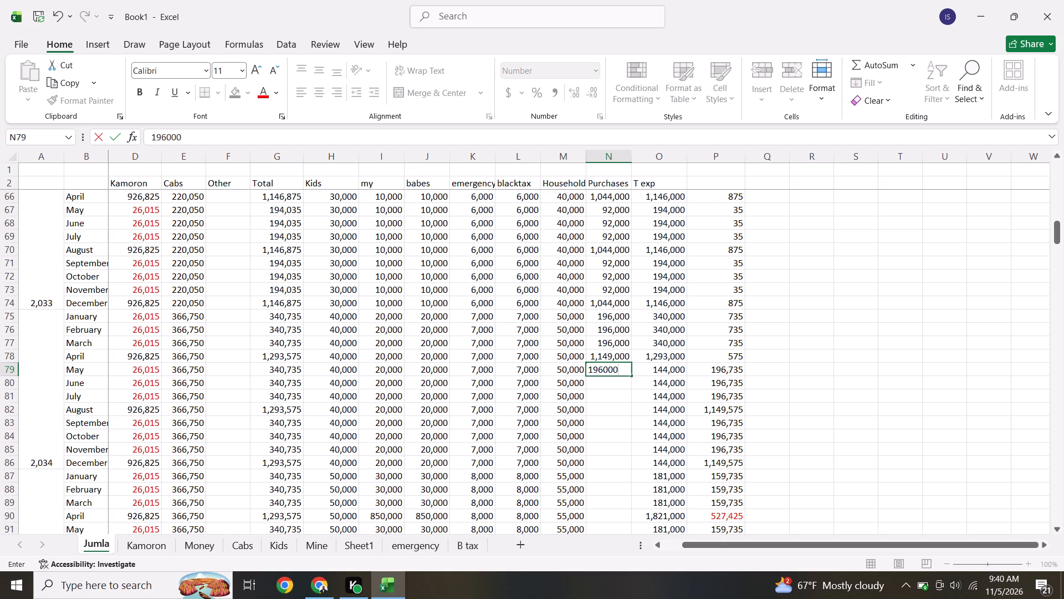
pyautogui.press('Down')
# Copy the January to April 2034 purchases and paste them into May to August 2034.
pyautogui.moveTo(615, 312); pyautogui.dragTo(618, 330)
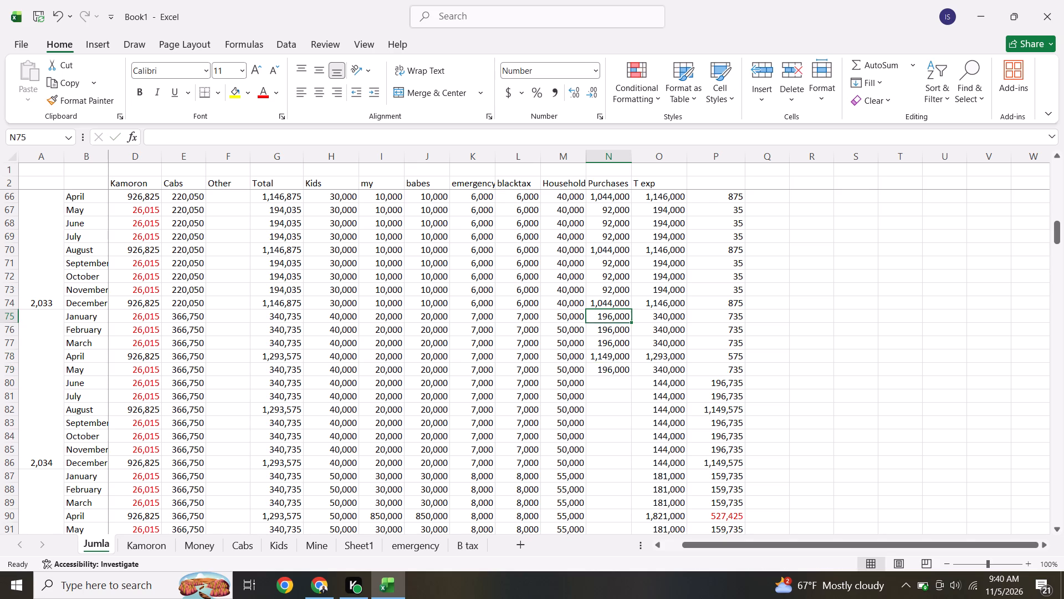
pyautogui.moveTo(618, 330); pyautogui.dragTo(618, 352)
pyautogui.rightClick(618, 352)
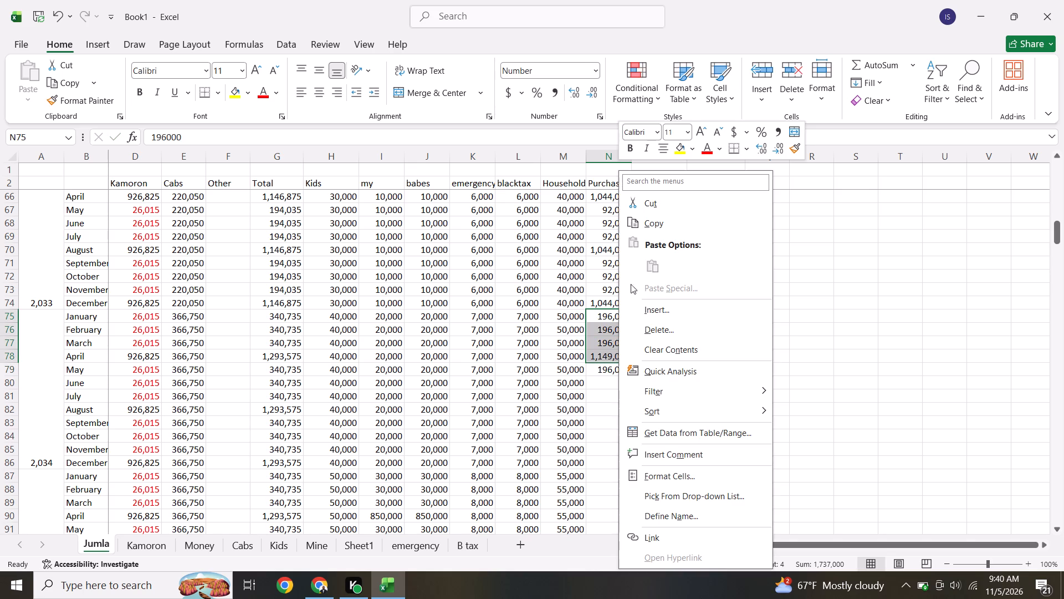
pyautogui.click(663, 223)
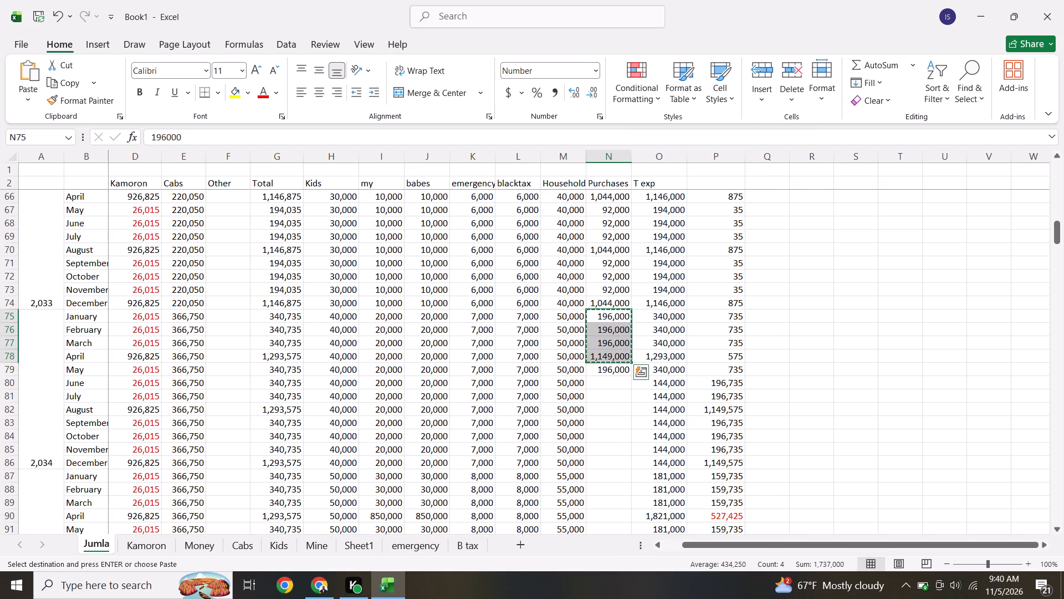
pyautogui.click(607, 368)
pyautogui.rightClick(607, 368)
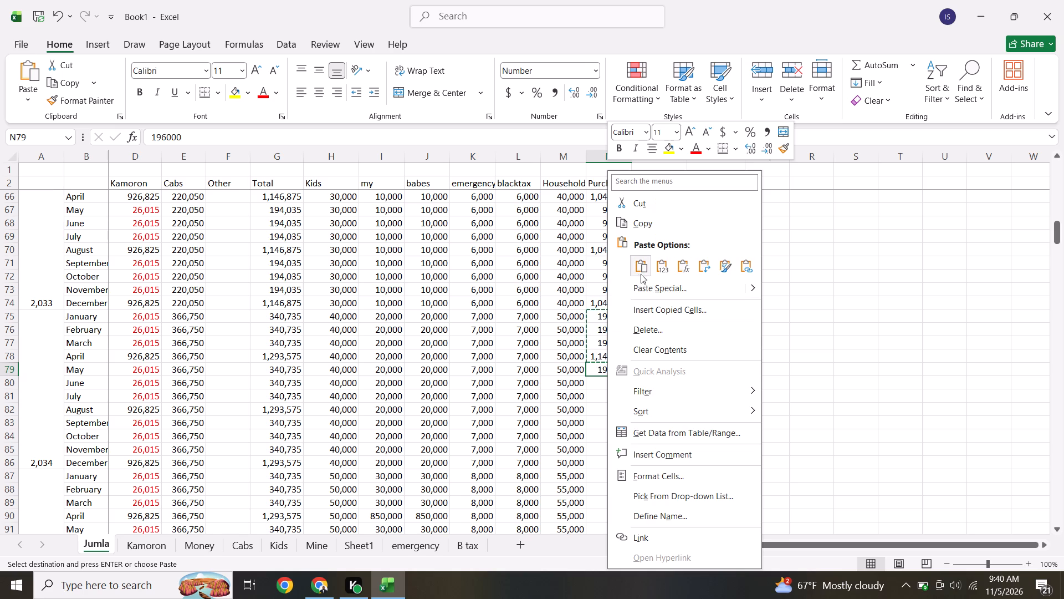
pyautogui.click(643, 269)
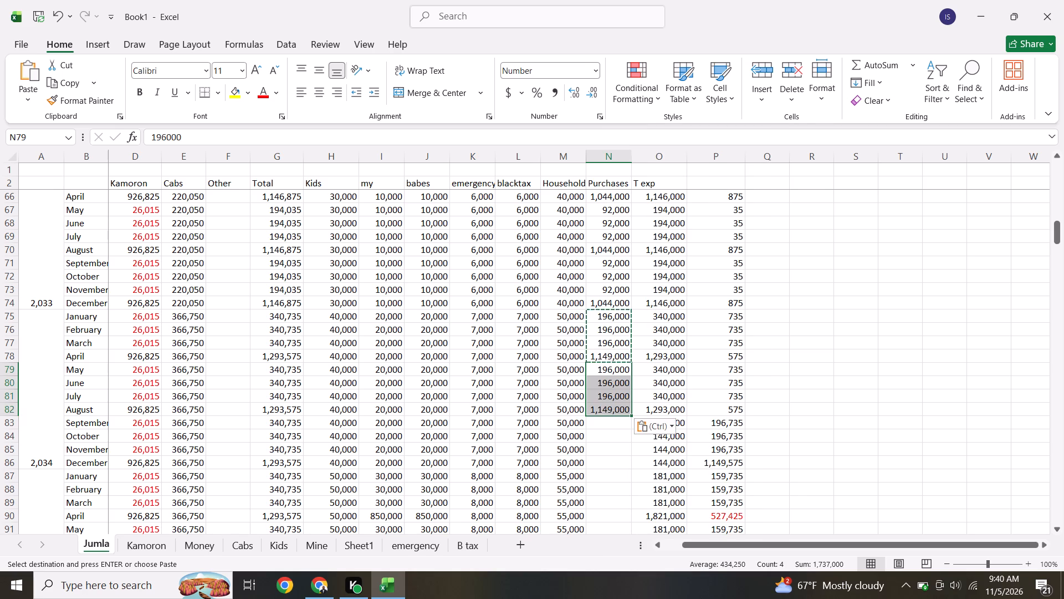
# Paste the copied January to April 2034 purchases into September to December 2034.
pyautogui.click(606, 422)
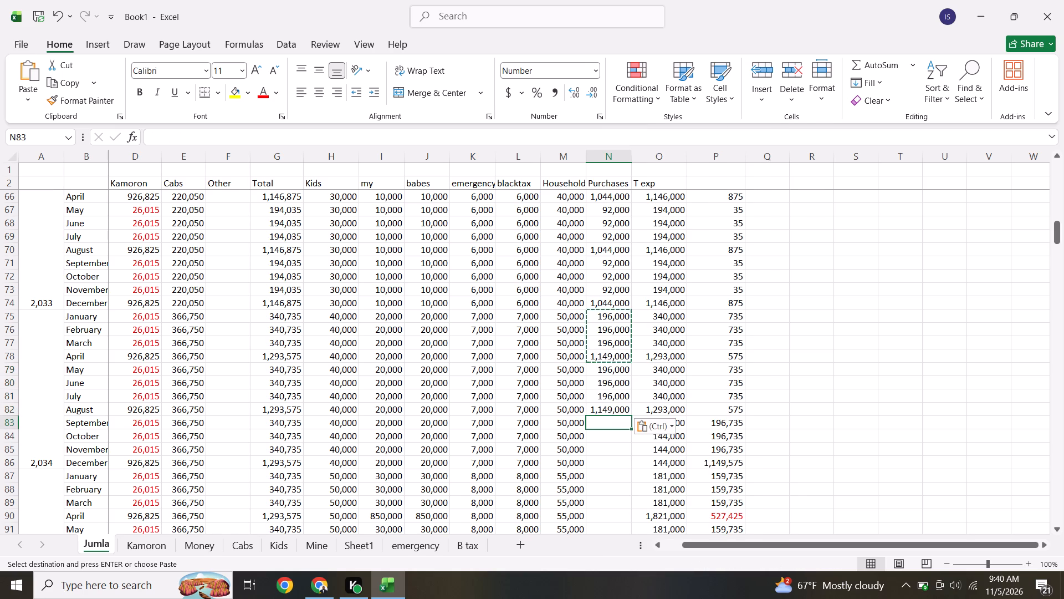
pyautogui.click(606, 422)
pyautogui.rightClick(606, 422)
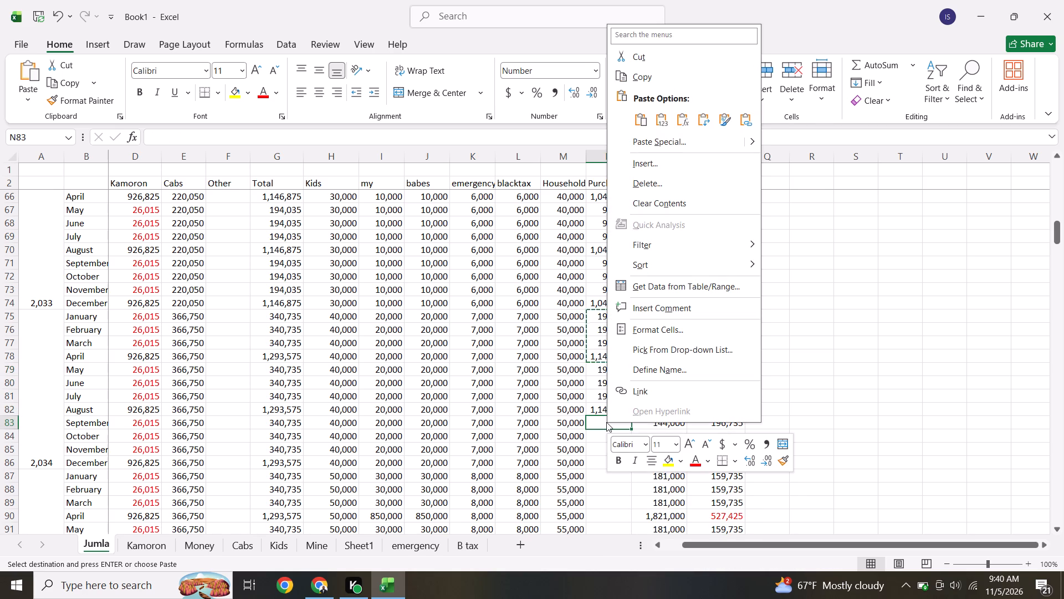
pyautogui.click(642, 121)
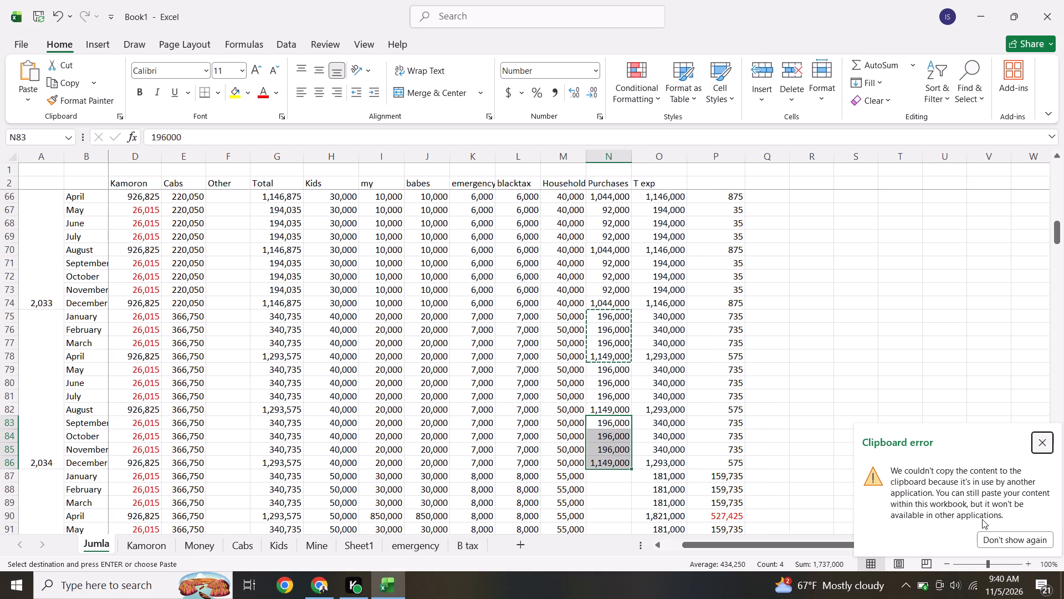
pyautogui.click(1003, 541)
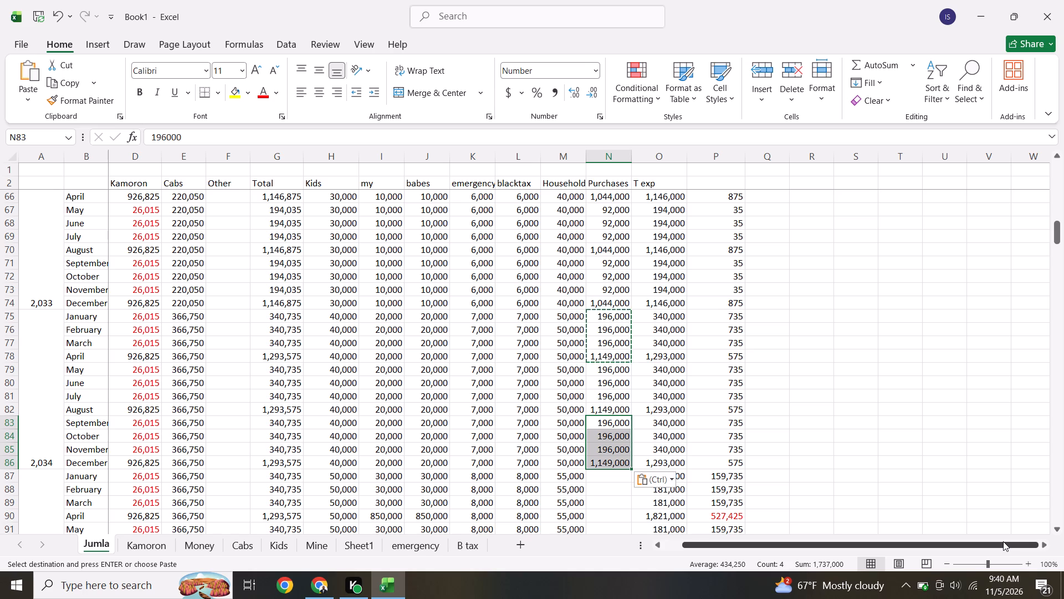
# Review the Jumla sheet's late 2034 and early 2035 rows below the filled purchases.
pyautogui.press('Down')
pyautogui.press('Down')
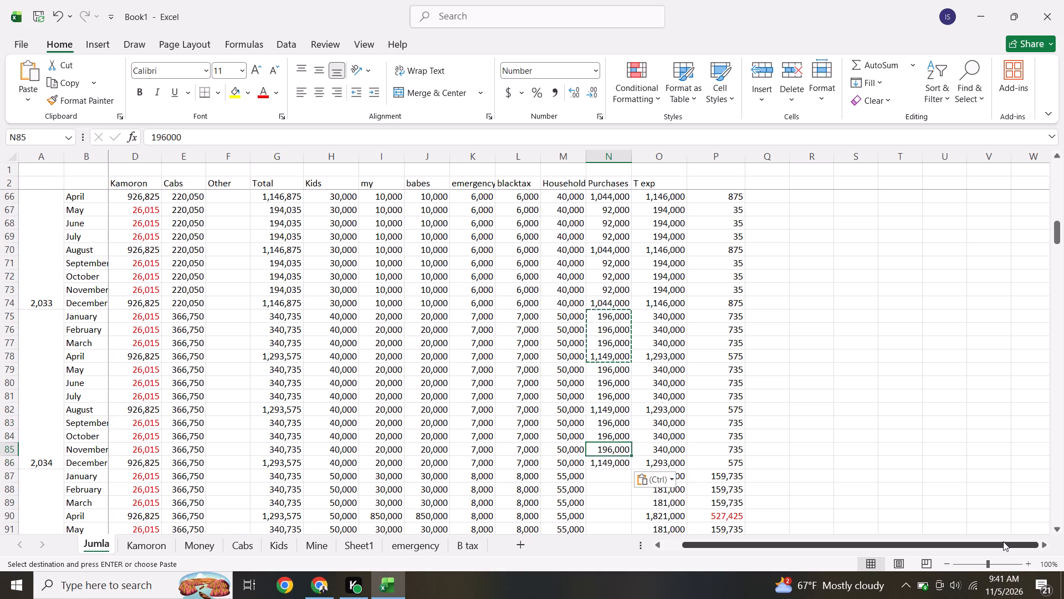
pyautogui.press('Down')
pyautogui.press('Down')
pyautogui.press('Down')
pyautogui.press('Down')
pyautogui.press('Down')
pyautogui.press('Down')
pyautogui.press('Down')
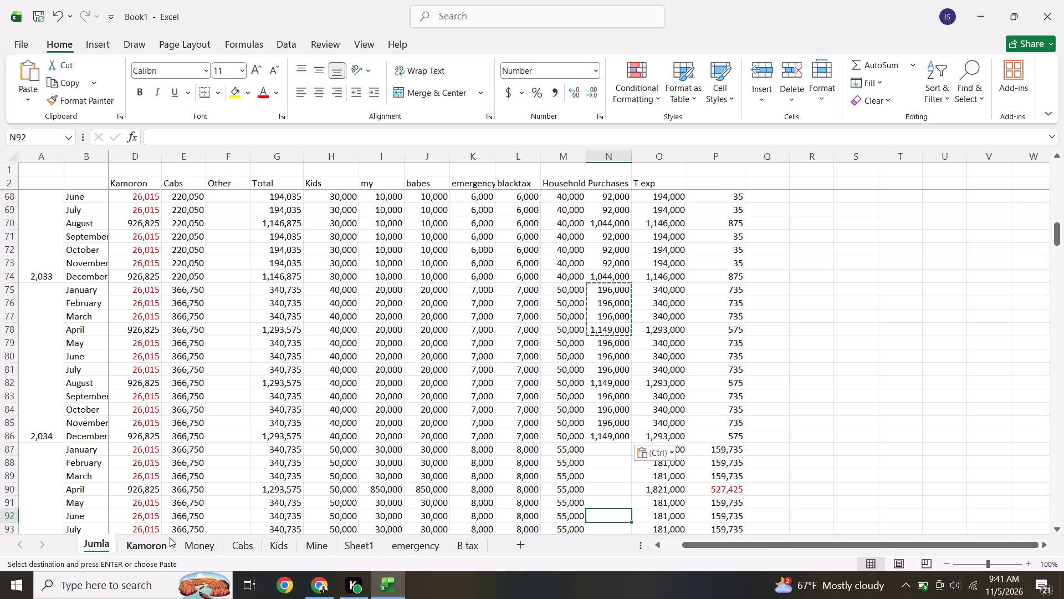
# On the Money sheet, examine the reinvest balances for December 2031 to July 2032 and December 2032 to July 2033.
pyautogui.click(150, 544)
pyautogui.click(190, 544)
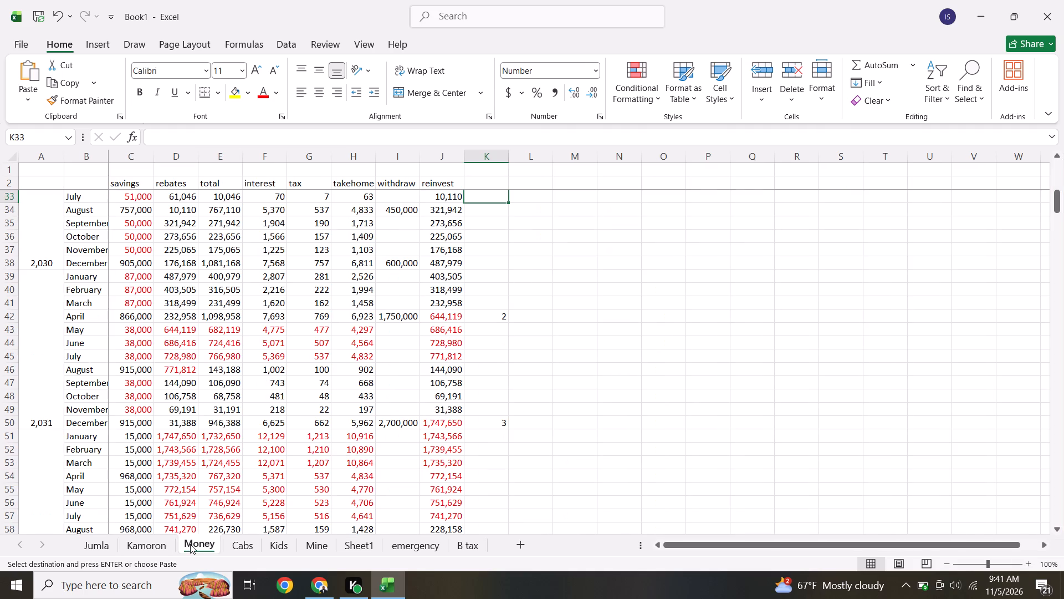
pyautogui.click(516, 436)
pyautogui.press('Down')
pyautogui.press('Down')
pyautogui.press('Down')
pyautogui.press('Down')
pyautogui.press('Down')
pyautogui.press('Down')
pyautogui.press('Down')
pyautogui.press('Down')
pyautogui.press('Down')
pyautogui.press('Down')
pyautogui.press('Down')
pyautogui.press('Down')
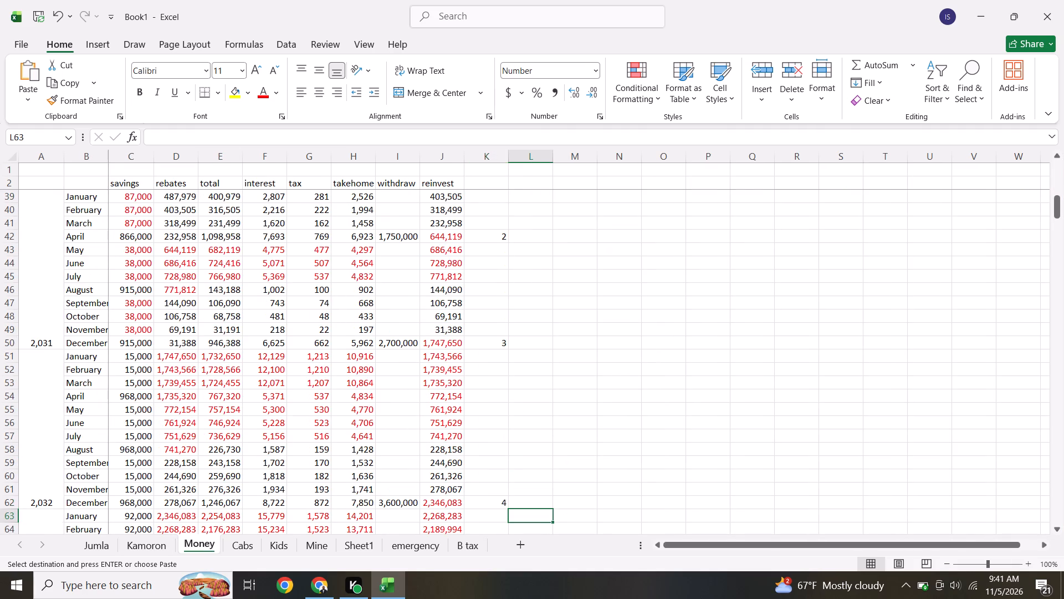
pyautogui.press('Down')
pyautogui.press('Down')
pyautogui.press('Down')
pyautogui.press('Down')
pyautogui.press('Down')
pyautogui.press('Down')
pyautogui.press('Down')
pyautogui.press('Down')
pyautogui.press('Down')
pyautogui.press('Down')
pyautogui.press('Down')
pyautogui.press('Down')
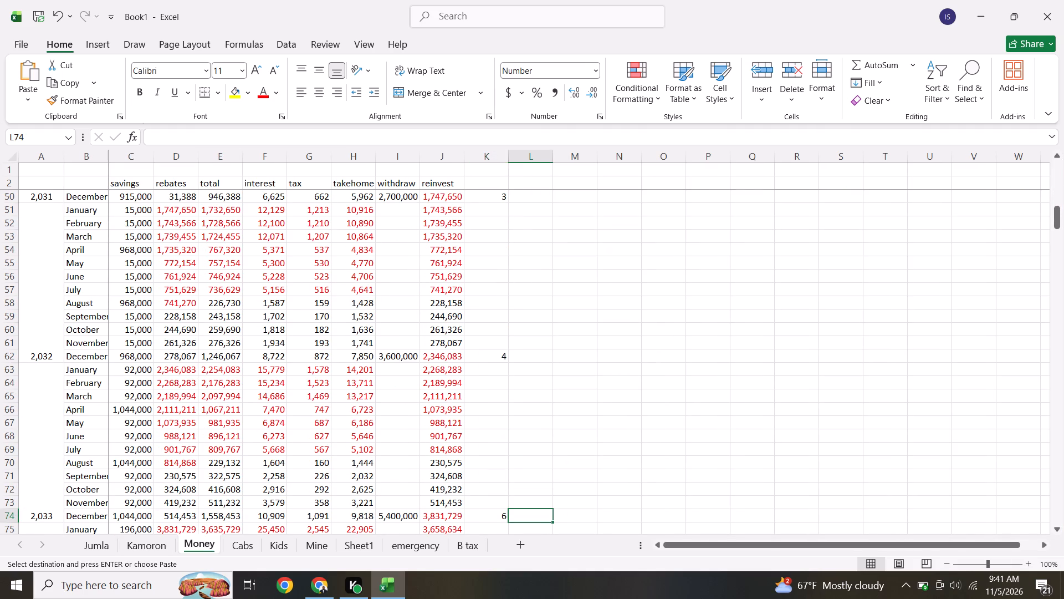
pyautogui.moveTo(445, 196); pyautogui.dragTo(439, 286)
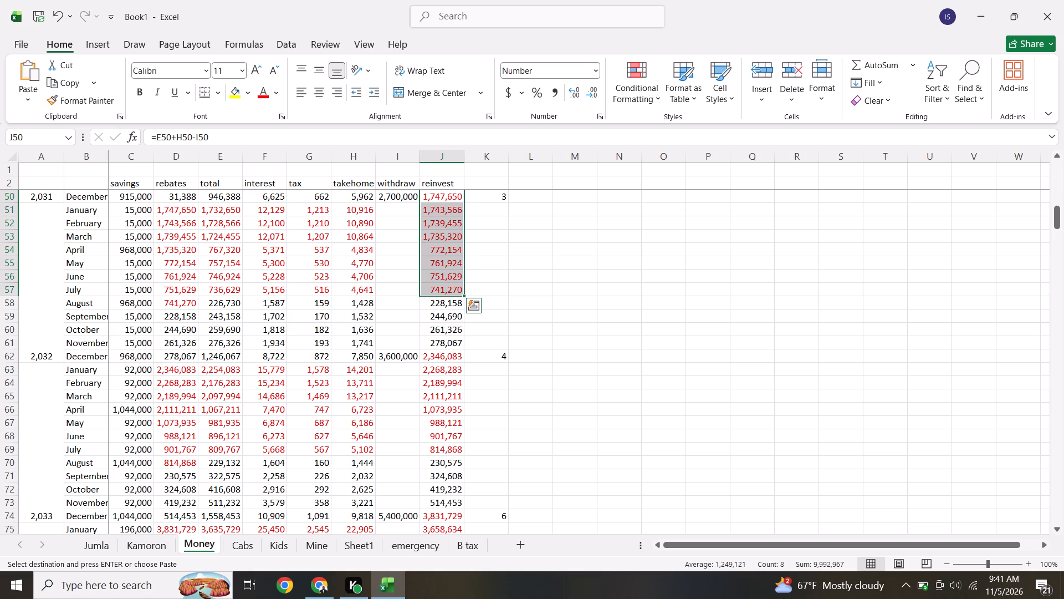
pyautogui.moveTo(437, 355); pyautogui.dragTo(441, 449)
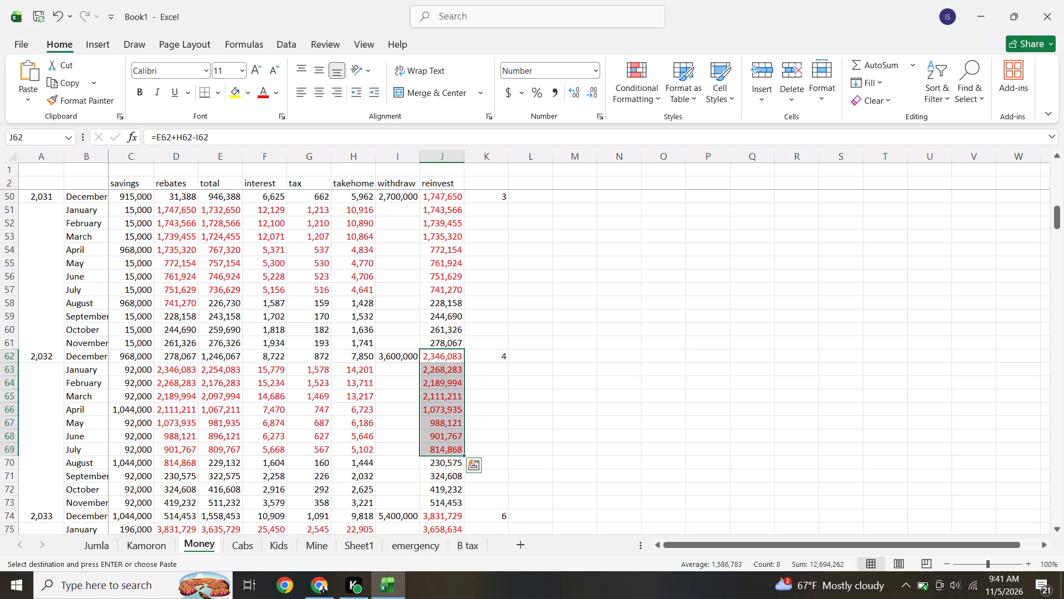
# Examine the Money sheet's reinvest balances from December 2033 through October 2034.
pyautogui.click(393, 448)
pyautogui.press('Down')
pyautogui.press('Down')
pyautogui.press('Down')
pyautogui.press('Down')
pyautogui.press('Down')
pyautogui.press('Down')
pyautogui.press('Down')
pyautogui.press('Down')
pyautogui.press('Down')
pyautogui.press('Down')
pyautogui.press('Down')
pyautogui.press('Down')
pyautogui.press('Down')
pyautogui.press('Down')
pyautogui.press('Down')
pyautogui.press('Down')
pyautogui.press('Down')
pyautogui.press('Down')
pyautogui.press('Down')
pyautogui.press('Down')
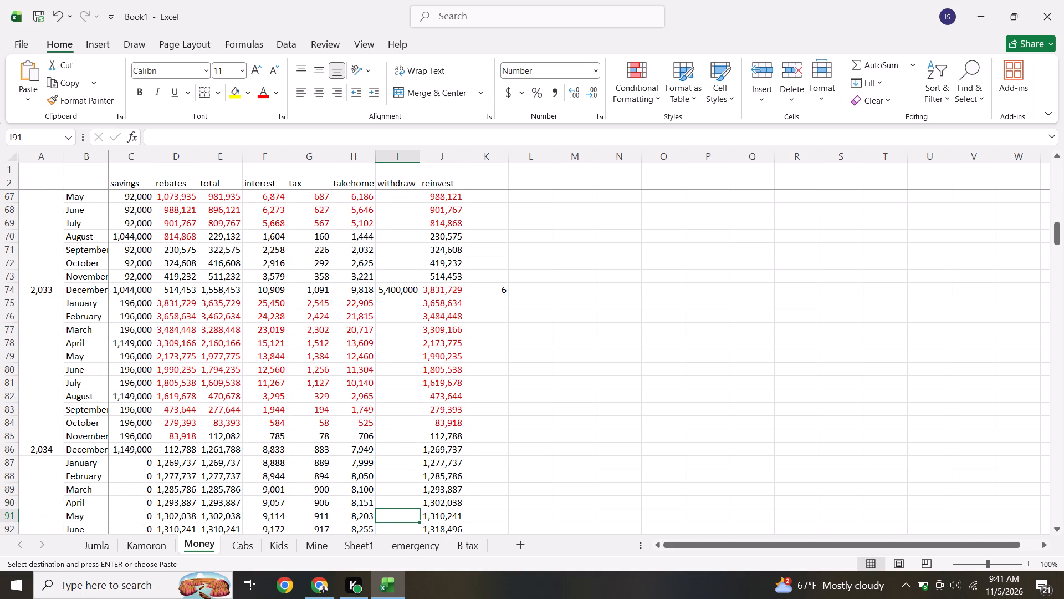
pyautogui.moveTo(448, 287); pyautogui.dragTo(448, 295)
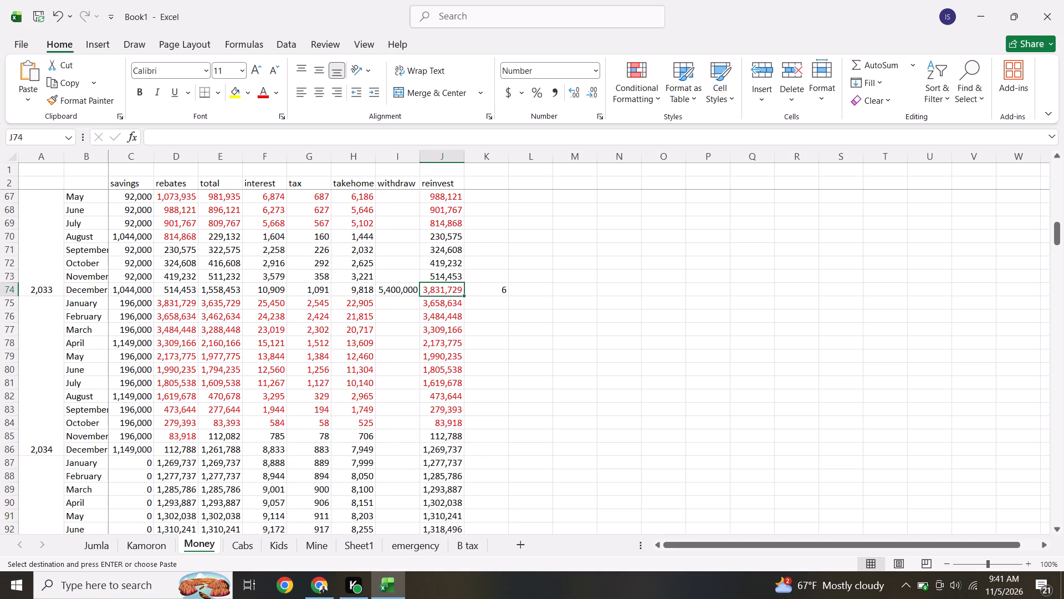
pyautogui.moveTo(448, 295); pyautogui.dragTo(441, 424)
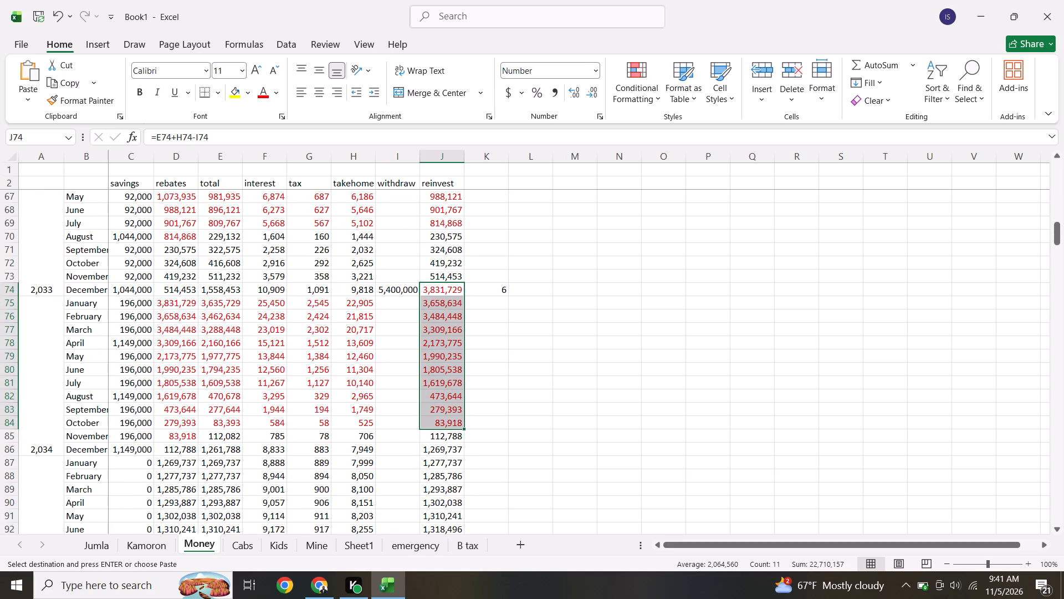
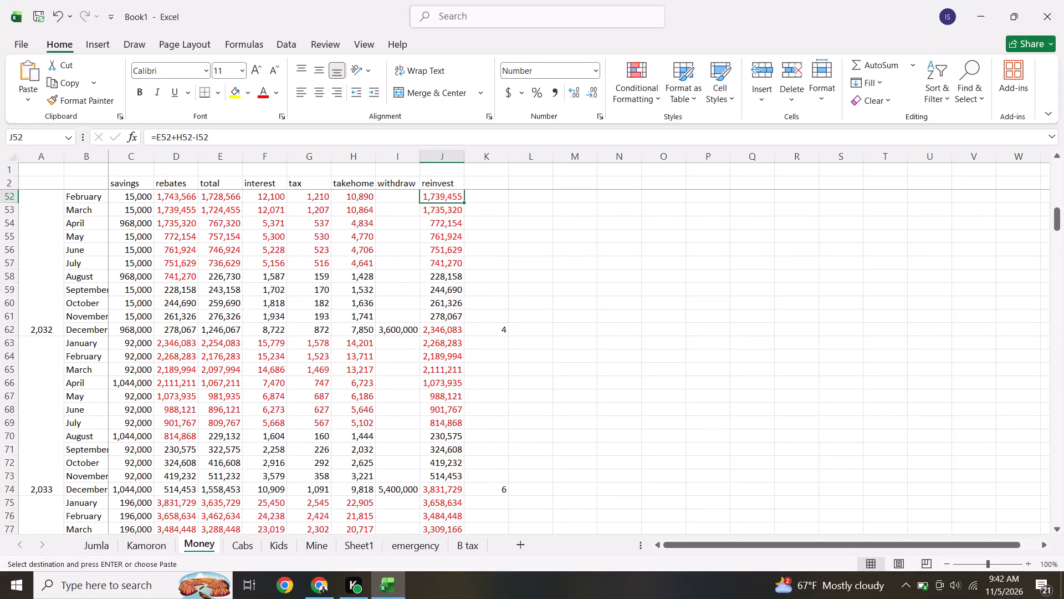
# Examine the Money sheet's reinvest balances from February 2032 through December 2034.
pyautogui.press('Down')
pyautogui.press('Down')
pyautogui.press('Down')
pyautogui.press('Down')
pyautogui.press('Down')
pyautogui.press('Down')
pyautogui.press('Down')
pyautogui.press('Down')
pyautogui.press('Down')
pyautogui.press('Down')
pyautogui.press('Down')
pyautogui.press('Down')
pyautogui.press('Down')
pyautogui.press('Down')
pyautogui.press('Down')
pyautogui.press('Down')
pyautogui.press('Down')
pyautogui.press('Down')
pyautogui.press('Down')
pyautogui.press('Down')
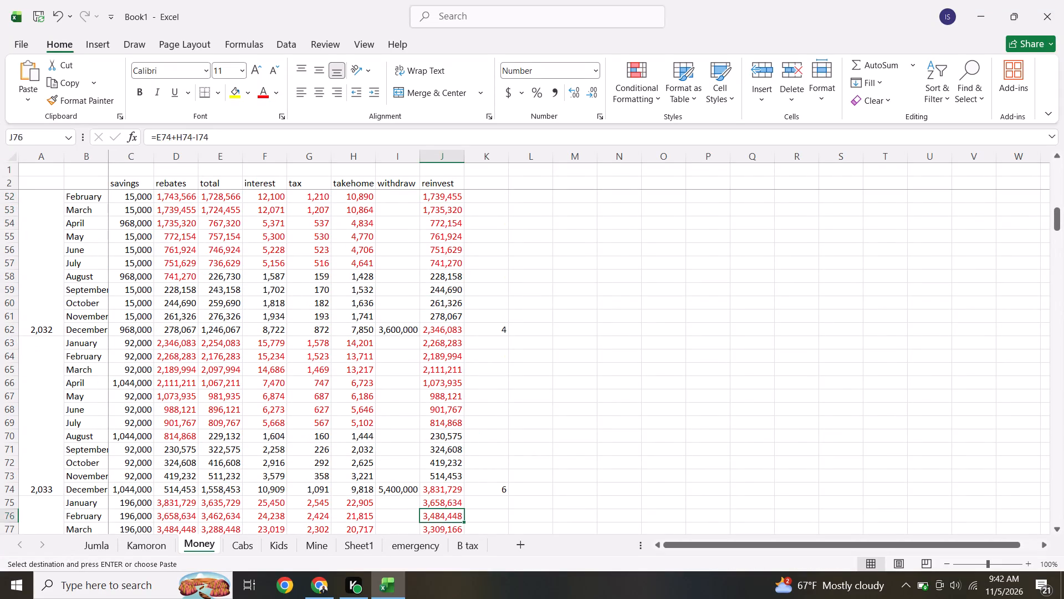
pyautogui.press('Down')
pyautogui.press('Down')
pyautogui.press('Down')
pyautogui.press('Down')
pyautogui.press('Down')
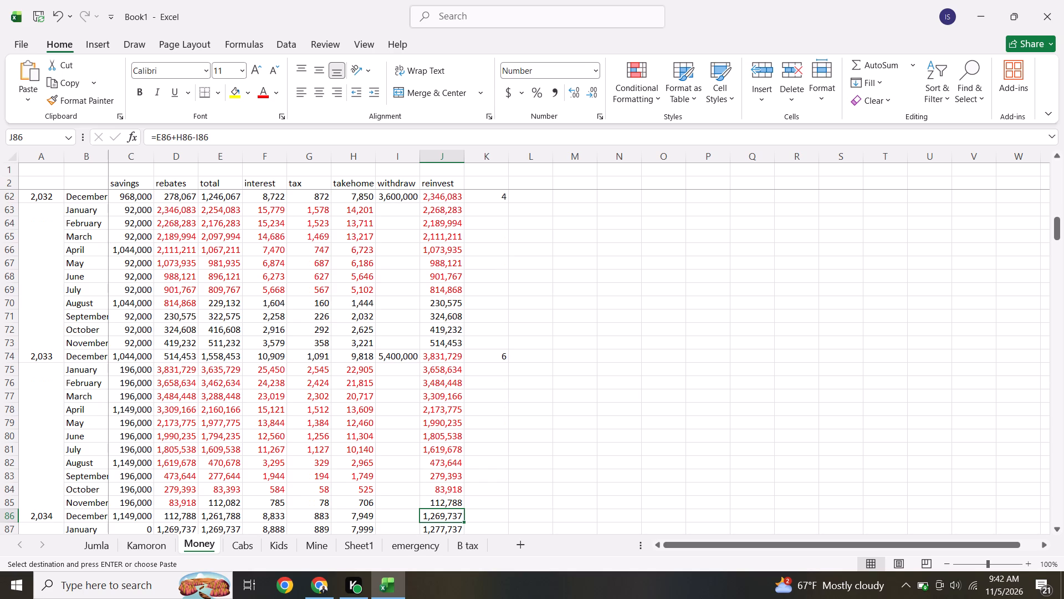
# Examine the Money sheet's reinvest balances from January 2035 through January 2037.
pyautogui.press('Down')
pyautogui.press('Down')
pyautogui.press('Down')
pyautogui.press('Down')
pyautogui.press('Down')
pyautogui.press('Down')
pyautogui.press('Down')
pyautogui.press('Down')
pyautogui.press('Down')
pyautogui.press('Down')
pyautogui.press('Down')
pyautogui.press('Down')
pyautogui.press('Down')
pyautogui.press('Down')
pyautogui.press('Down')
pyautogui.press('Down')
pyautogui.press('Down')
pyautogui.press('Down')
pyautogui.press('Down')
pyautogui.press('Down')
pyautogui.press('Down')
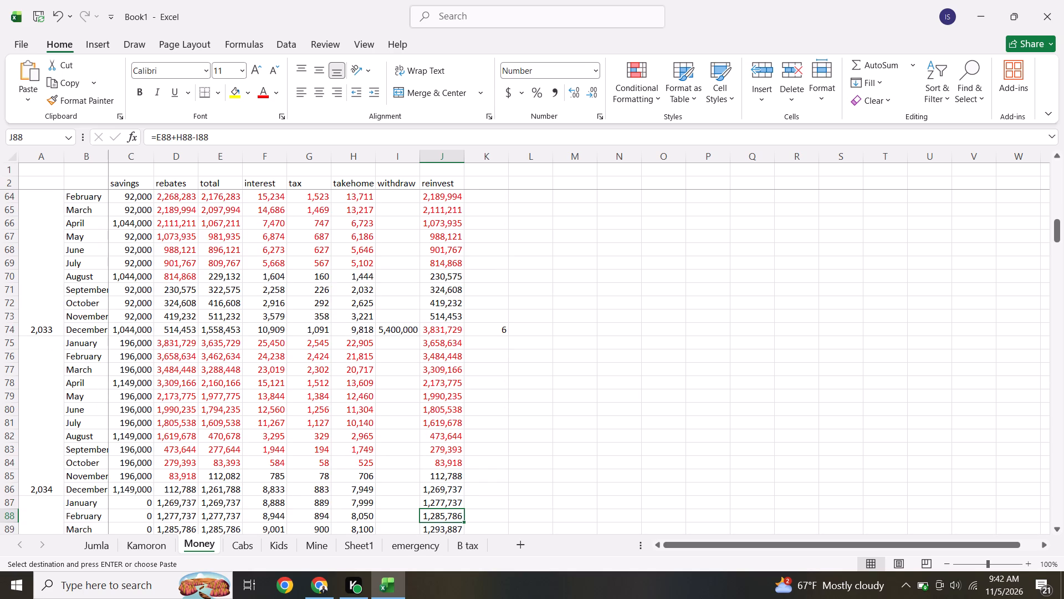
pyautogui.press('Down')
pyautogui.press('Down')
pyautogui.press('Down')
pyautogui.press('Down')
pyautogui.press('Down')
pyautogui.press('Down')
pyautogui.press('Down')
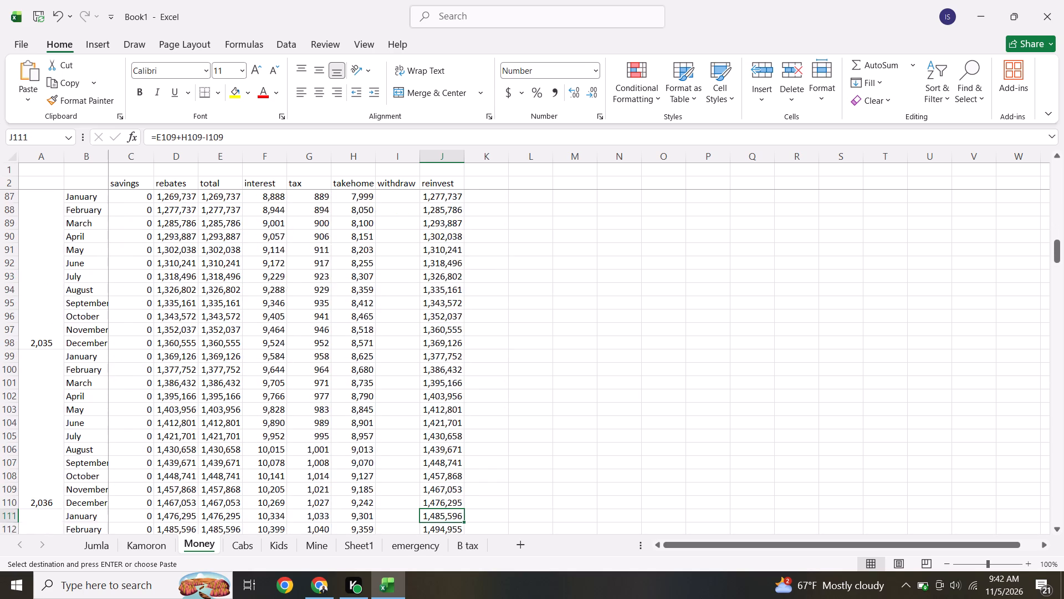
pyautogui.press('Down')
# On the Money sheet, examine the reinvest balances from January 2037 back to February 2034.
pyautogui.press('Up')
pyautogui.press('Up')
pyautogui.press('Up')
pyautogui.press('Up')
pyautogui.press('Up')
pyautogui.press('Up')
pyautogui.press('Up')
pyautogui.press('Up')
pyautogui.press('Up')
pyautogui.press('Up')
pyautogui.press('Up')
pyautogui.press('Up')
pyautogui.press('Up')
pyautogui.press('Up')
pyautogui.press('Up')
pyautogui.press('Up')
pyautogui.press('Up')
pyautogui.press('Up')
pyautogui.press('Up')
pyautogui.press('Up')
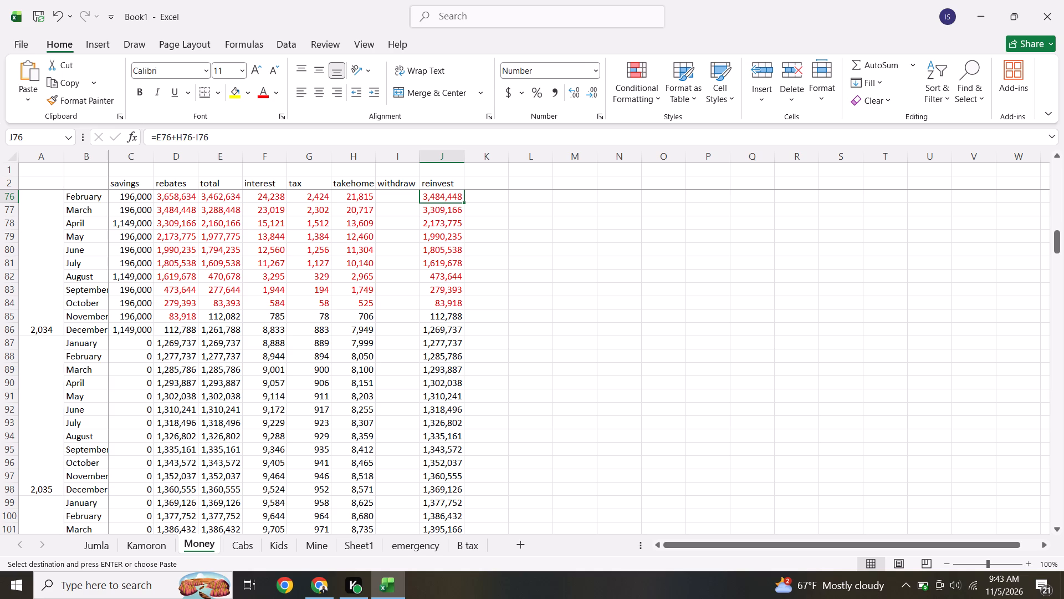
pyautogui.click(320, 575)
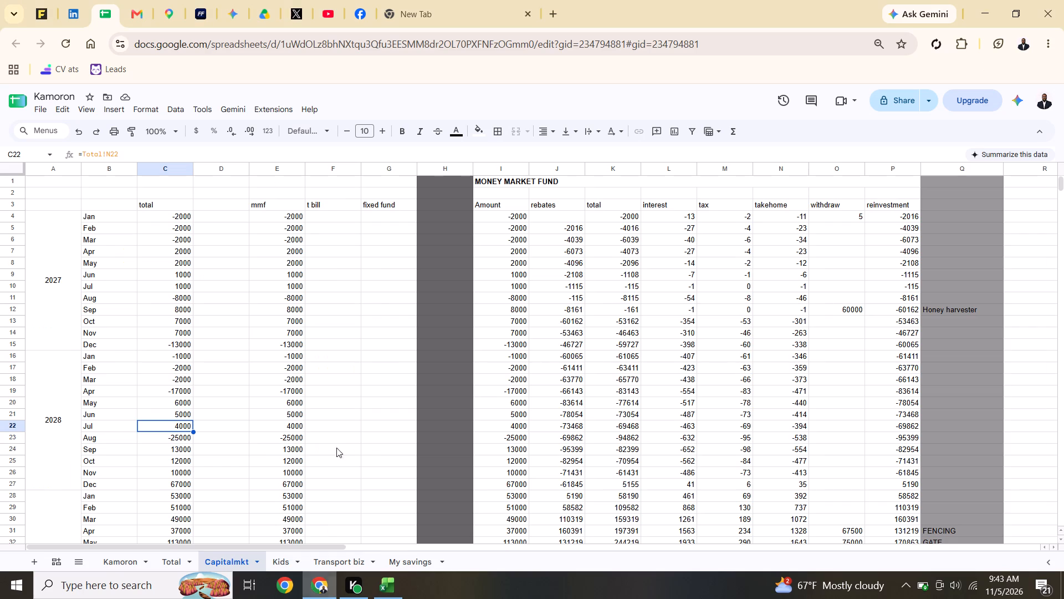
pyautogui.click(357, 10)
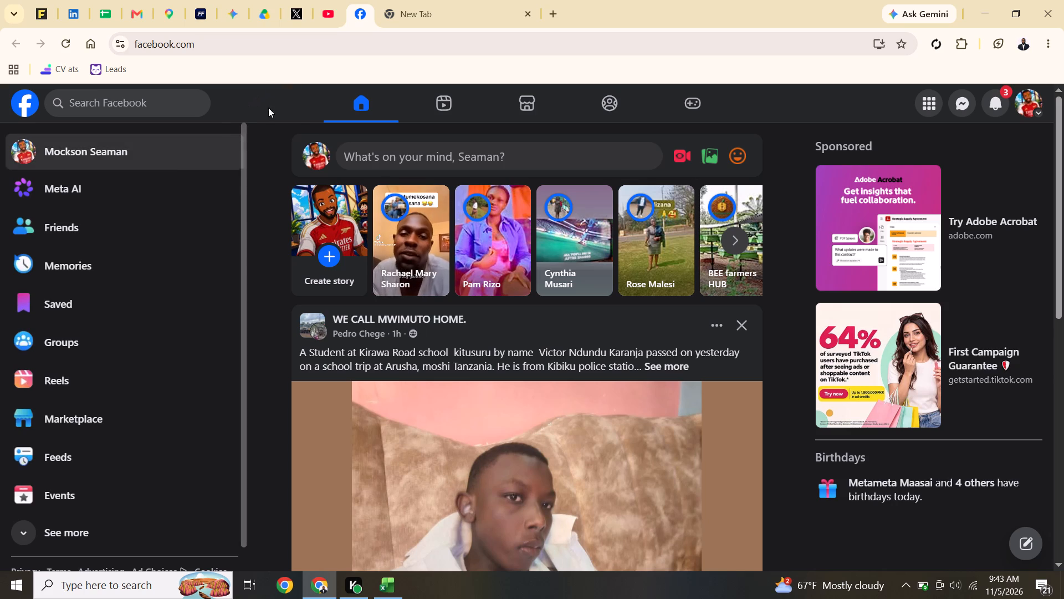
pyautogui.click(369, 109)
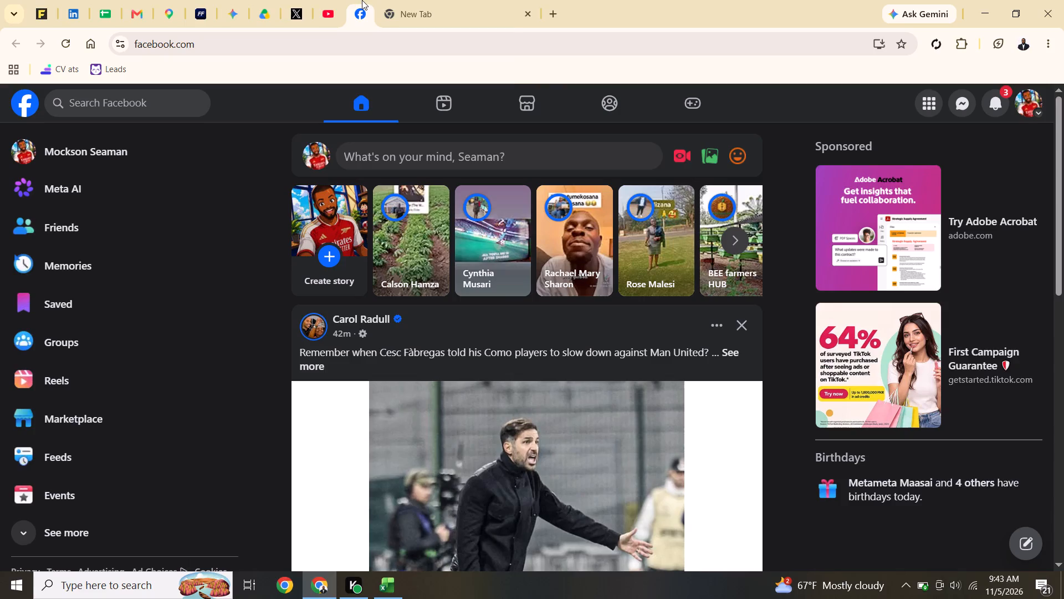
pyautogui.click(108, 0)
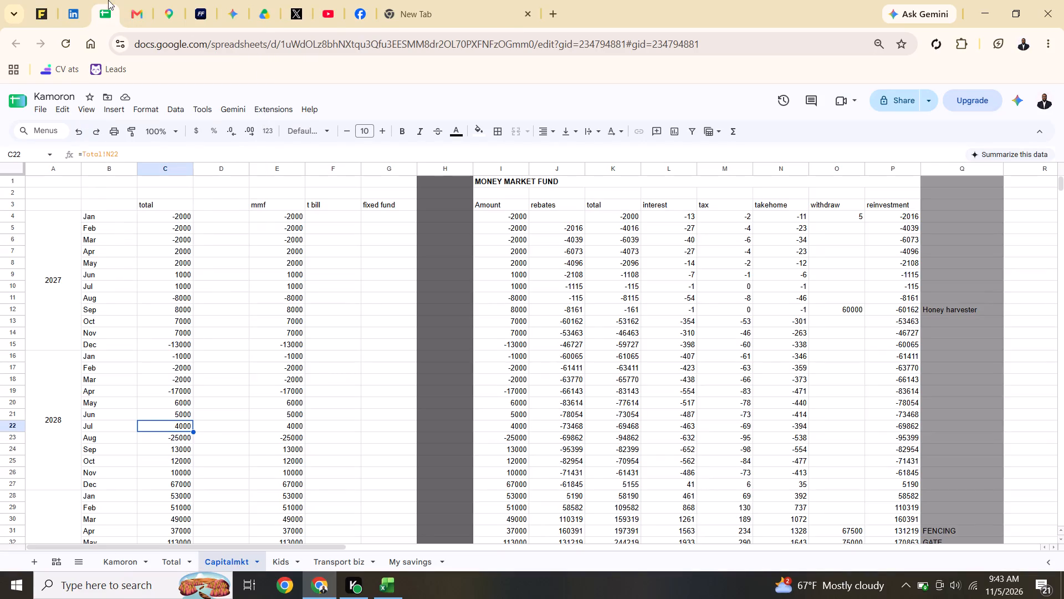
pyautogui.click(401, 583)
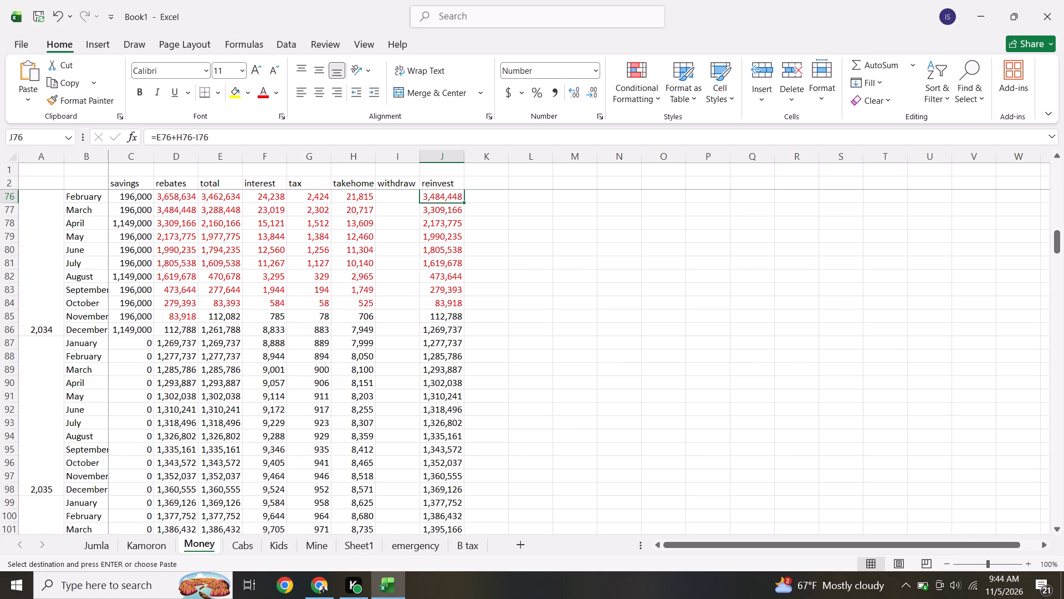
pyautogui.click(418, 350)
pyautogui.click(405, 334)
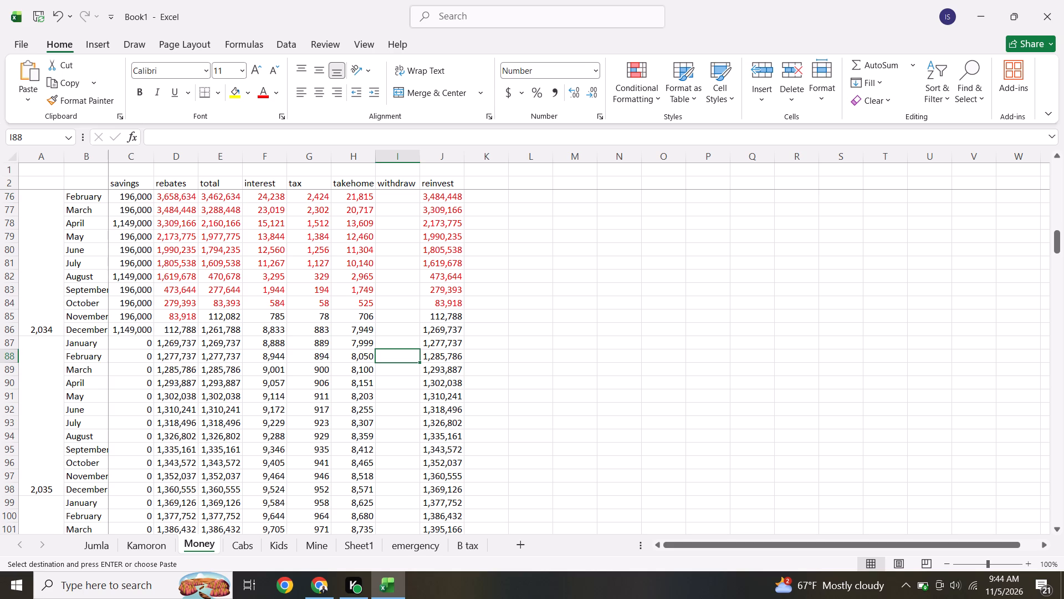
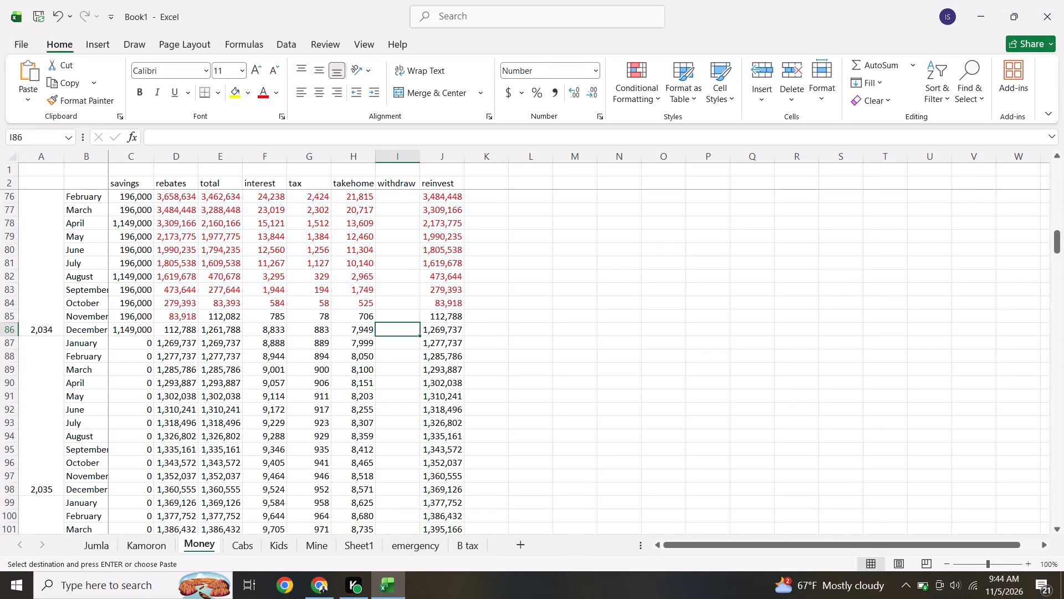
# Examine the Jumla sheet's empty Purchases cells and monthly balances from January 2035 through July 2036.
pyautogui.click(91, 546)
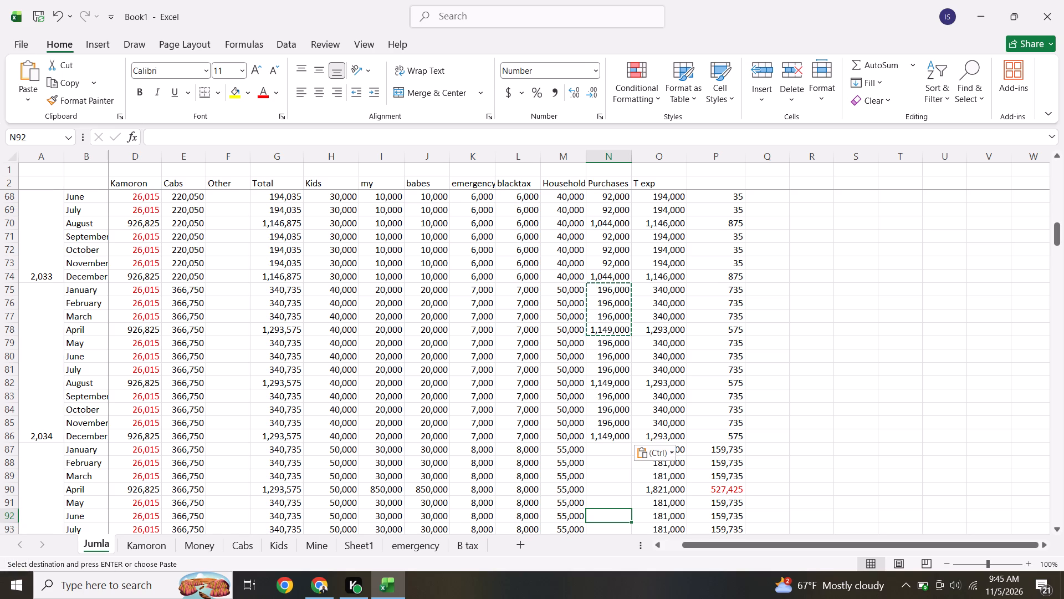
pyautogui.click(606, 453)
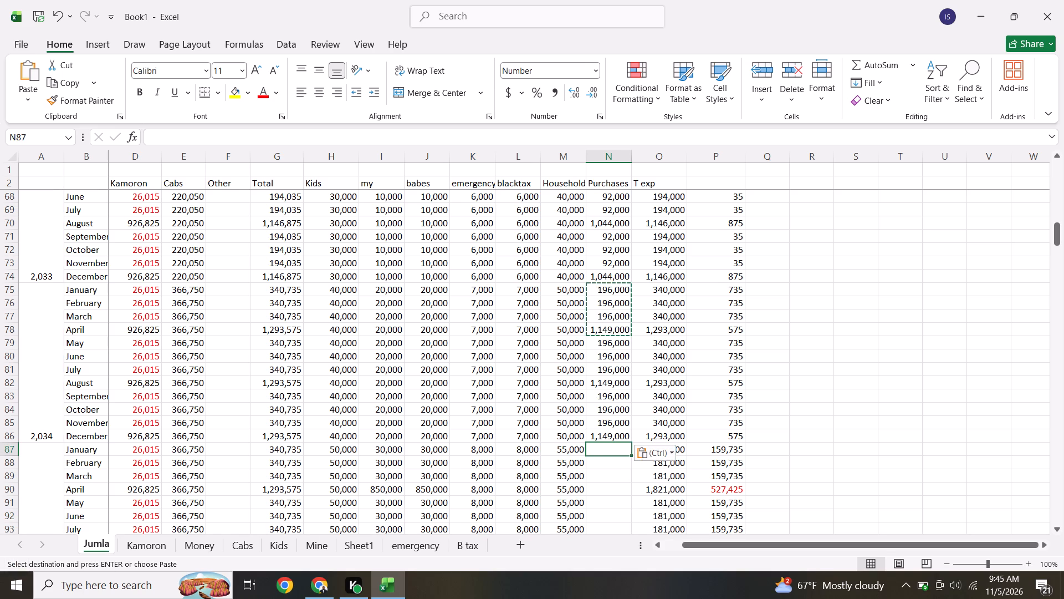
pyautogui.press('Down')
pyautogui.press('Down')
pyautogui.press('Down')
pyautogui.press('Down')
pyautogui.press('Down')
pyautogui.press('Down')
pyautogui.press('Down')
pyautogui.press('Down')
pyautogui.press('Down')
pyautogui.press('Down')
pyautogui.press('Down')
pyautogui.press('Down')
pyautogui.press('Down')
pyautogui.press('Down')
pyautogui.press('Down')
pyautogui.press('Down')
pyautogui.press('Down')
pyautogui.press('Down')
pyautogui.press('Down')
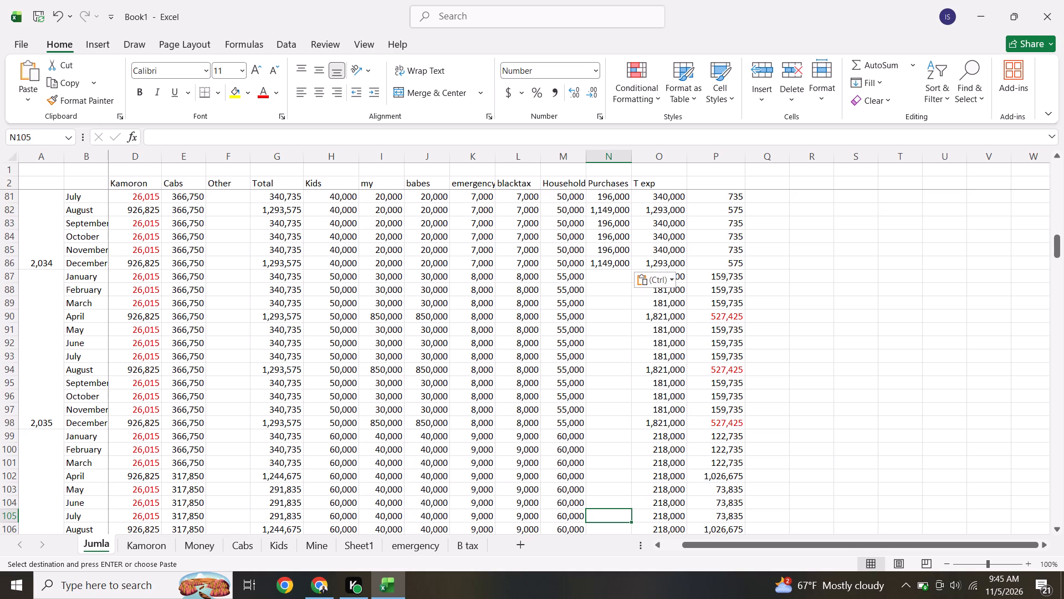
pyautogui.click(613, 463)
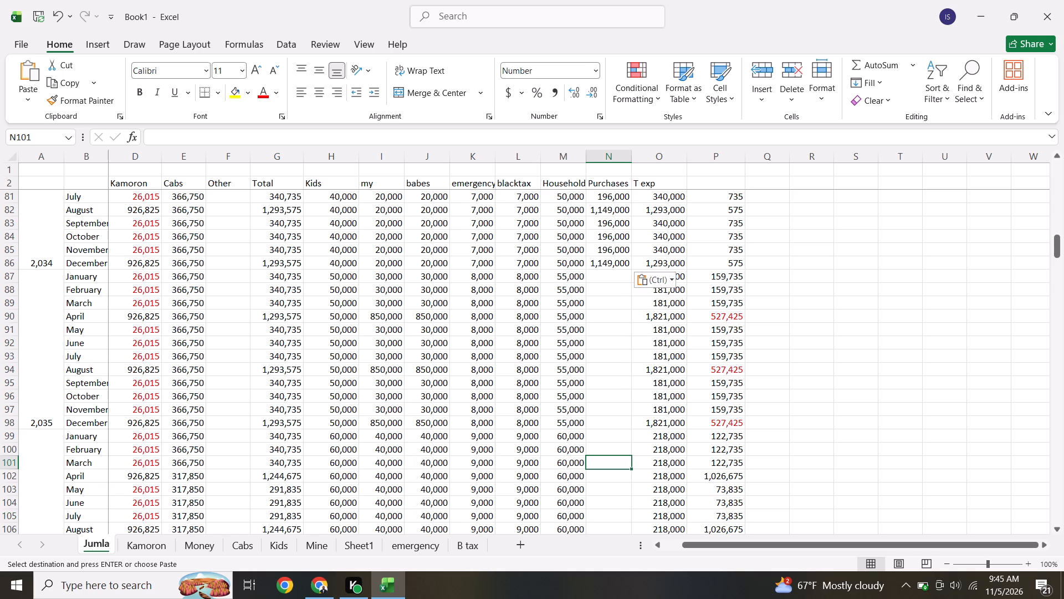
pyautogui.click(613, 475)
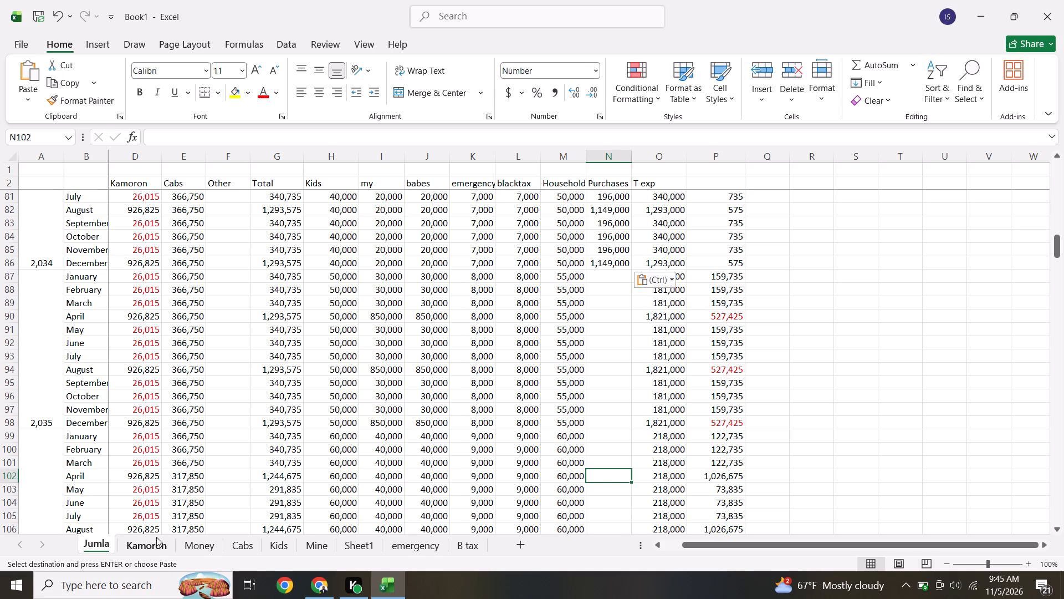
# Review the Money sheet's withdraw entries from December 2034 back to June 2030.
pyautogui.click(196, 545)
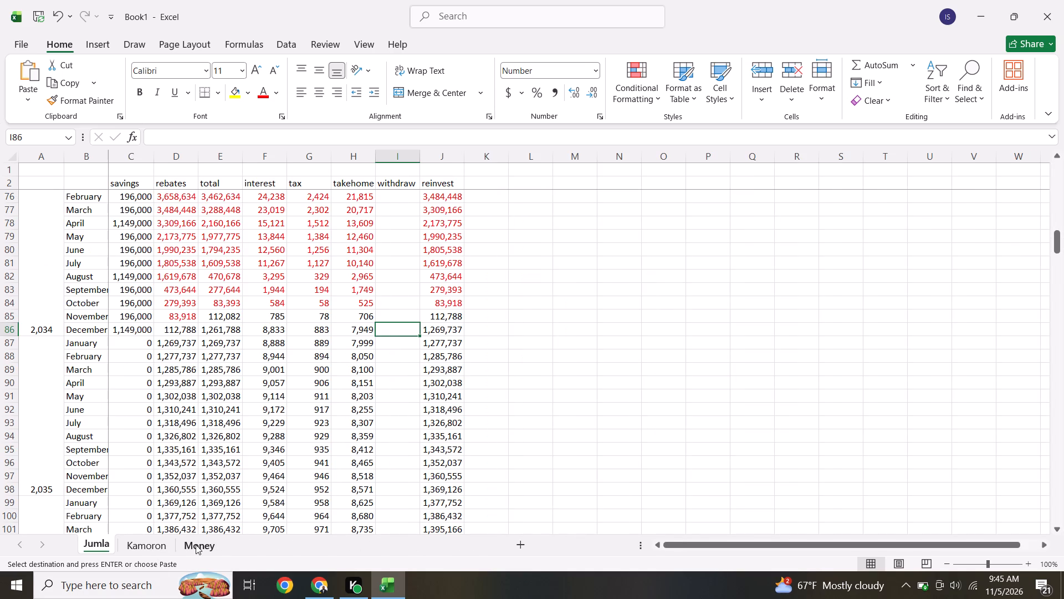
pyautogui.press('Up')
pyautogui.press('Up')
pyautogui.press('Up')
pyautogui.press('Up')
pyautogui.press('Up')
pyautogui.press('Up')
pyautogui.press('Up')
pyautogui.press('Up')
pyautogui.press('Up')
pyautogui.press('Up')
pyautogui.press('Up')
pyautogui.press('Up')
pyautogui.press('Up')
pyautogui.press('Up')
pyautogui.press('Up')
pyautogui.press('Up')
pyautogui.press('Up')
pyautogui.press('Up')
pyautogui.press('Up')
pyautogui.press('Up')
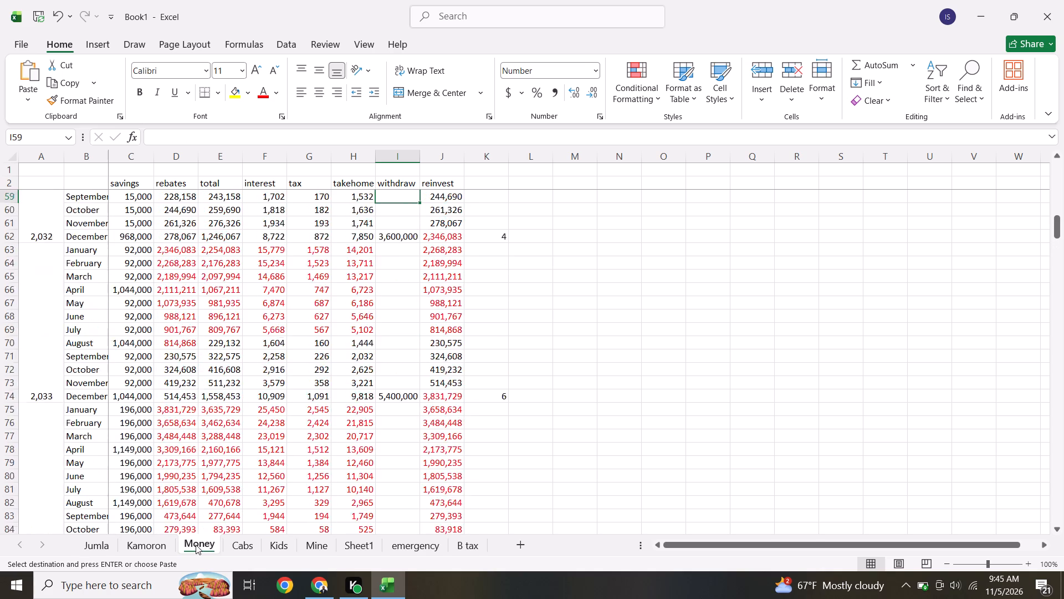
pyautogui.press('Up')
pyautogui.press('Up')
pyautogui.press('Up')
pyautogui.press('Up')
pyautogui.press('Up')
pyautogui.press('Up')
pyautogui.press('Up')
pyautogui.press('Up')
pyautogui.press('Up')
pyautogui.press('Up')
pyautogui.press('Up')
pyautogui.press('Up')
pyautogui.press('Up')
pyautogui.press('Up')
pyautogui.press('Up')
pyautogui.press('Up')
pyautogui.press('Up')
pyautogui.press('Up')
pyautogui.press('Up')
pyautogui.press('Up')
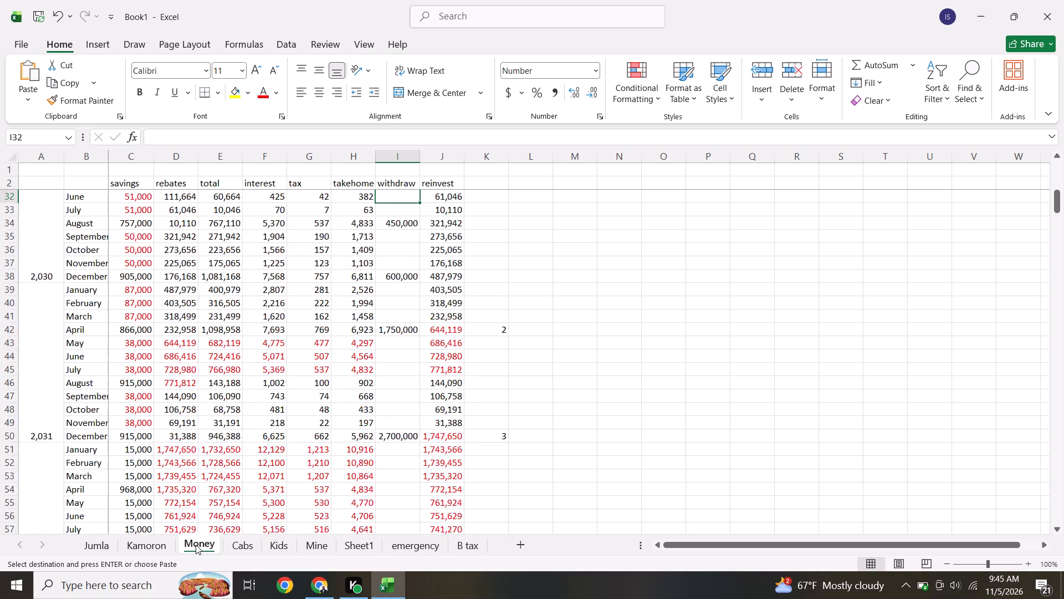
# On the Money sheet's April 2031 row, start a formula in L42 that subtracts from the withdraw amount in I42.
pyautogui.press('Down')
pyautogui.press('Down')
pyautogui.press('Down')
pyautogui.press('Down')
pyautogui.press('Down')
pyautogui.press('Down')
pyautogui.press('Down')
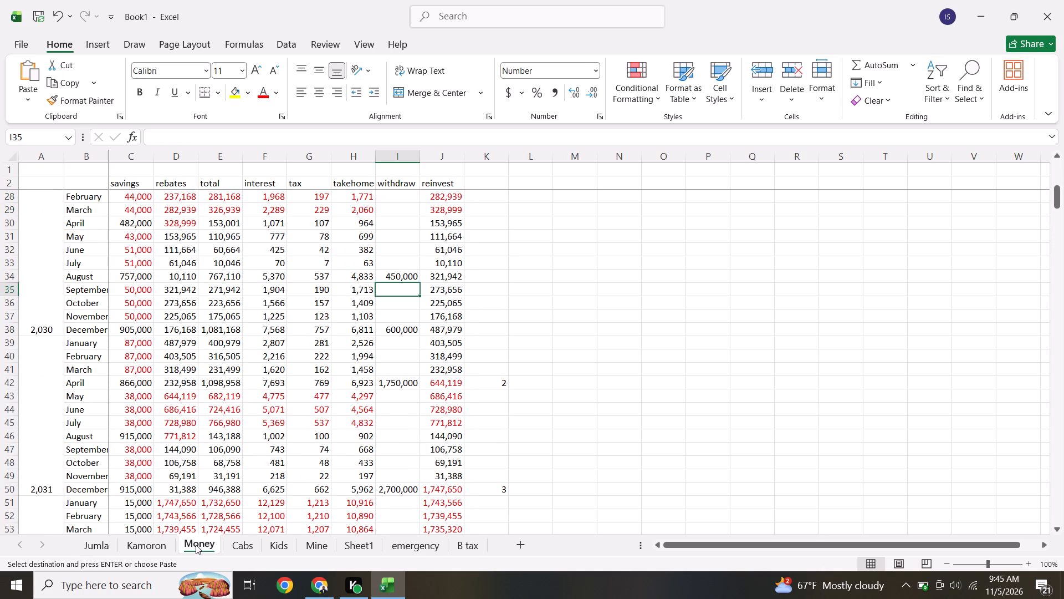
pyautogui.press('Down')
pyautogui.press('Down')
pyautogui.press('Down')
pyautogui.press('Down')
pyautogui.press('Down')
pyautogui.press('Down')
pyautogui.press('Down')
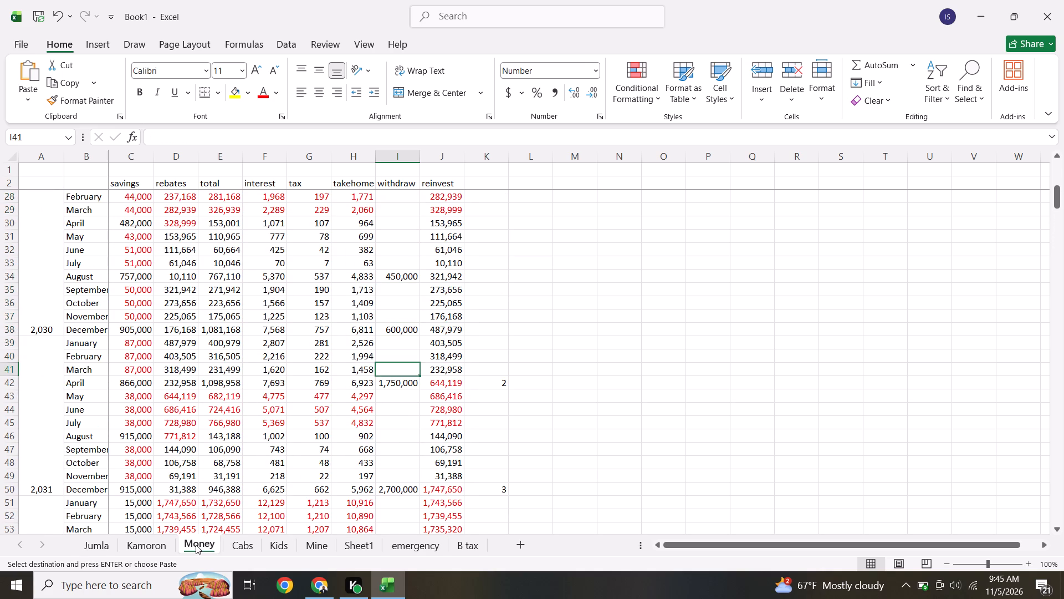
pyautogui.press('Right')
pyautogui.press('Right')
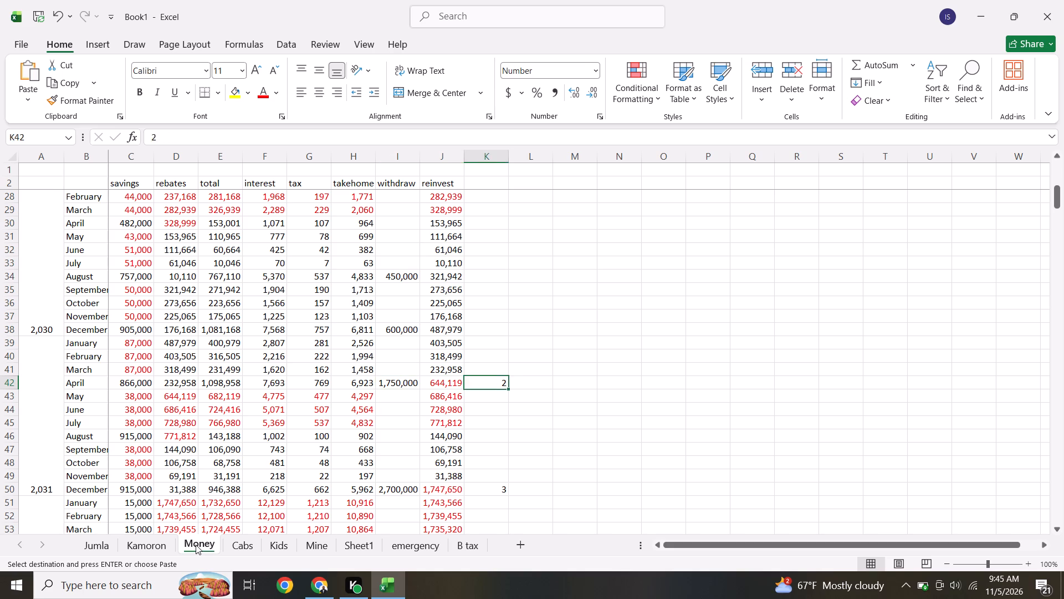
pyautogui.press('Right')
pyautogui.press('=')
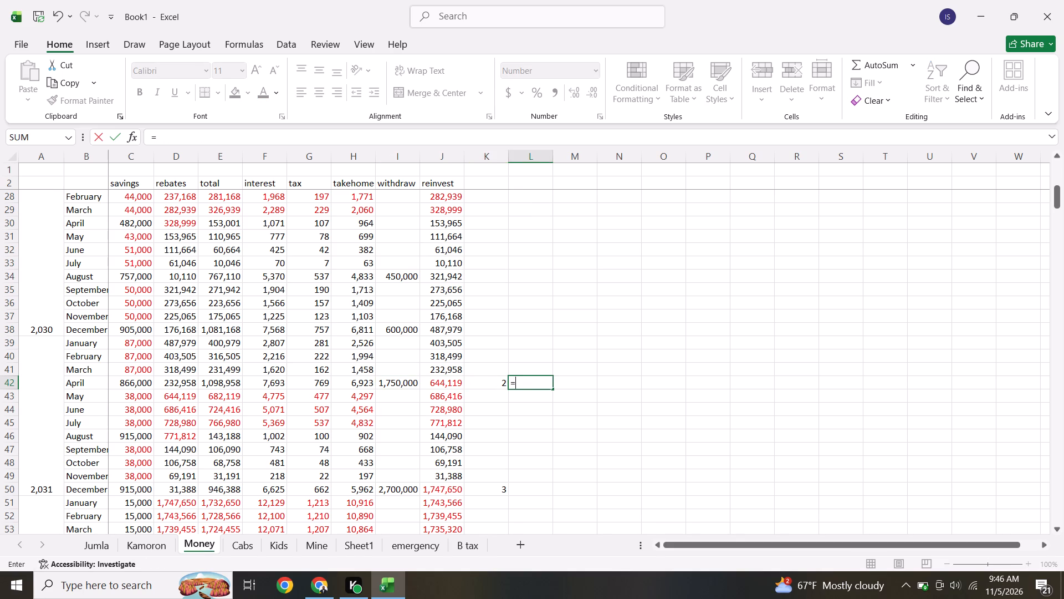
pyautogui.click(398, 384)
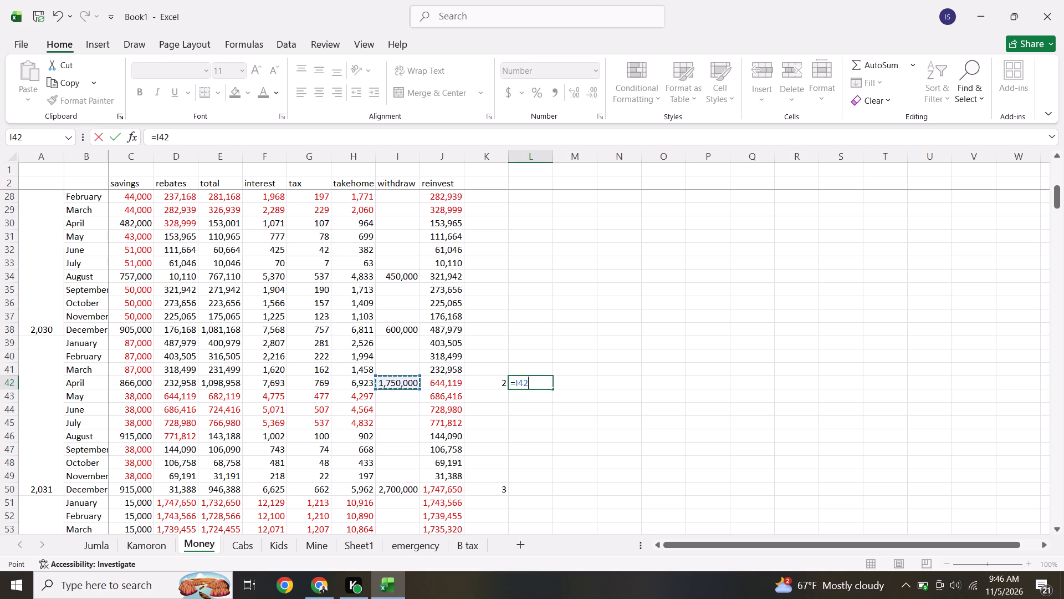
pyautogui.press('=')
pyautogui.press('BackSpace')
pyautogui.press('-')
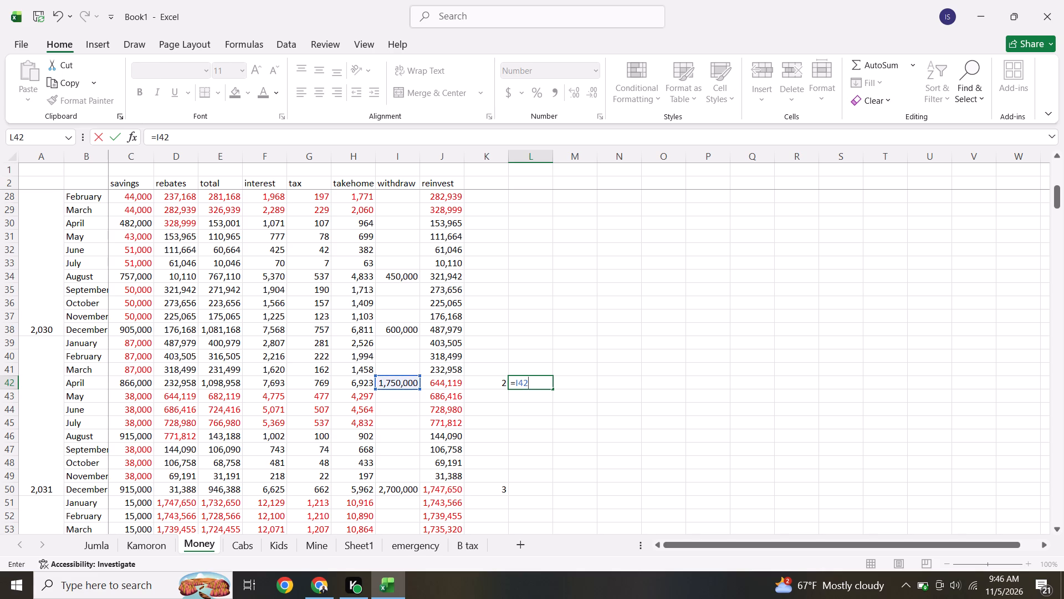